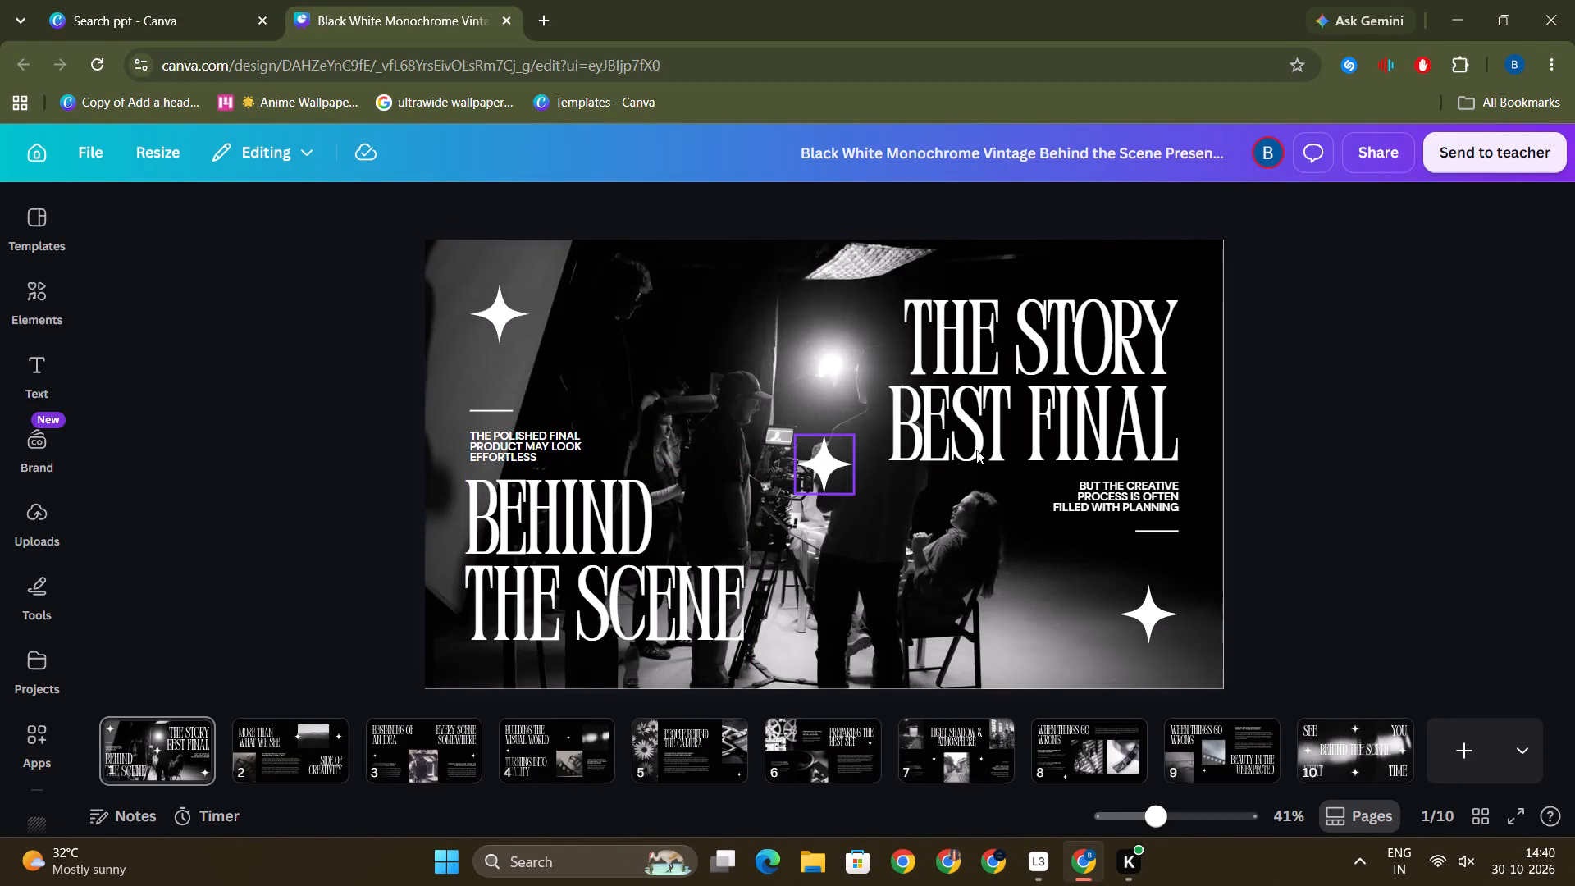
Replace the "THE STORY BEST FINAL" headline on the first slide with "THE WORLD PEOPLE SEE".
click(1005, 404)
click(1084, 376)
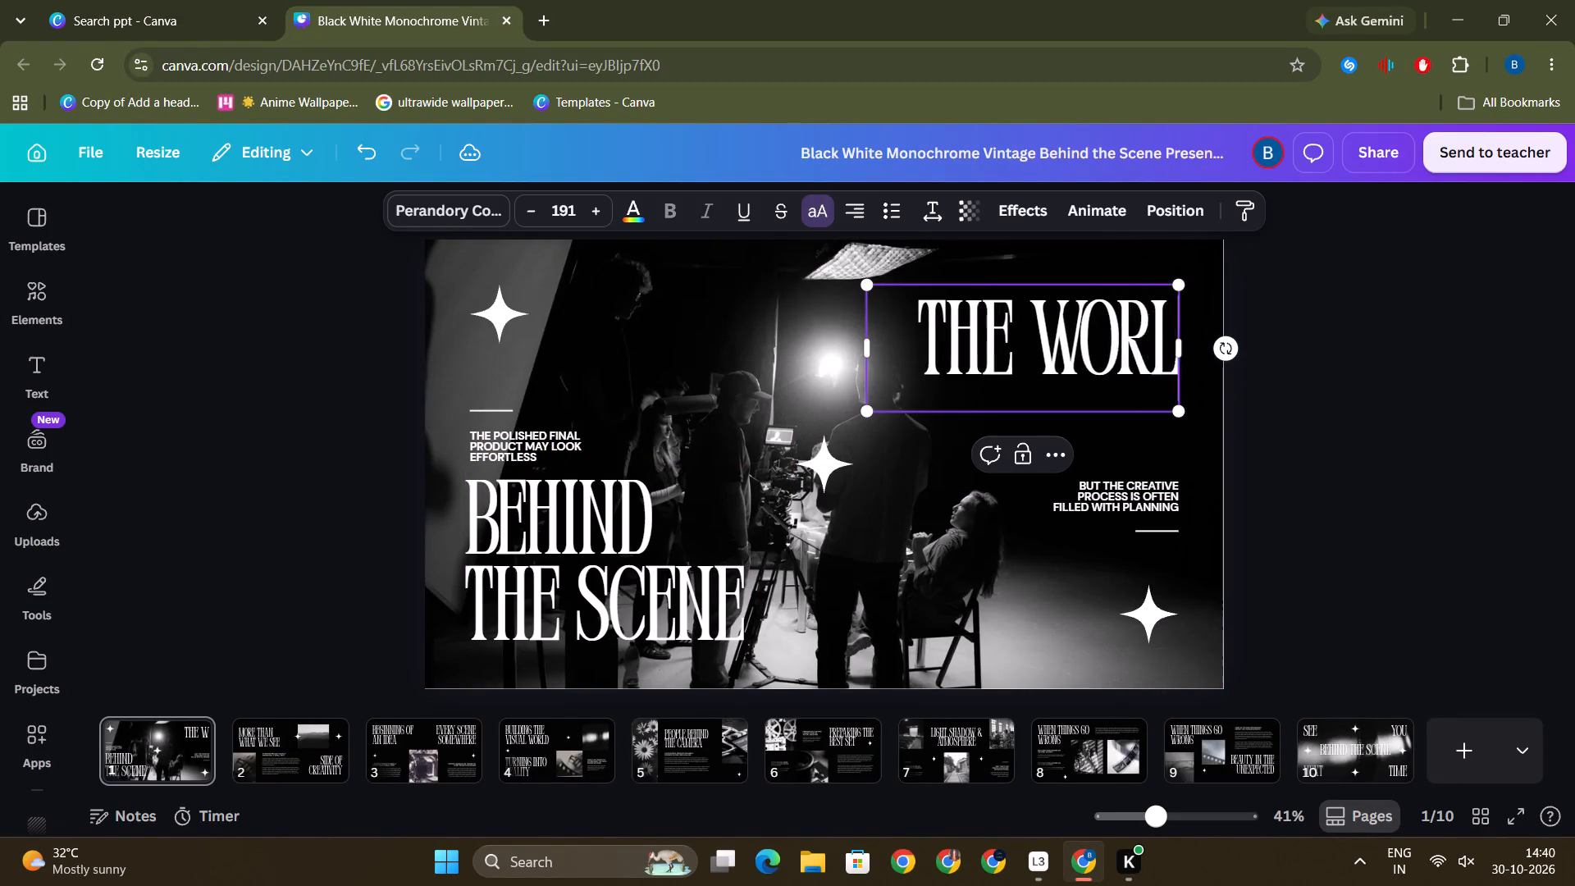
text(rop)
key(BackSpace)
key(BackSpace)
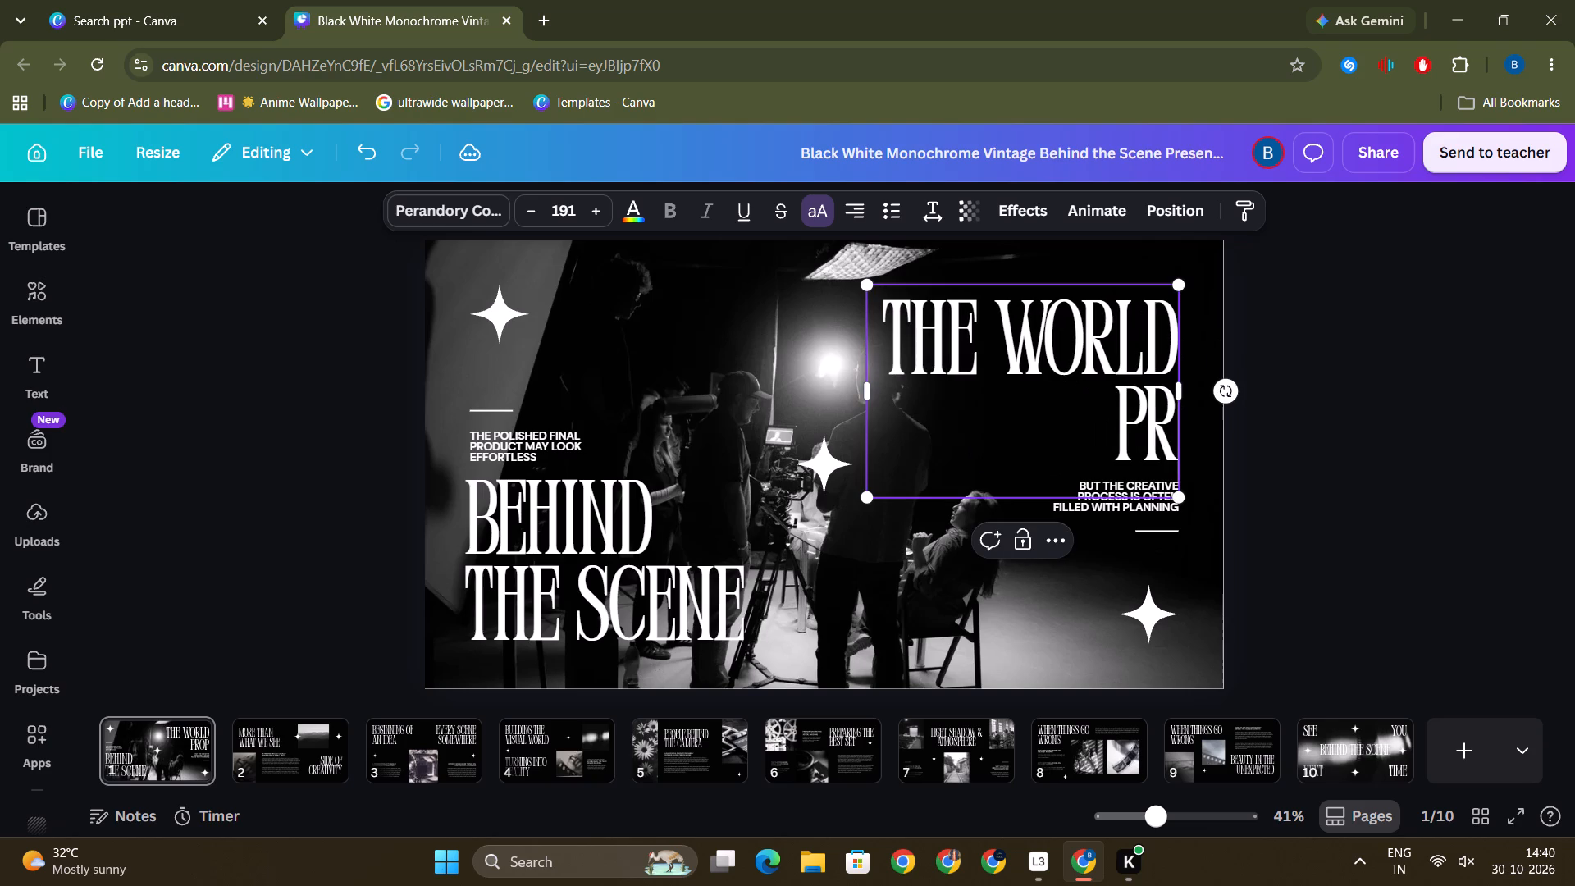
key(BackSpace)
key(r)
key(BackSpace)
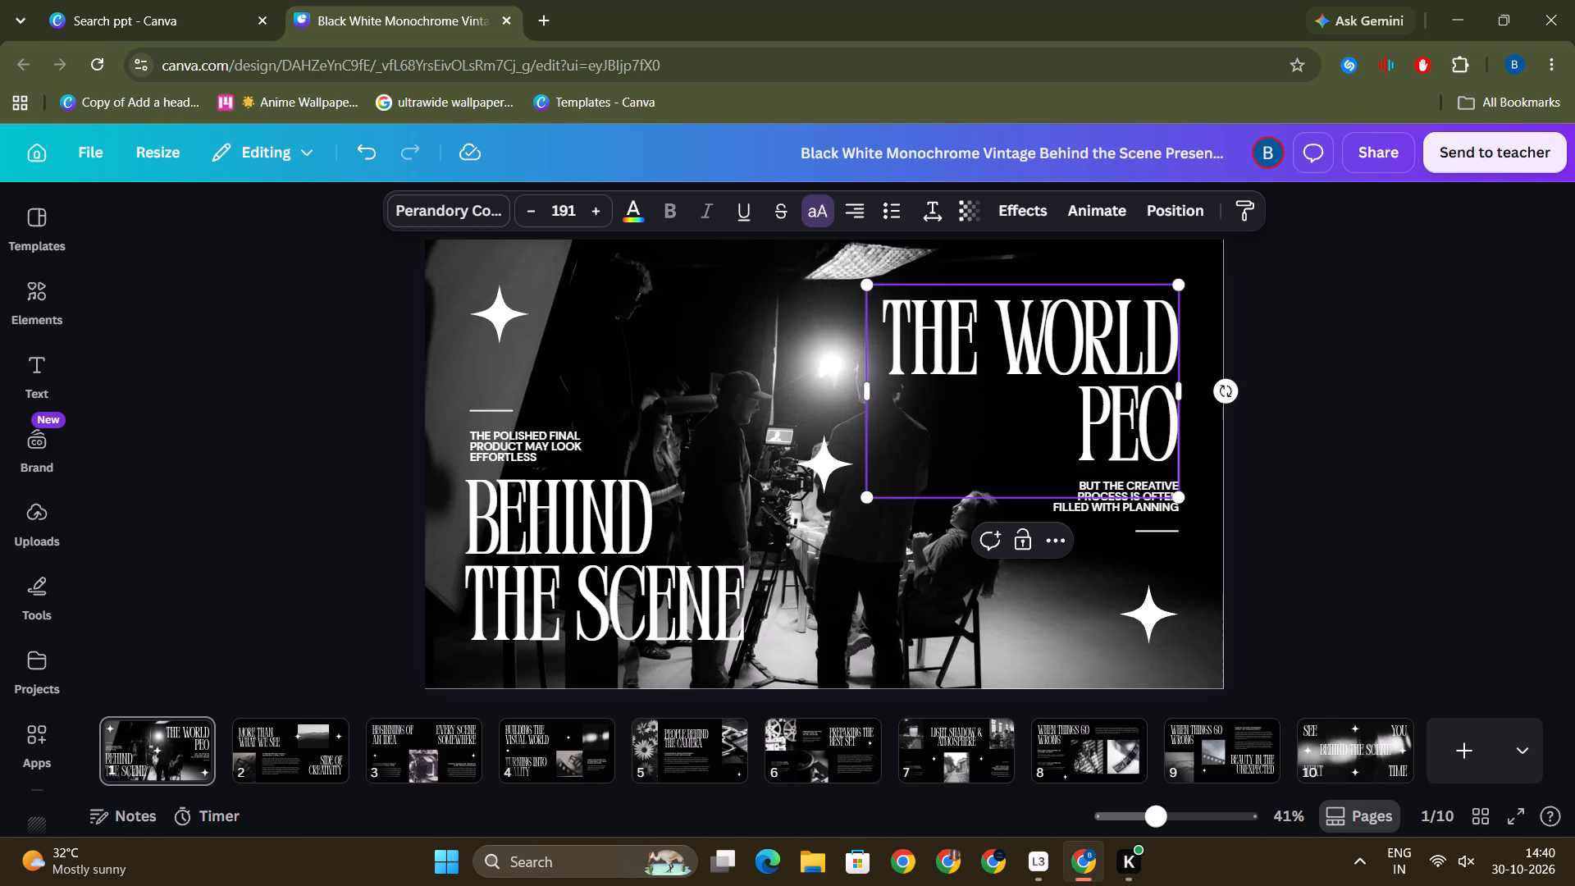
text(ee)
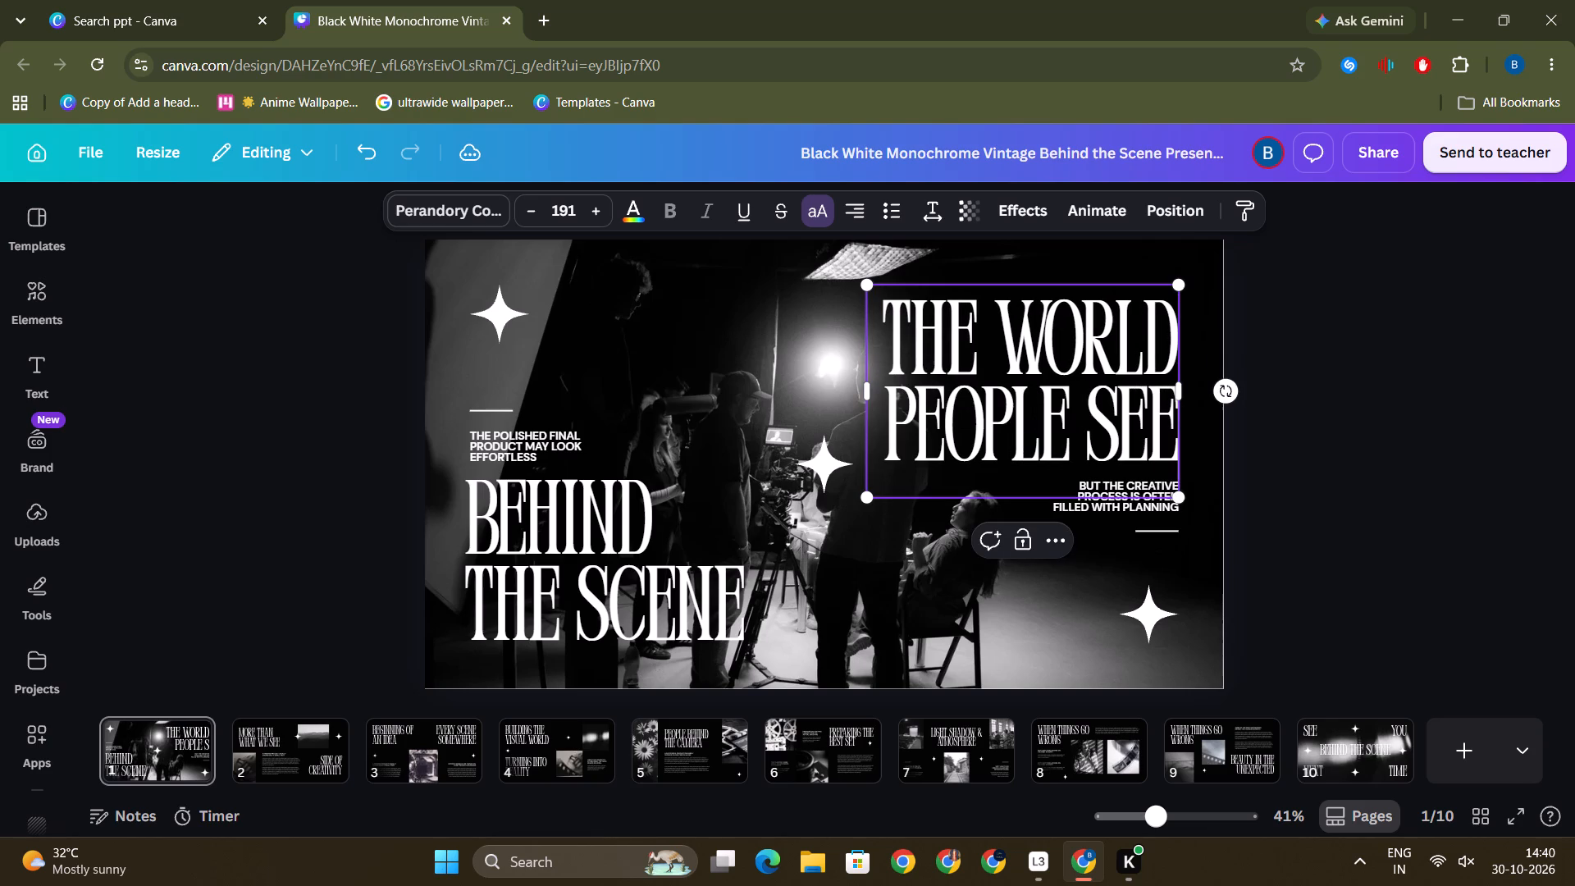
click(1341, 457)
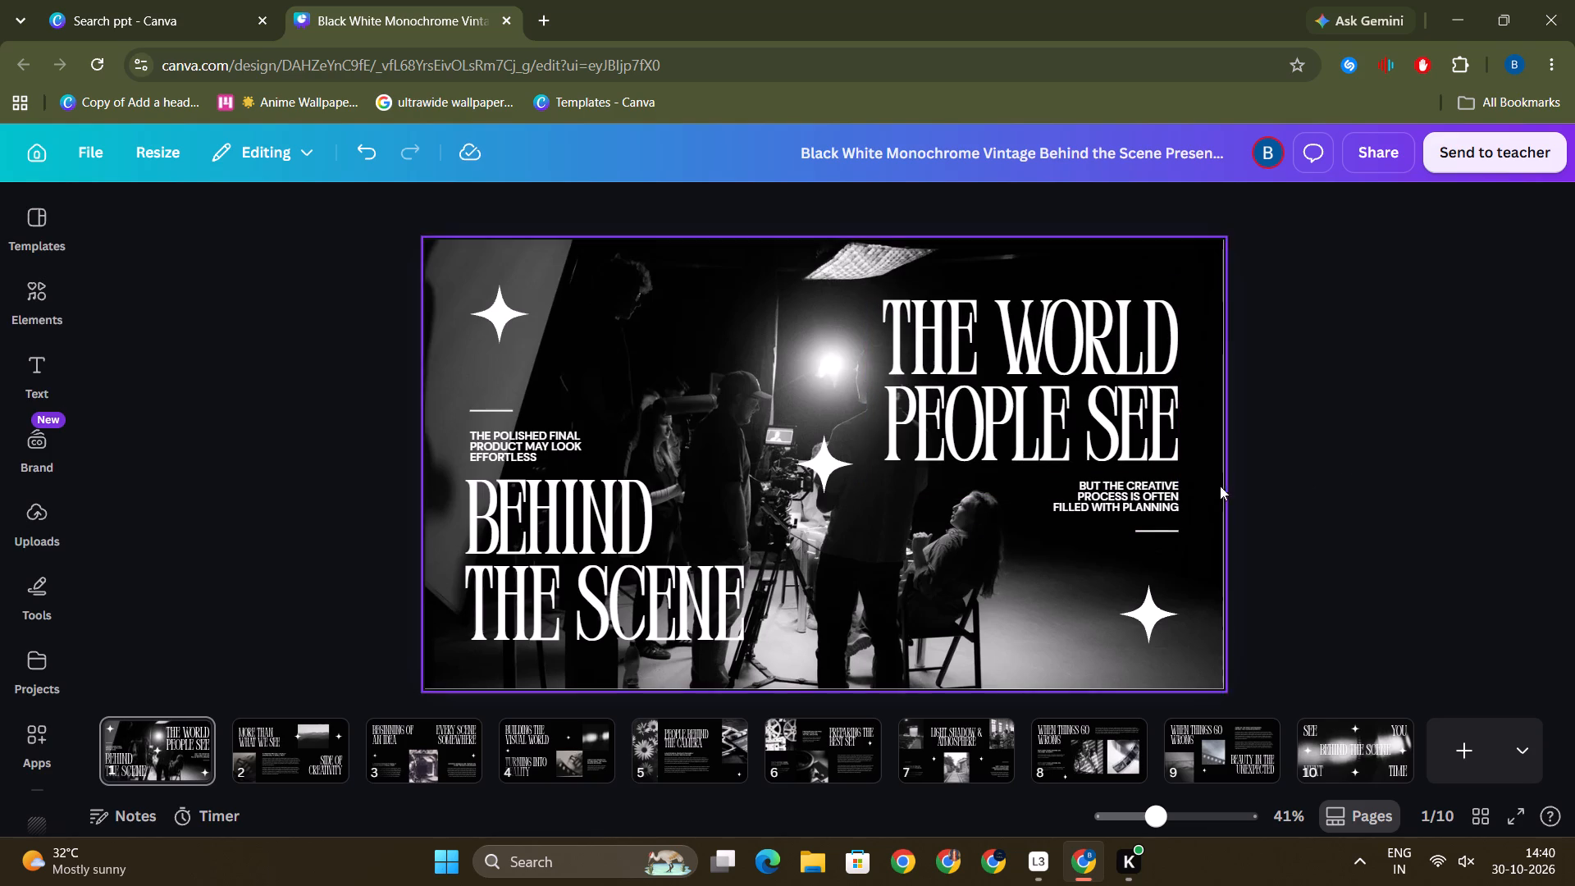
Replace the small caption below the new headline with "THE STORY WILL KNOW" and "BY EVERYONE" on separate lines.
click(1138, 496)
double_click(1146, 505)
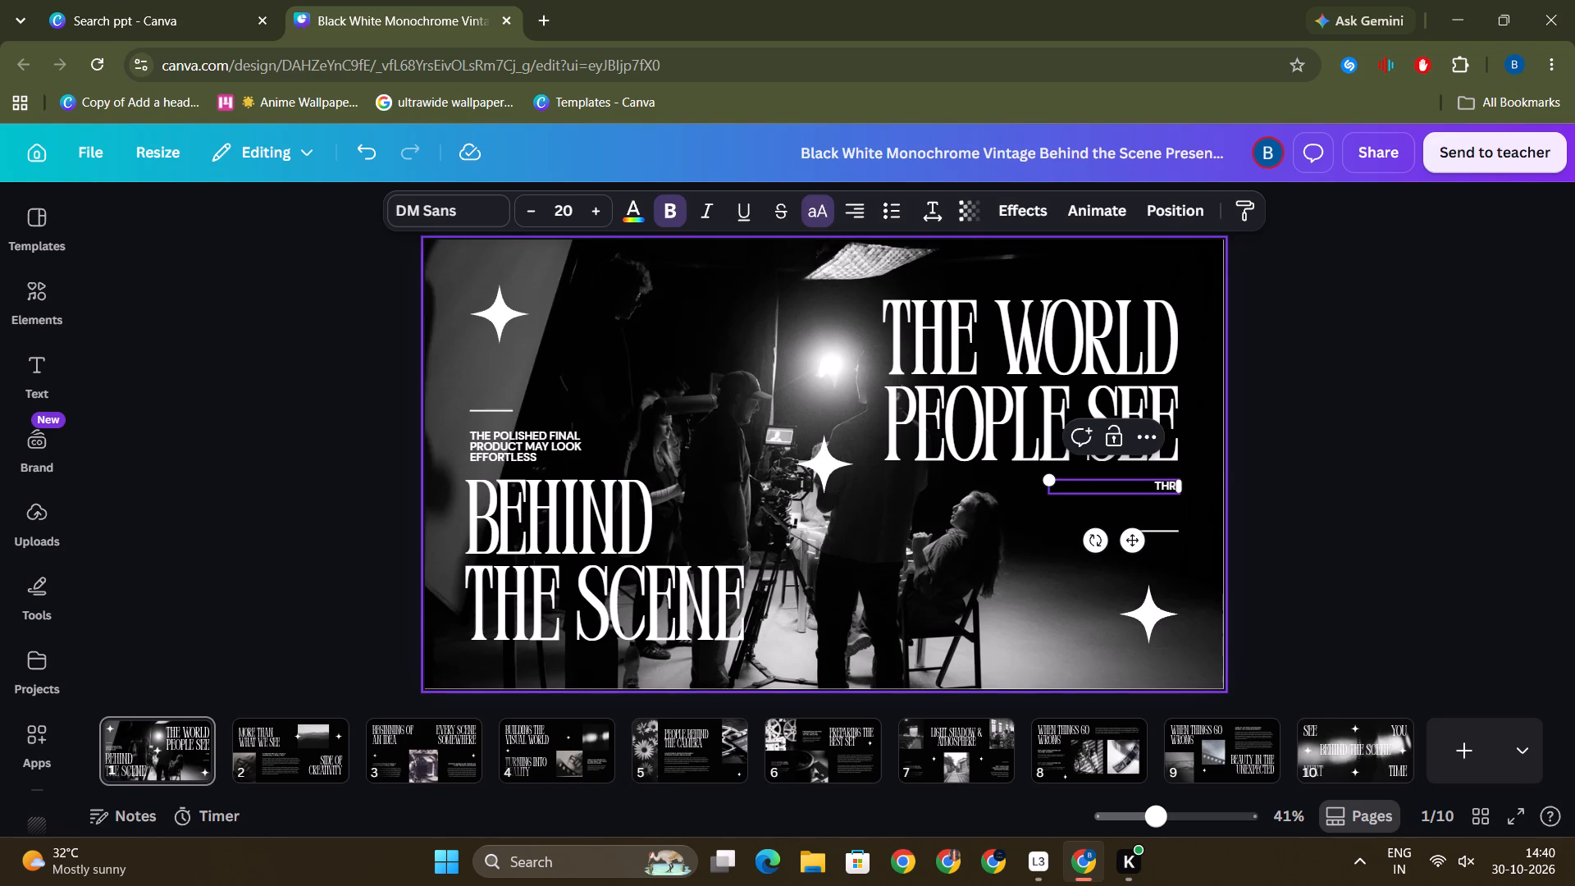
key(BackSpace)
key(BackSpace)
key(e)
click(1335, 486)
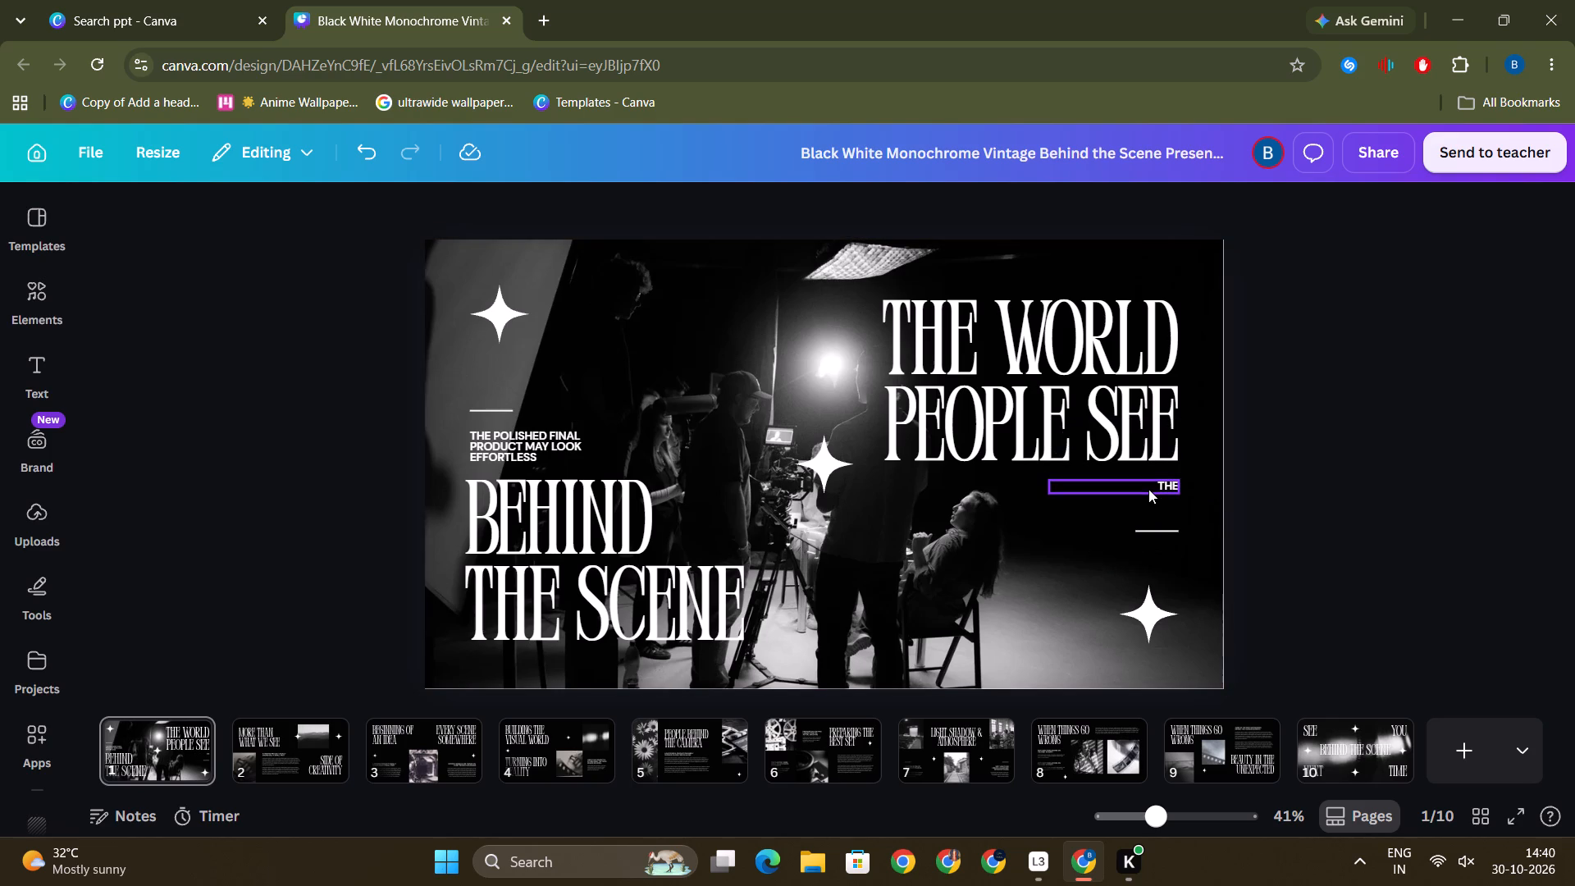
click(1148, 486)
double_click(1161, 485)
key(Right)
key(Right)
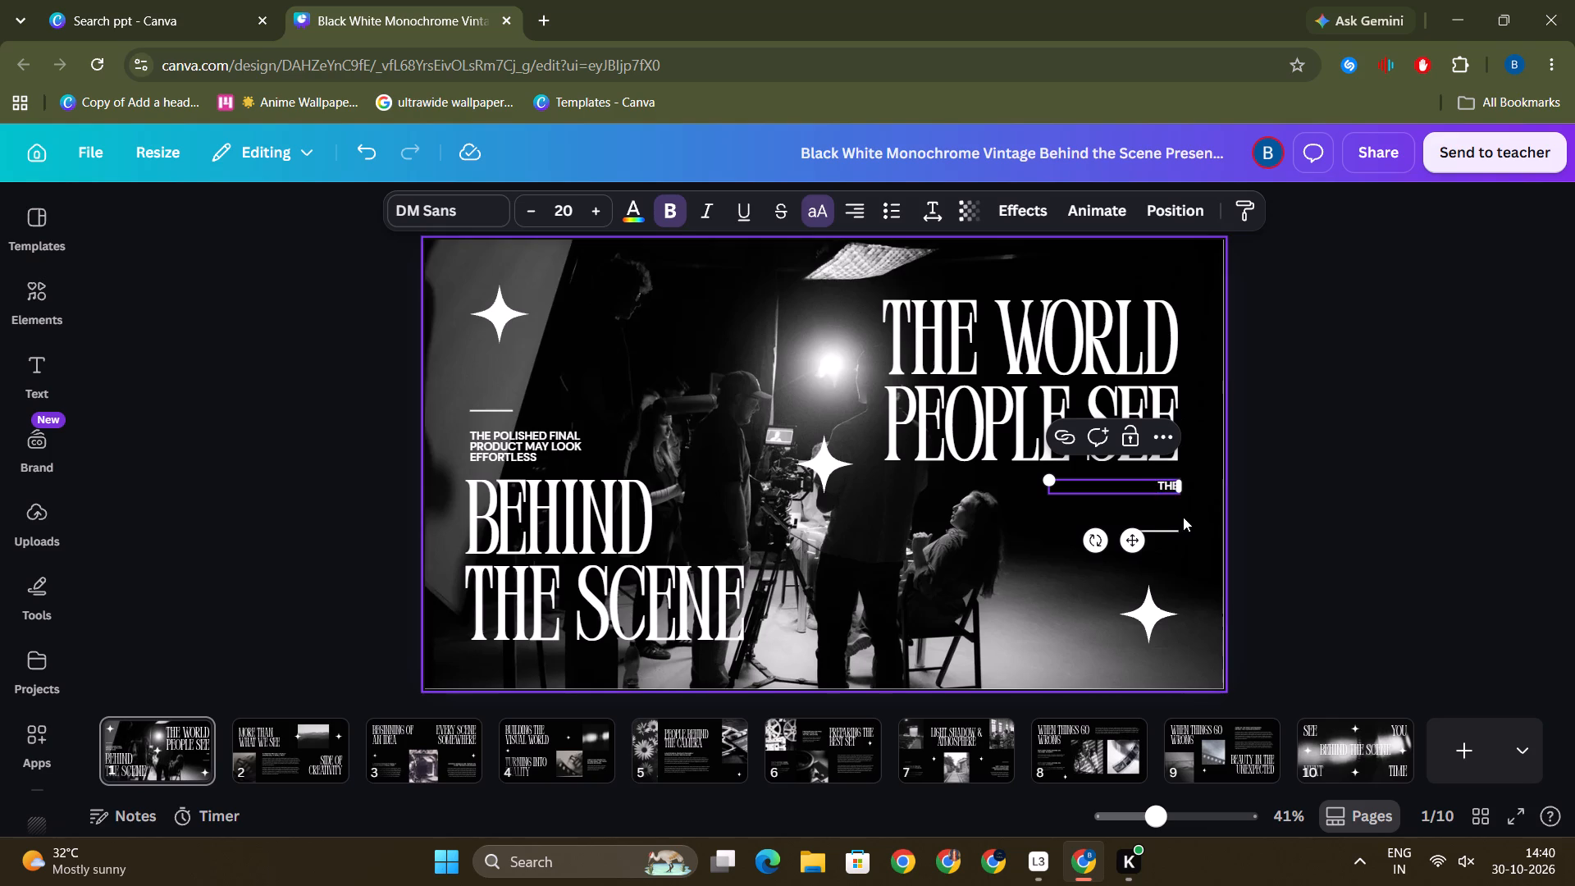
key(Right)
key(Right)
key(Right)
text(st)
key(BackSpace)
key(BackSpace)
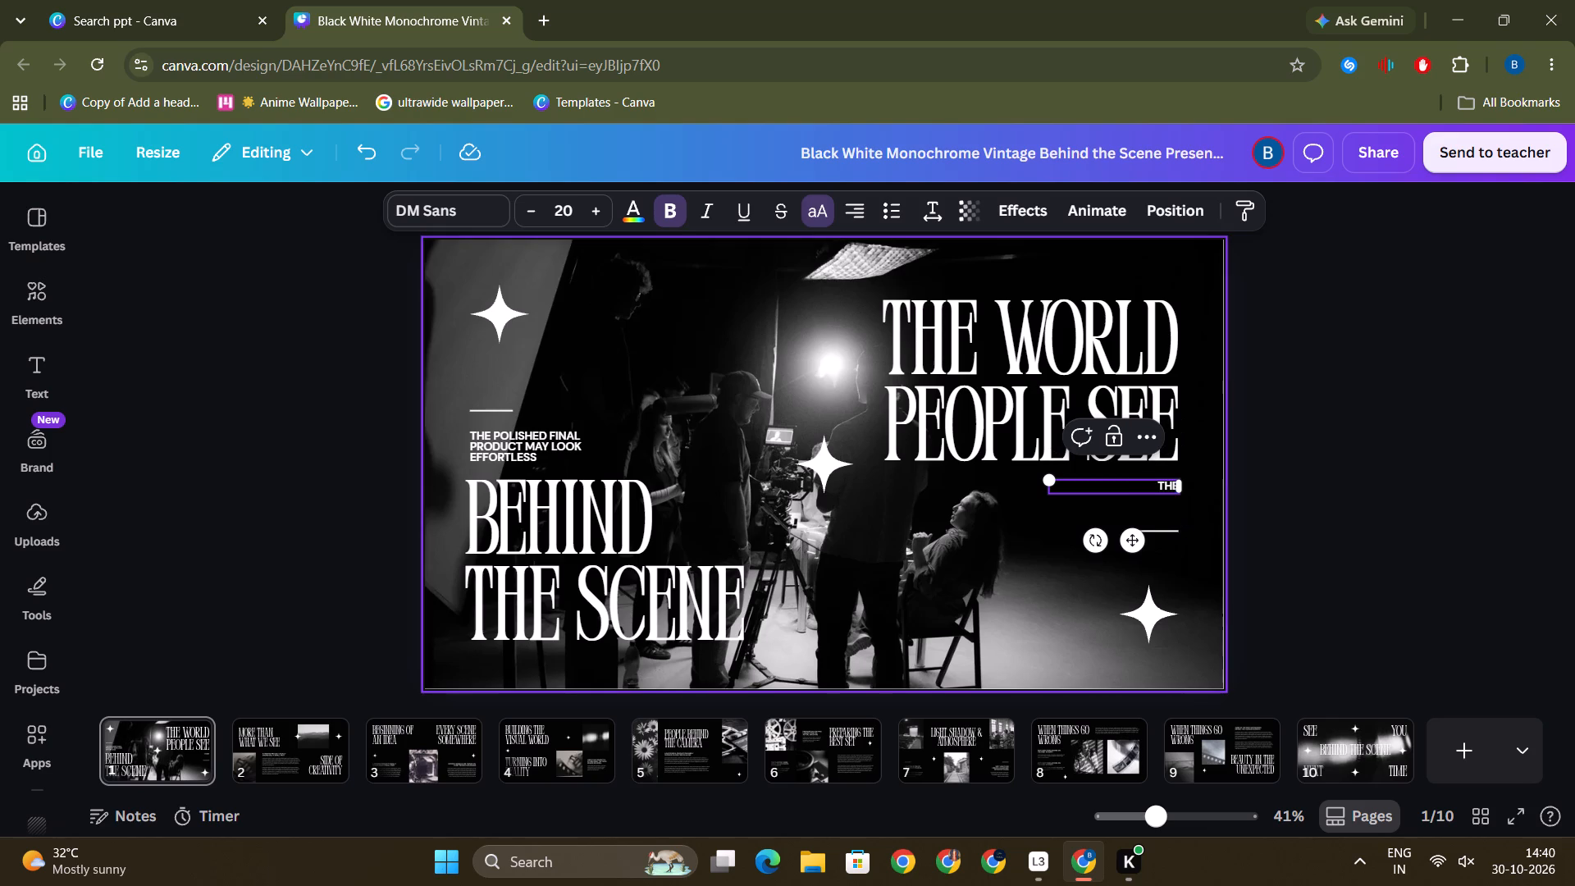
key(space)
key(BackSpace)
key(BackSpace)
key(BackSpace)
key(BackSpace)
key(BackSpace)
key(BackSpace)
key(BackSpace)
text(THE STORY)
key(space)
text(WILL KNOW)
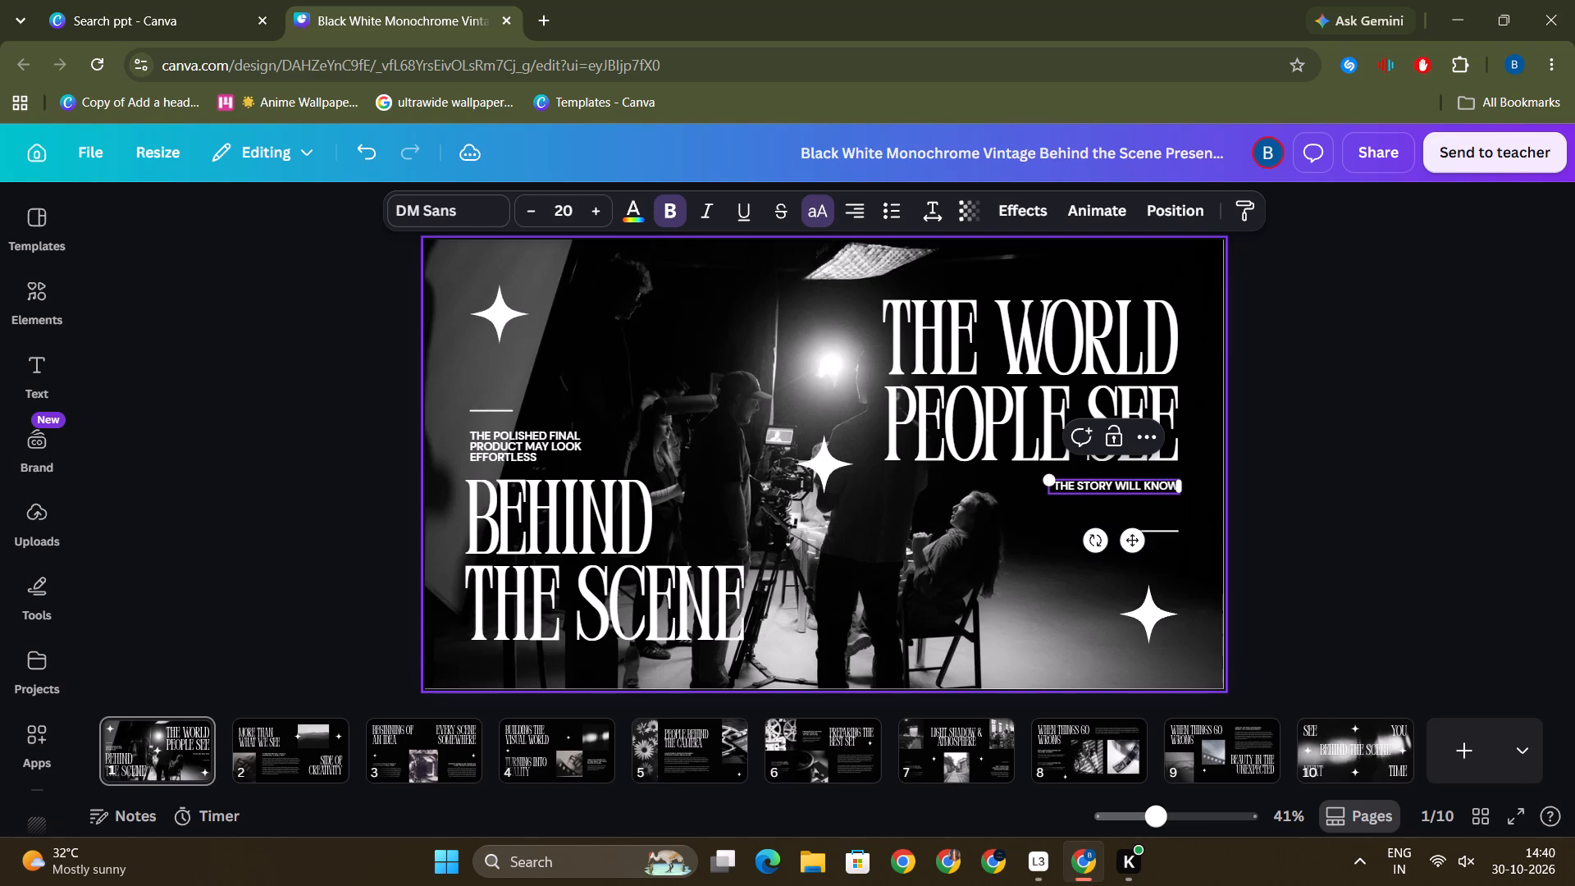
key(Return)
text(BY)
key(space)
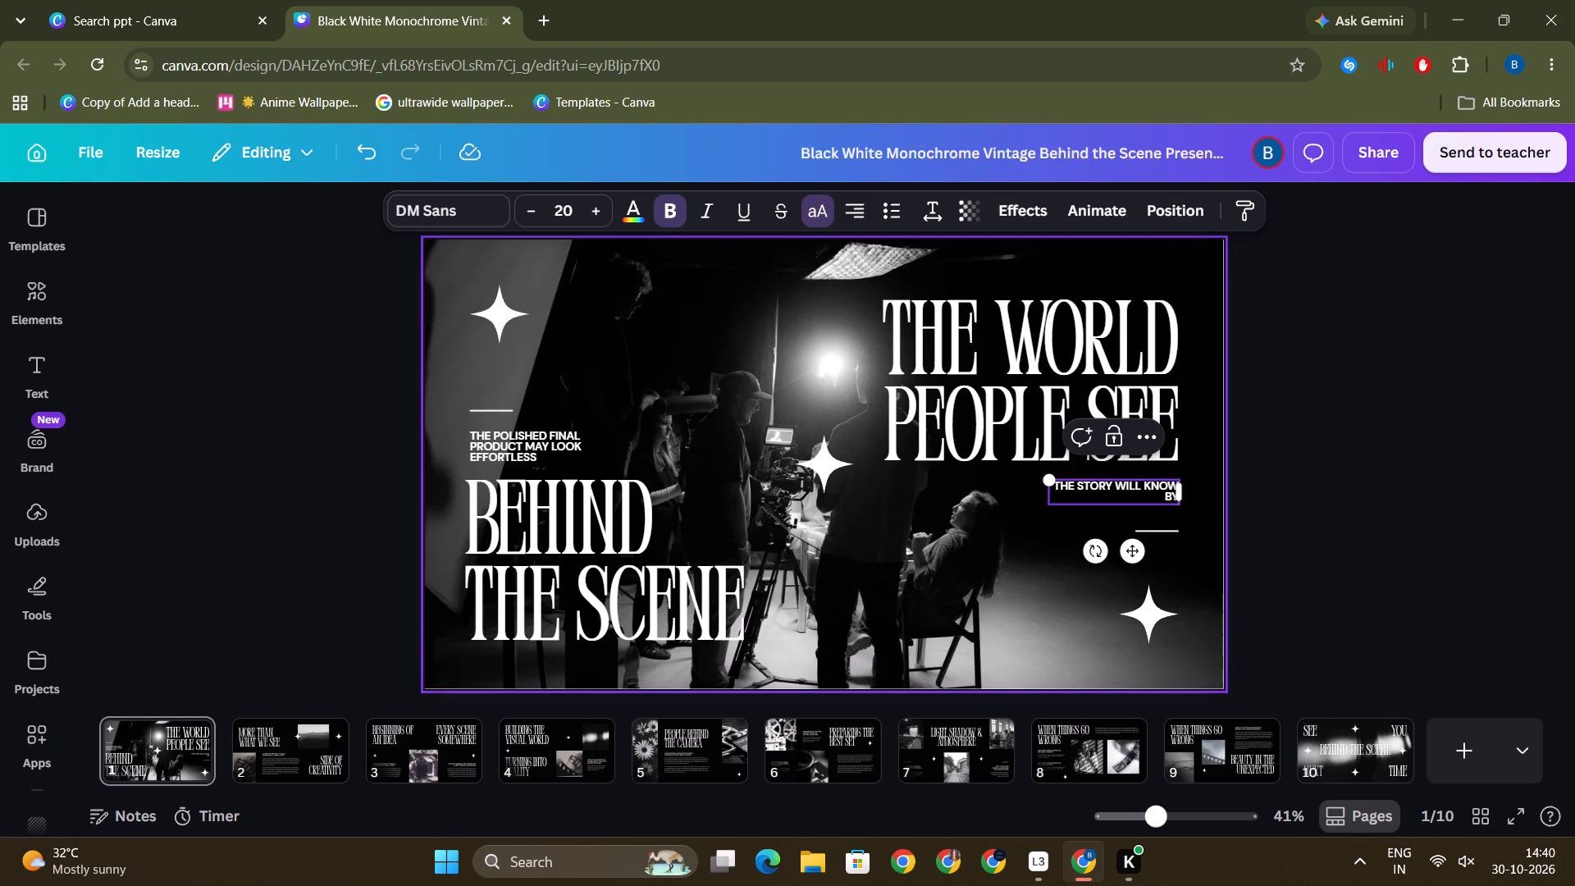
text(EVERYONE)
key(Return)
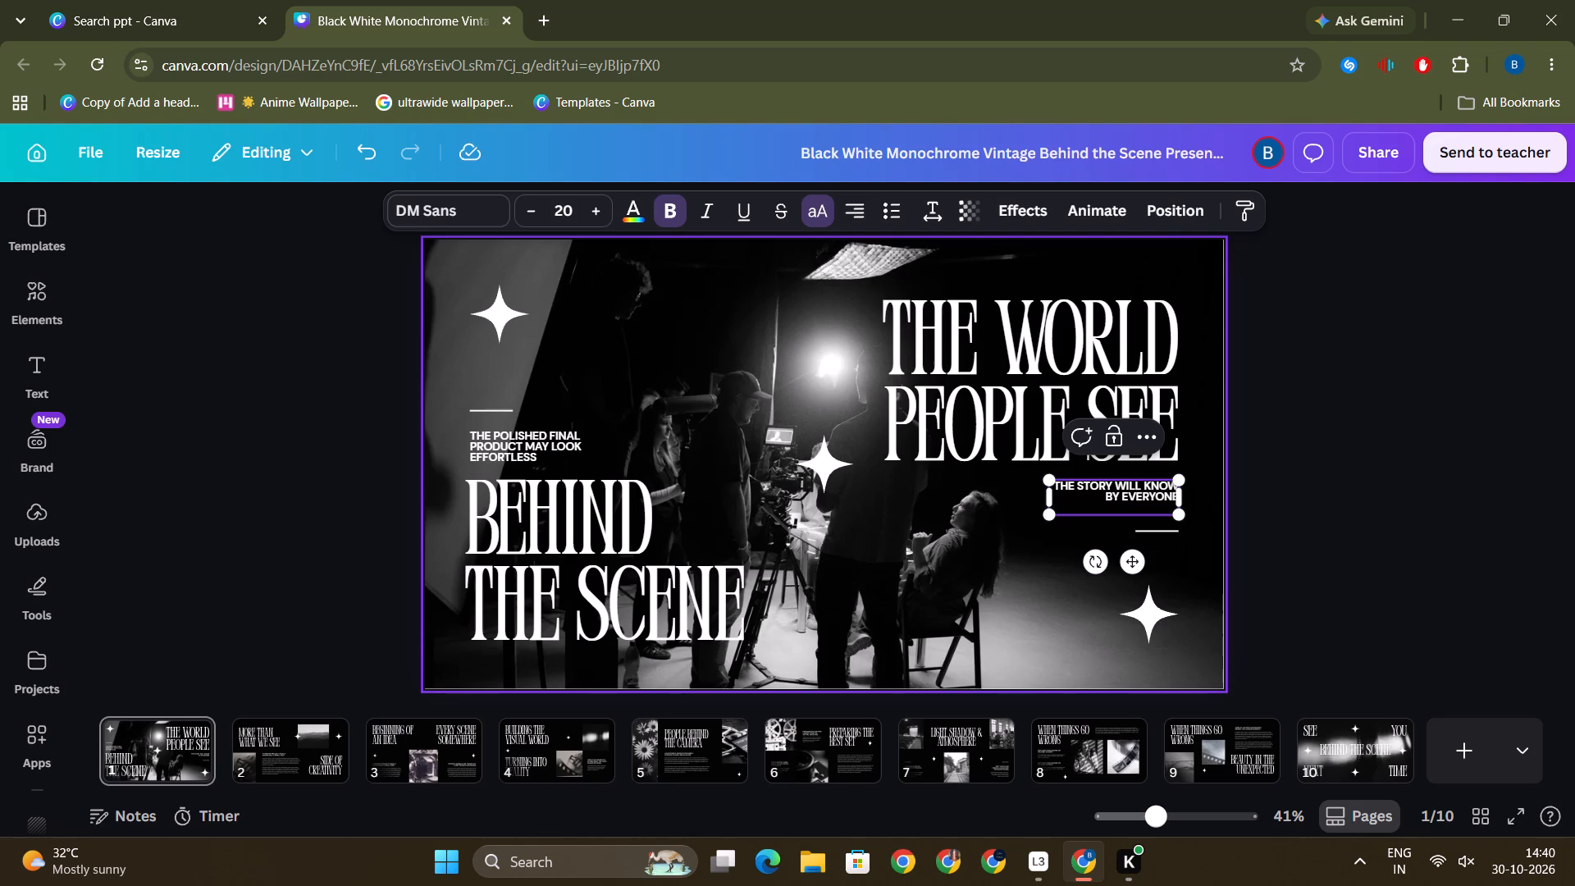
Continue the caption on a new line with "IF THEY WANT TO SEE THE WORLD FROM MY EYES".
text(IF)
key(space)
key(h)
key(BackSpace)
text(TEHY)
key(BackSpace)
key(BackSpace)
key(BackSpace)
text(HEY WANT TP)
key(BackSpace)
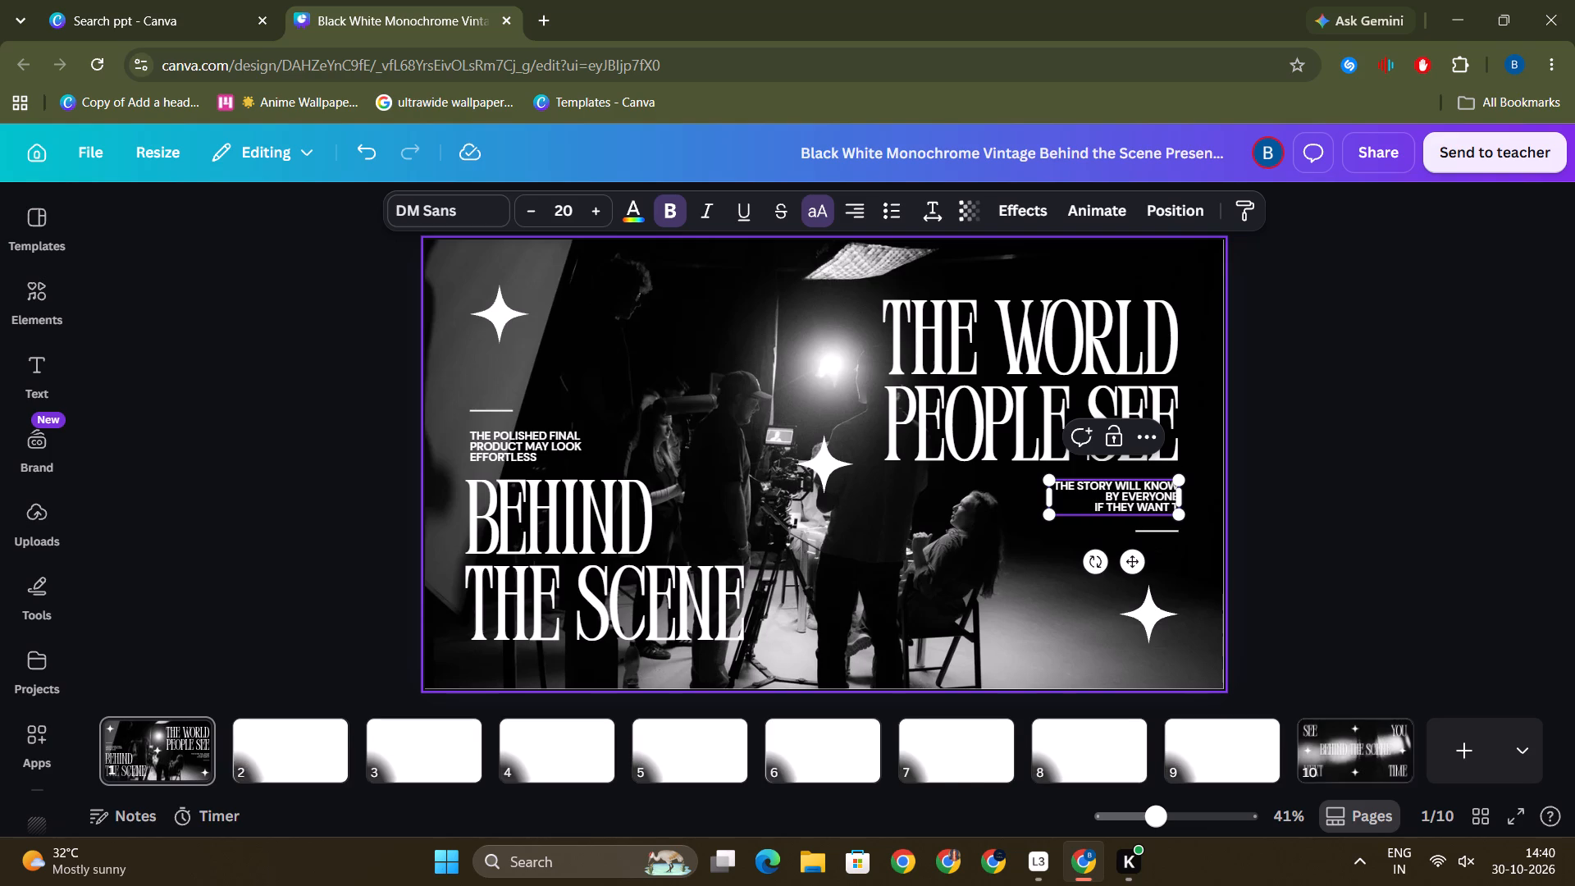
text(O)
key(space)
text(SEE THE WORLD FROM MY EYES)
click(1461, 508)
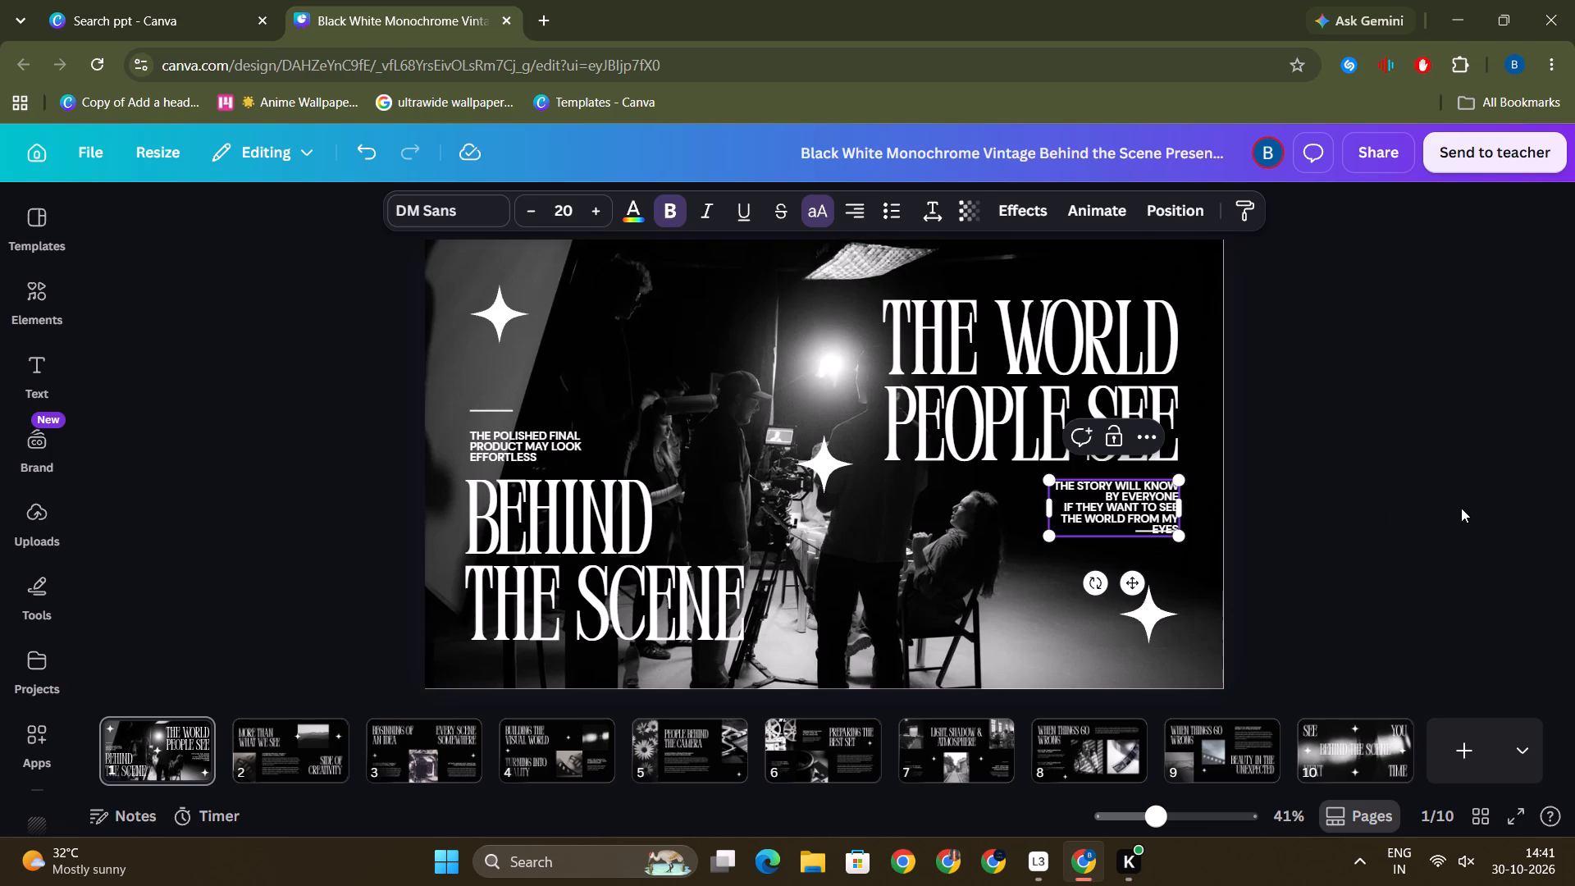
Move the star from the slide's lower right corner up to the upper right corner of the "THE WORLD PEOPLE SEE" headline.
click(1149, 616)
drag(1157, 618, 1161, 294)
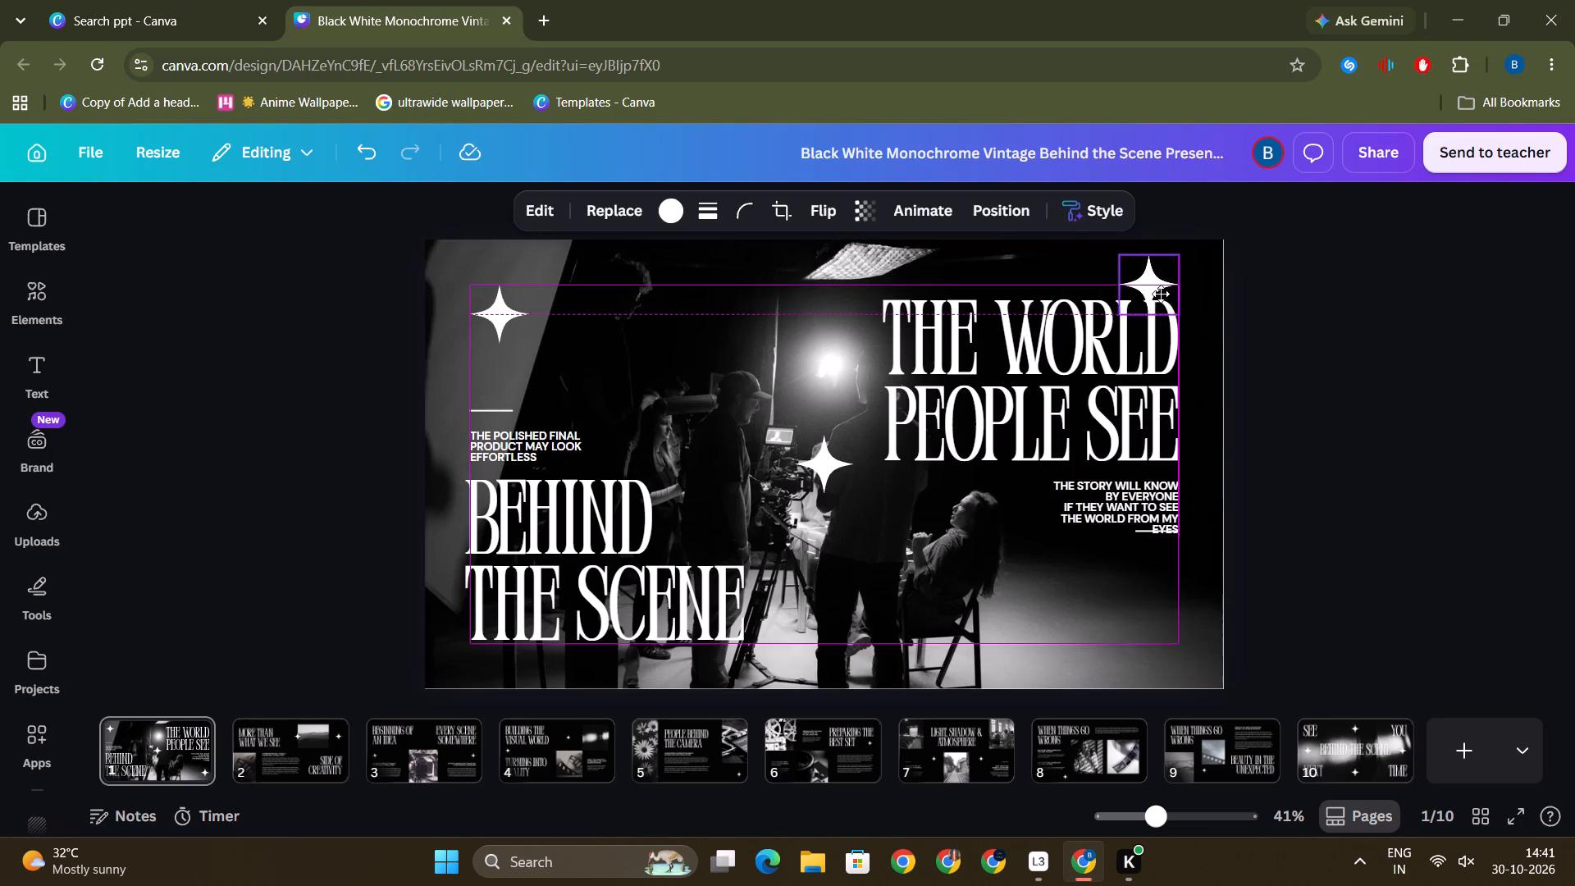
drag(1161, 294, 1180, 295)
Bring the "THE WORLD PEOPLE SEE" headline forward one layer.
click(1122, 317)
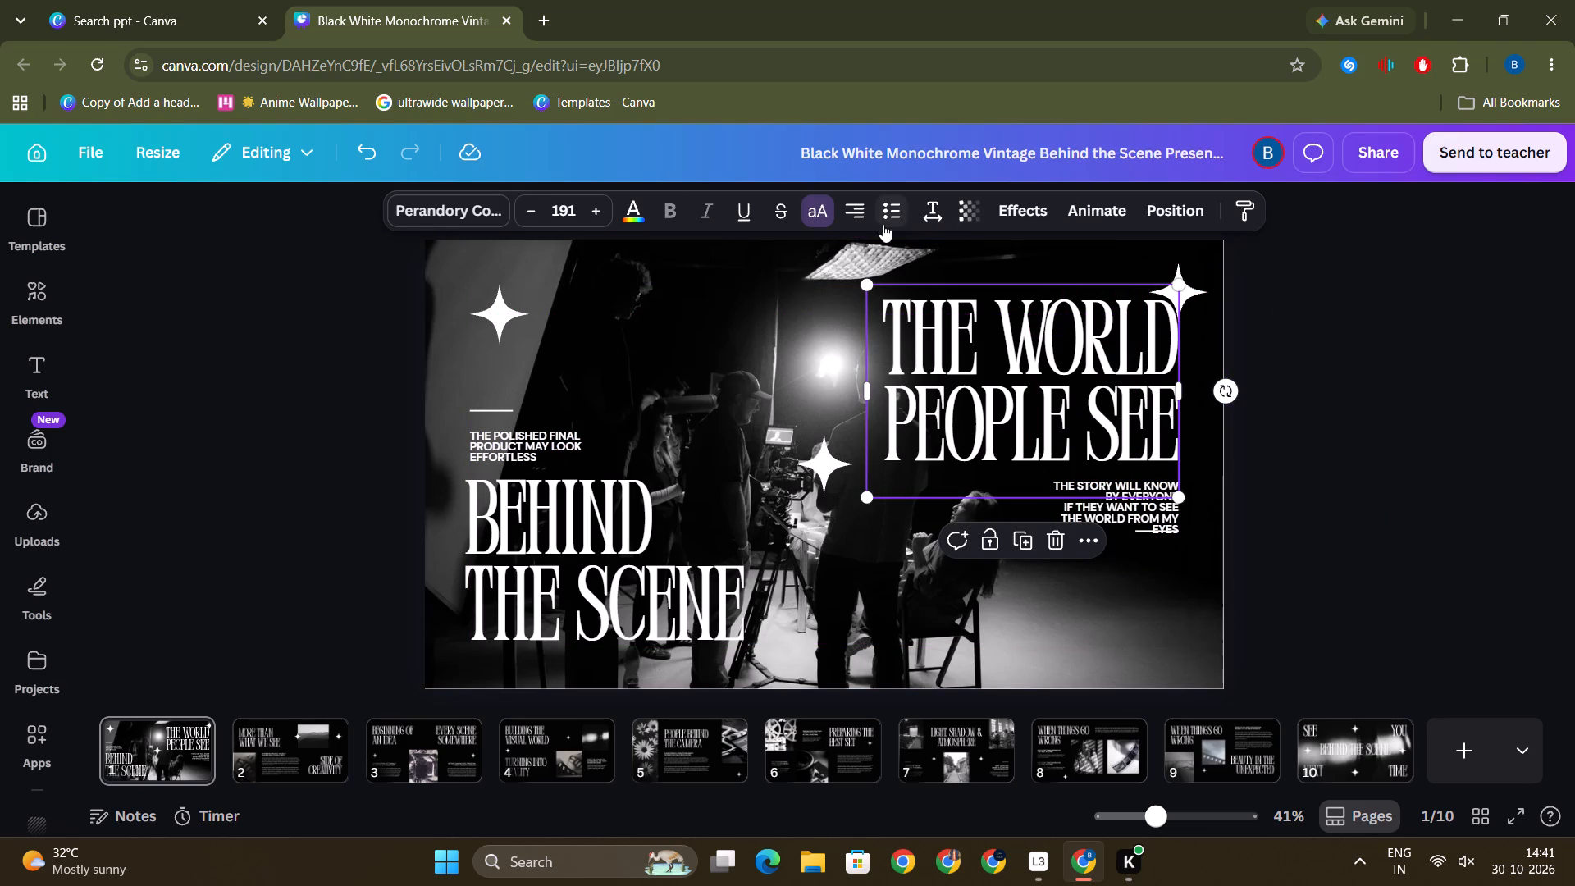
right_click(1072, 369)
click(1185, 464)
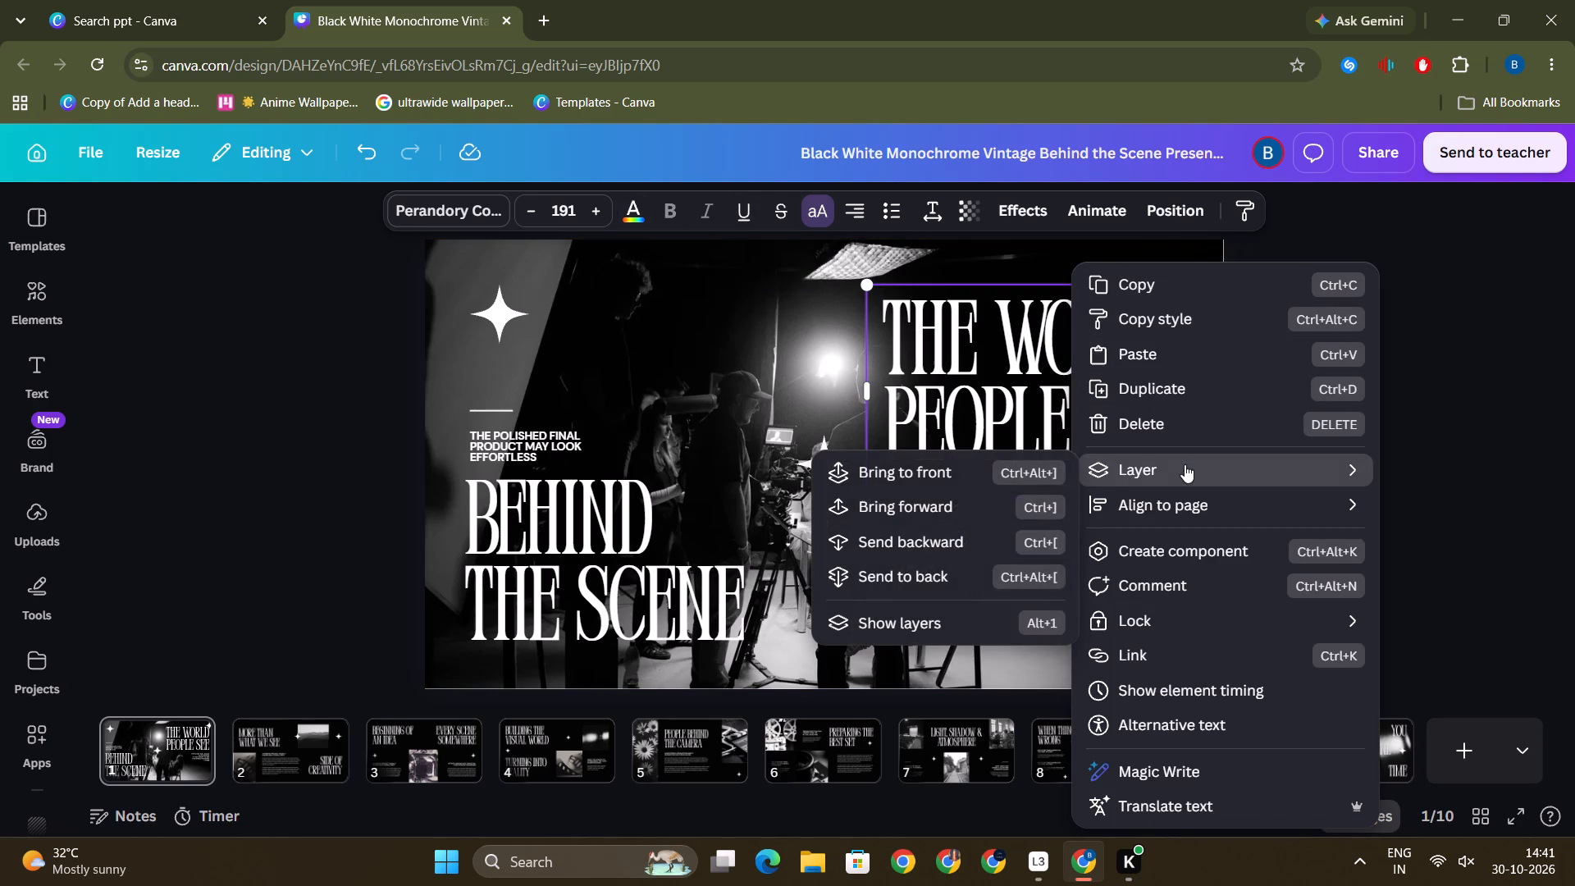
click(964, 499)
click(1465, 340)
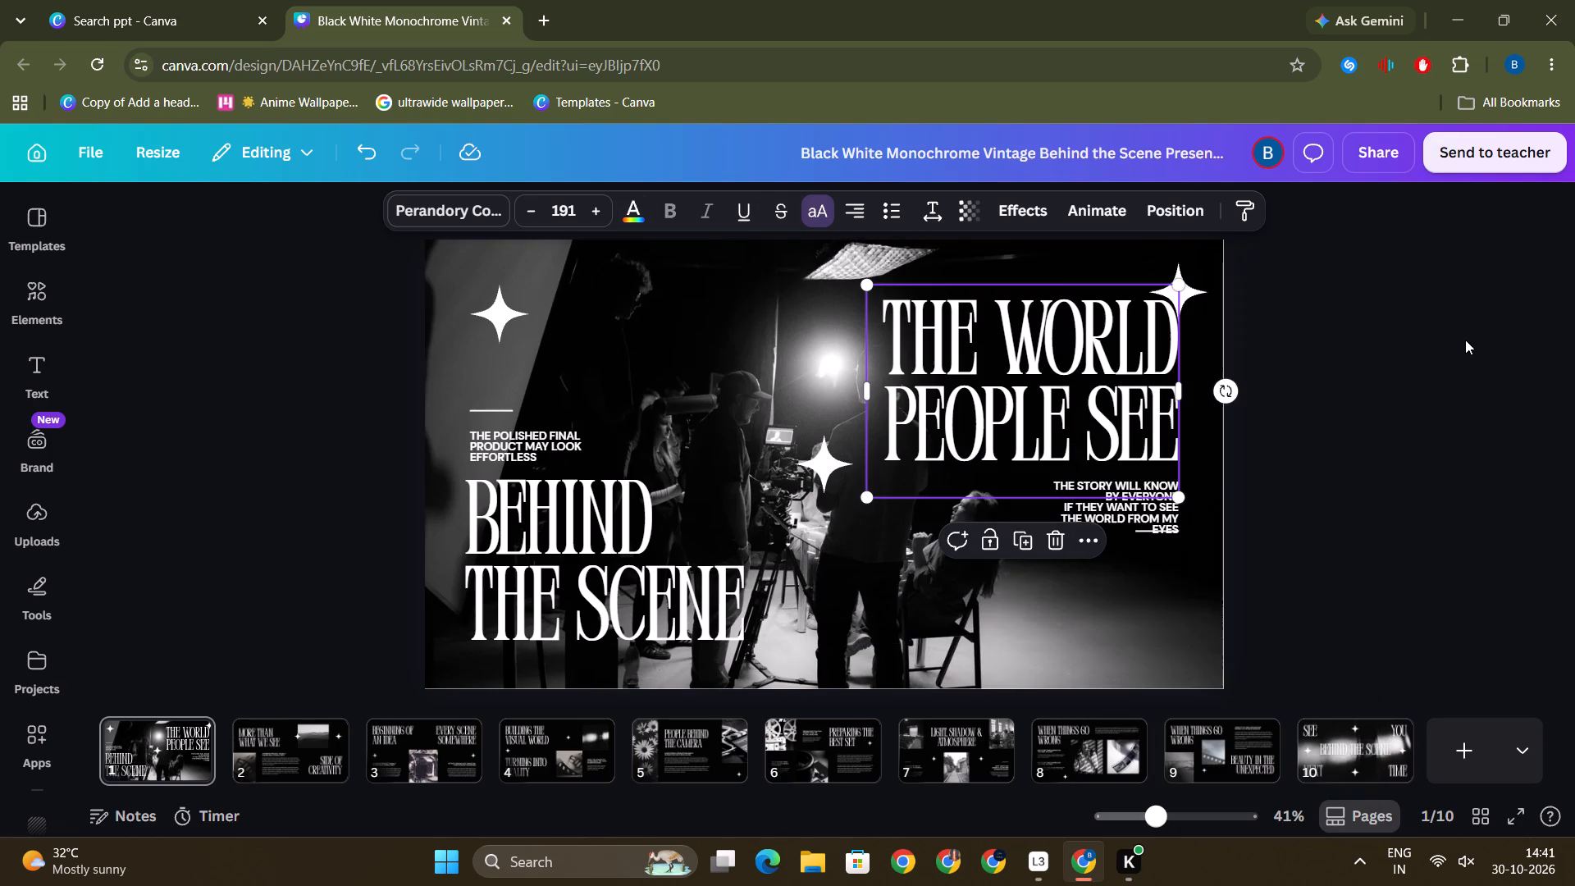
Reposition the moved star so it overlaps the letter D at the end of "WORLD".
click(1203, 287)
drag(1201, 287, 1172, 307)
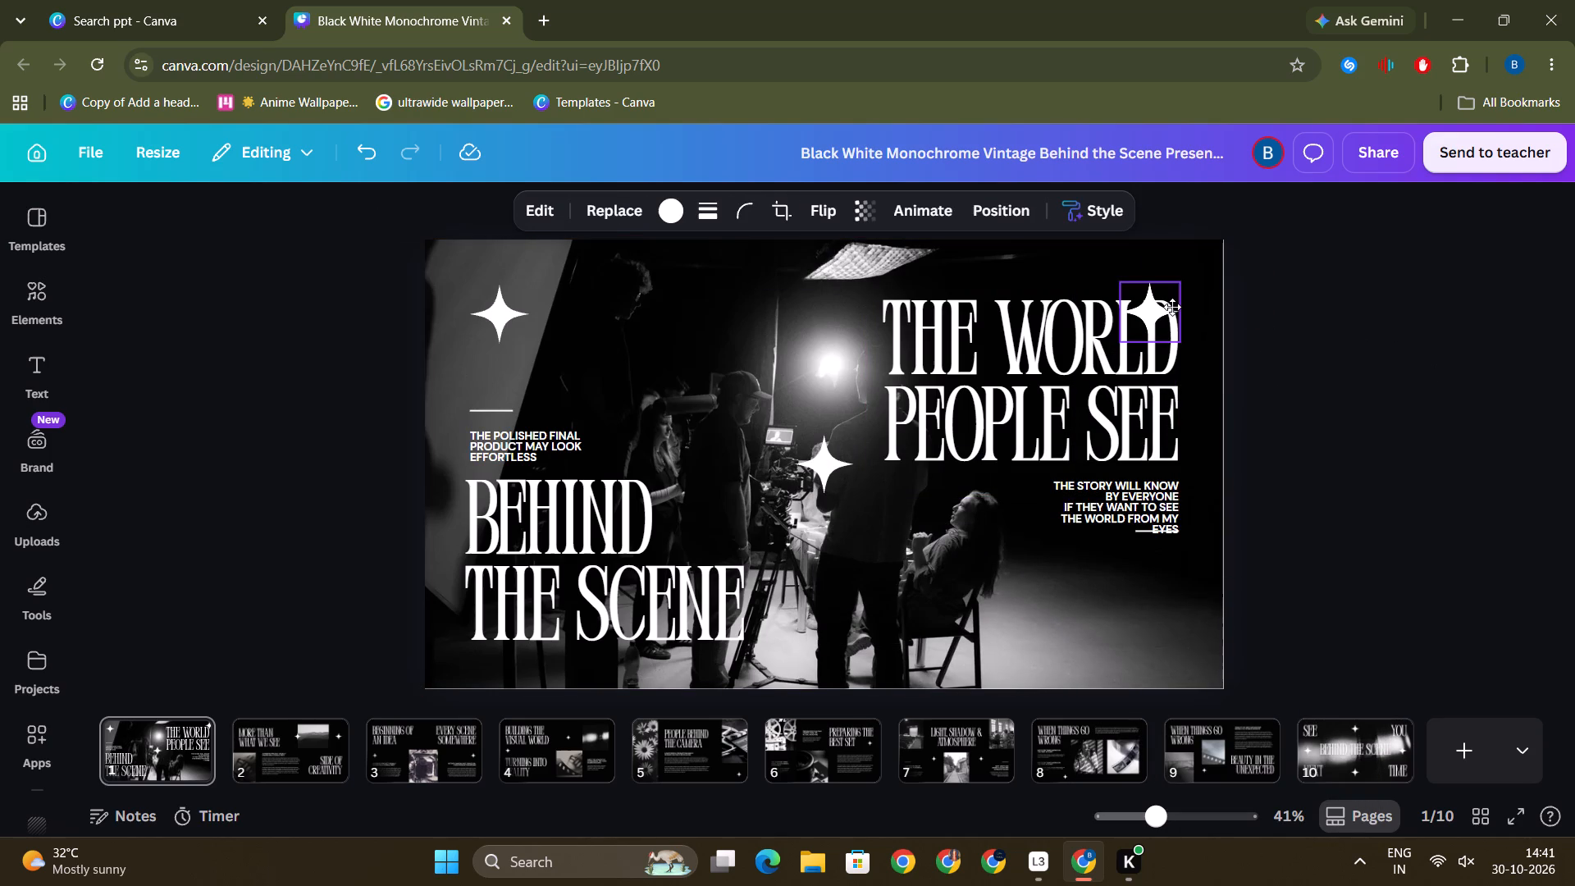
drag(1172, 307, 1185, 307)
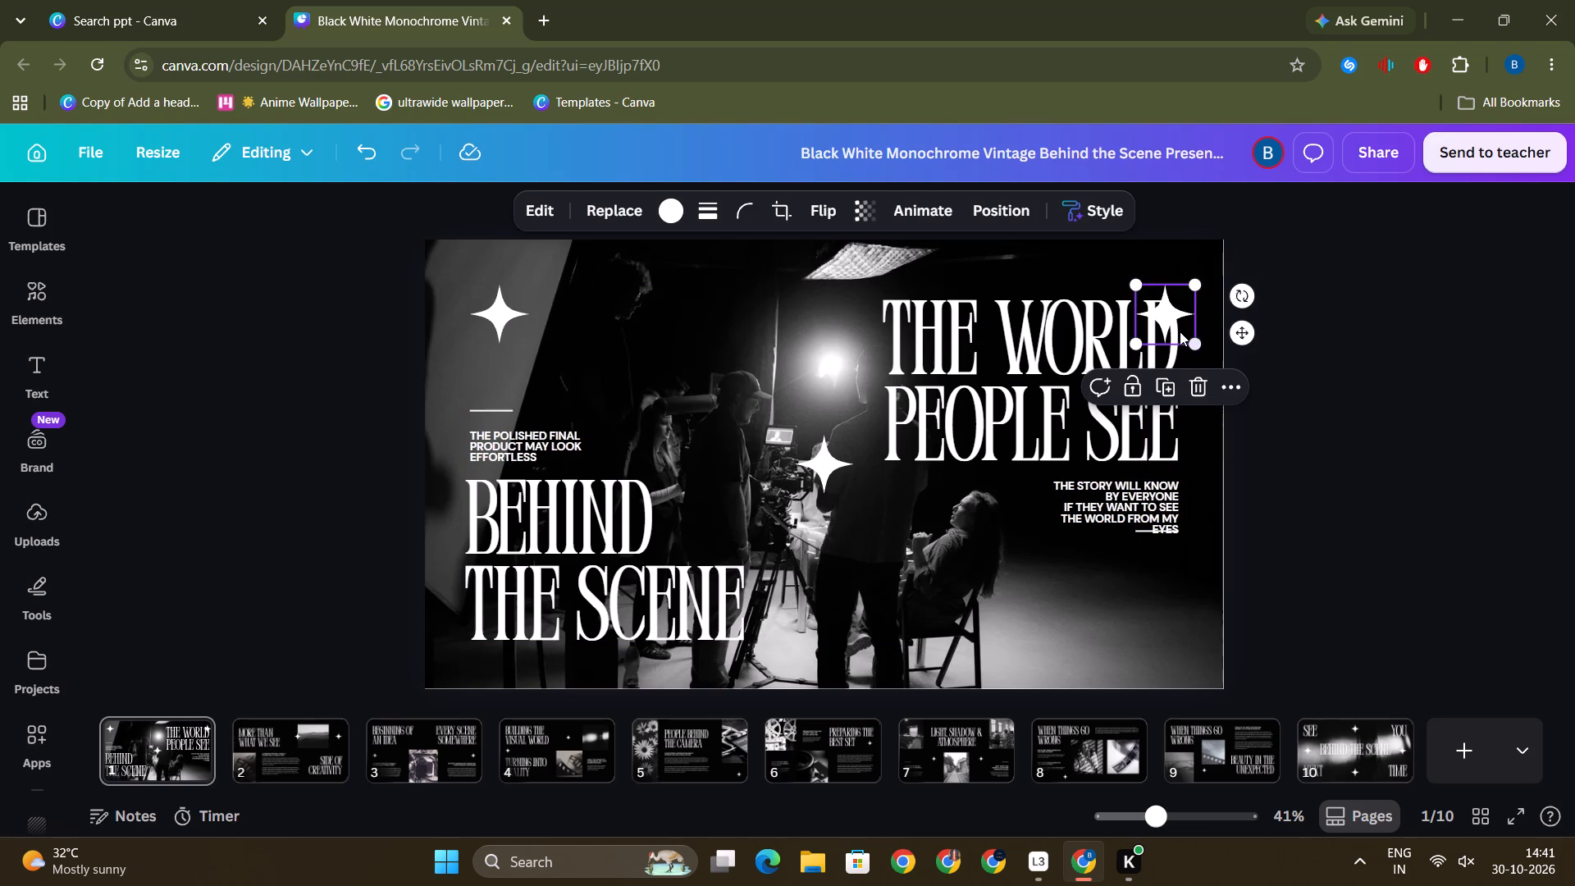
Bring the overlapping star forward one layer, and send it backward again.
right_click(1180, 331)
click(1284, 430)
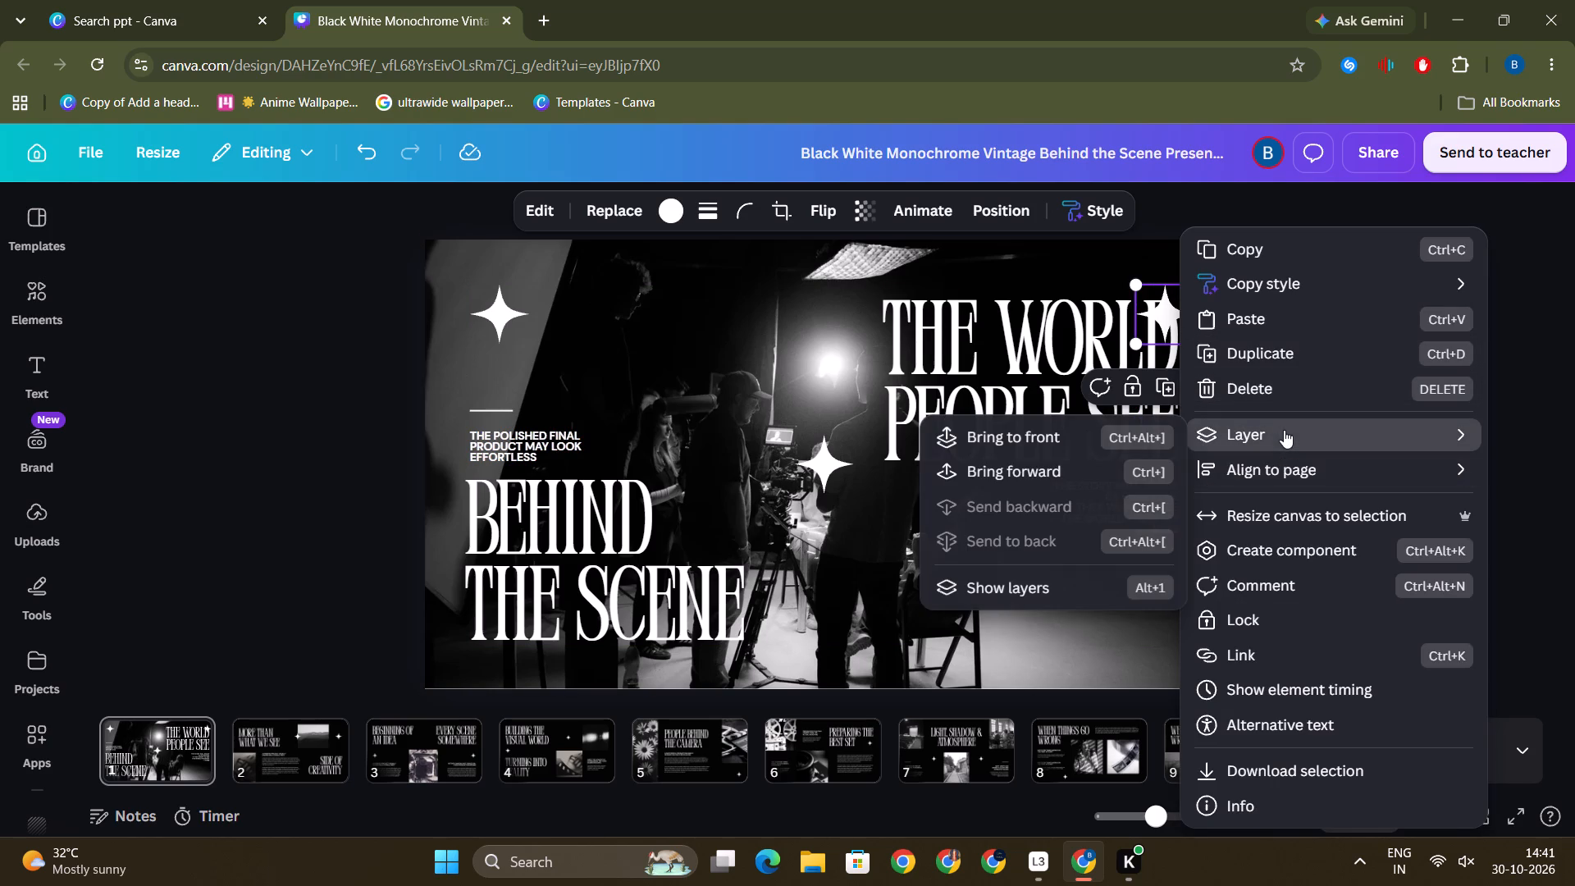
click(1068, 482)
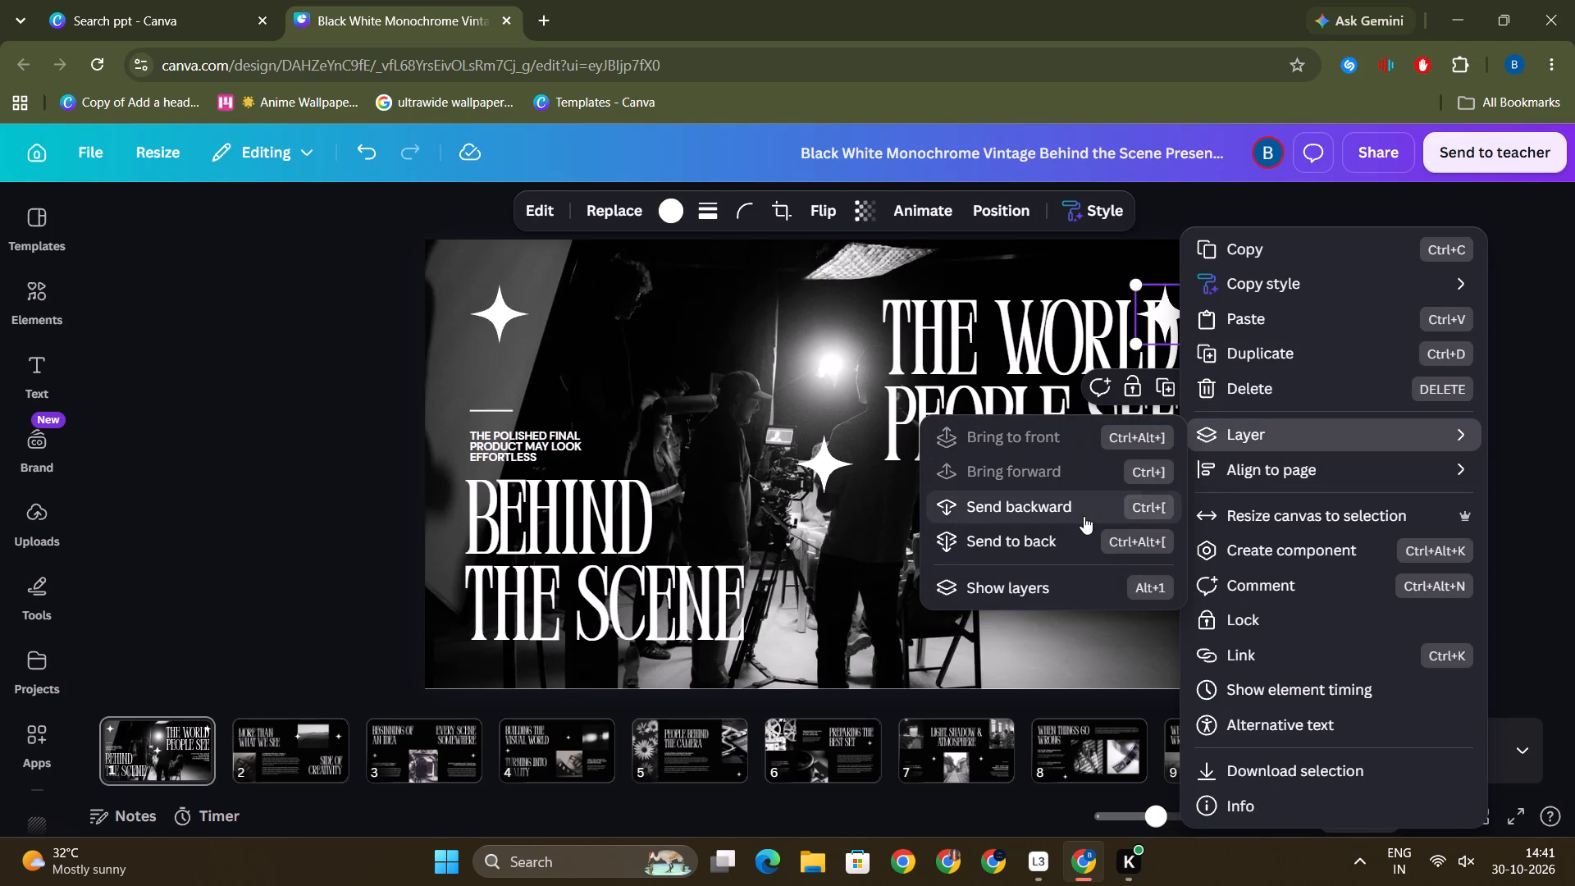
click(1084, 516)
Show the layer order and move the overlapping star above the headline, between the two line layers.
click(1025, 595)
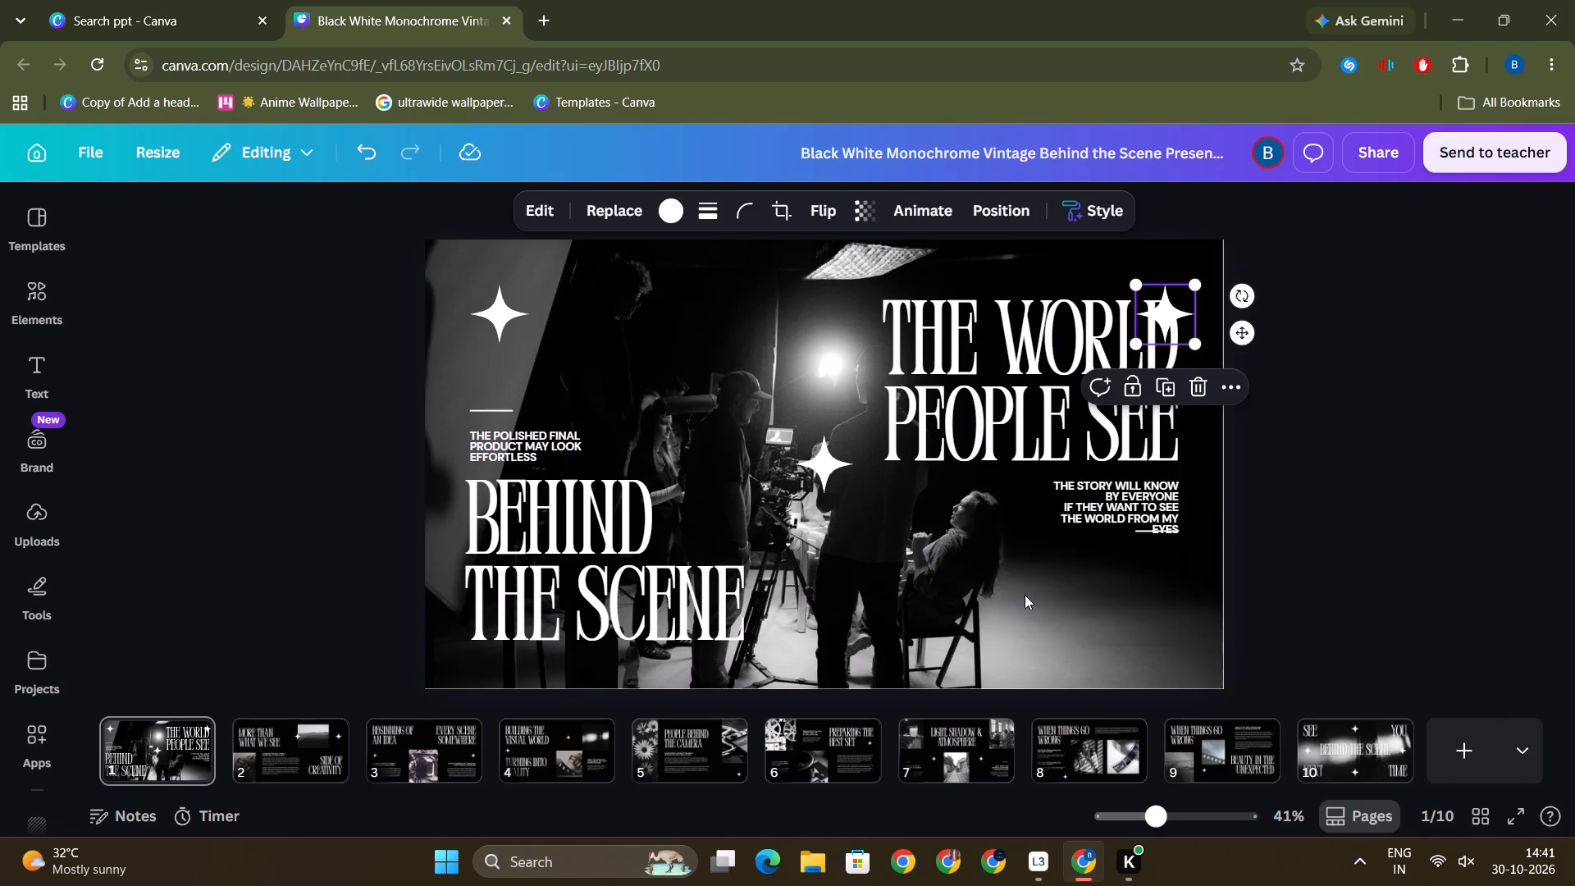
drag(290, 599, 290, 586)
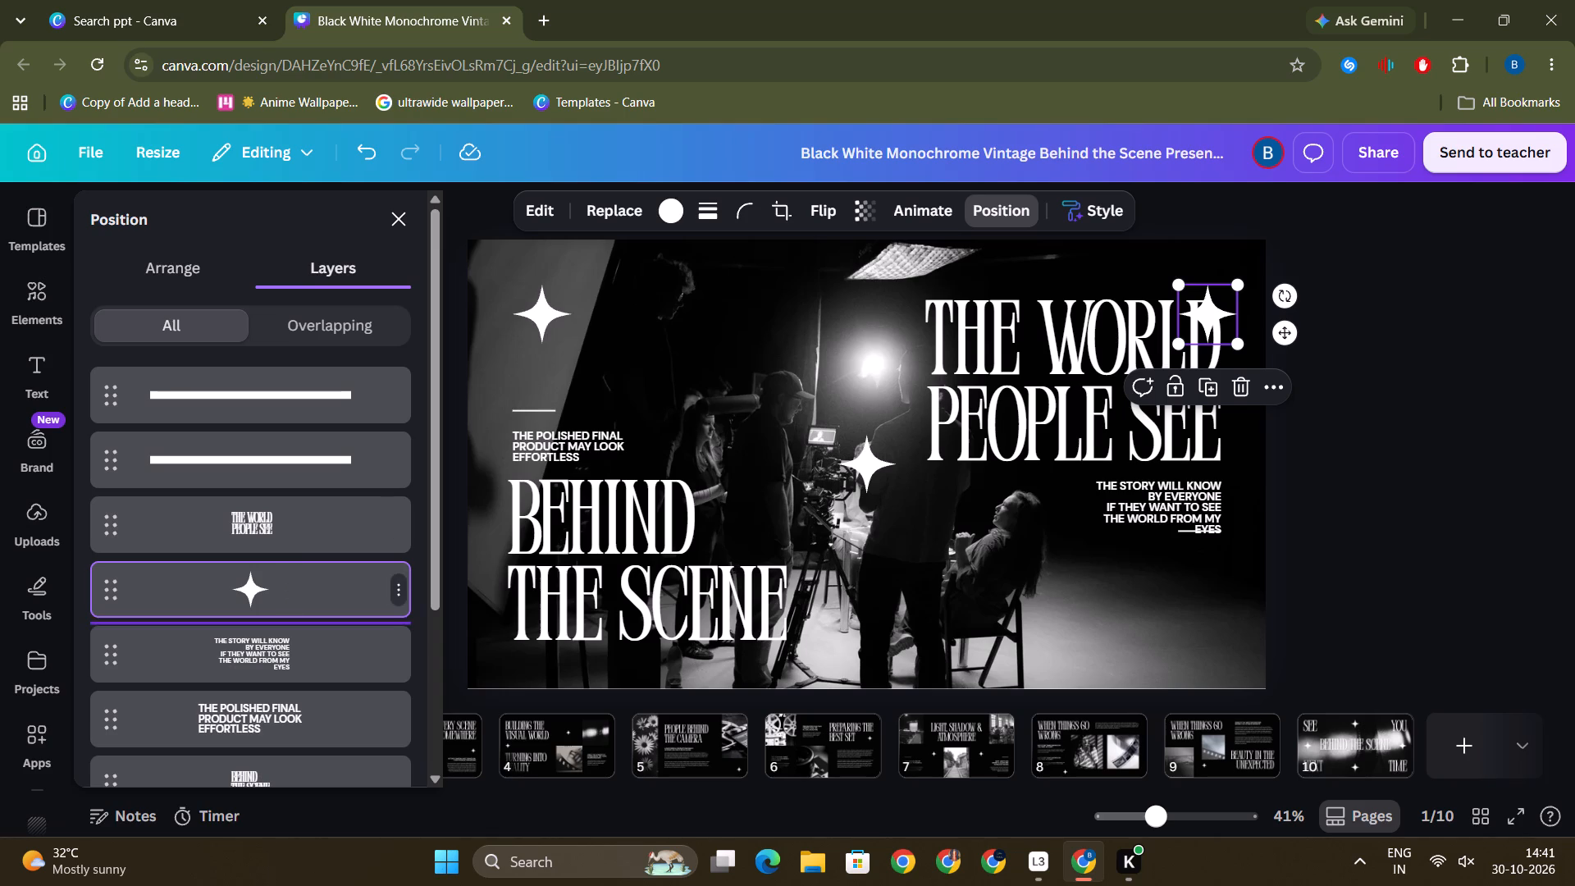
drag(290, 586, 294, 516)
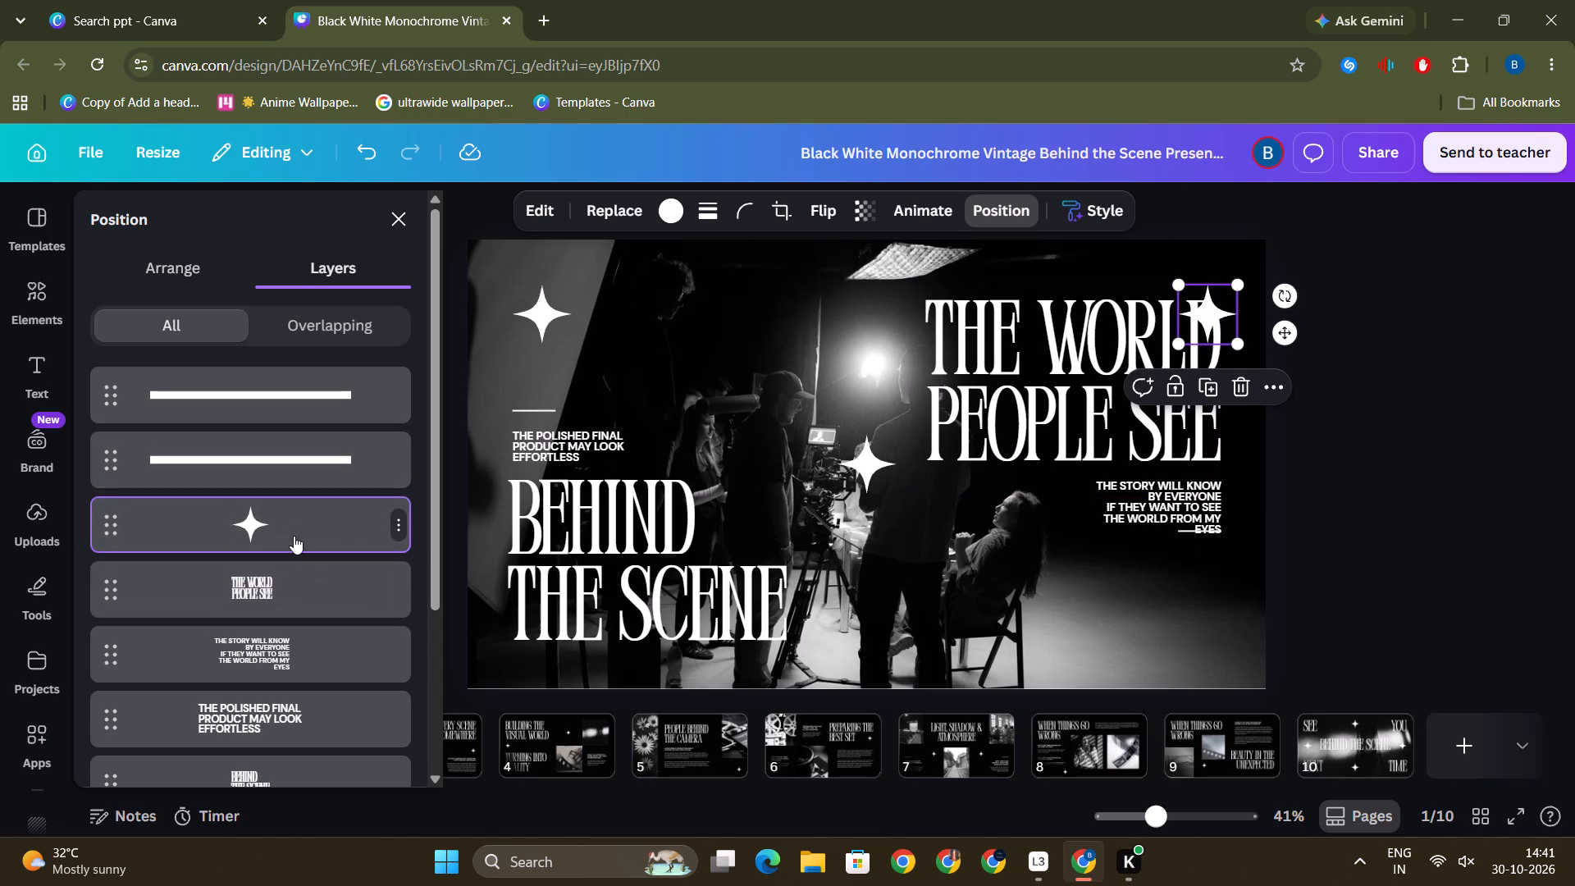
drag(294, 536, 294, 422)
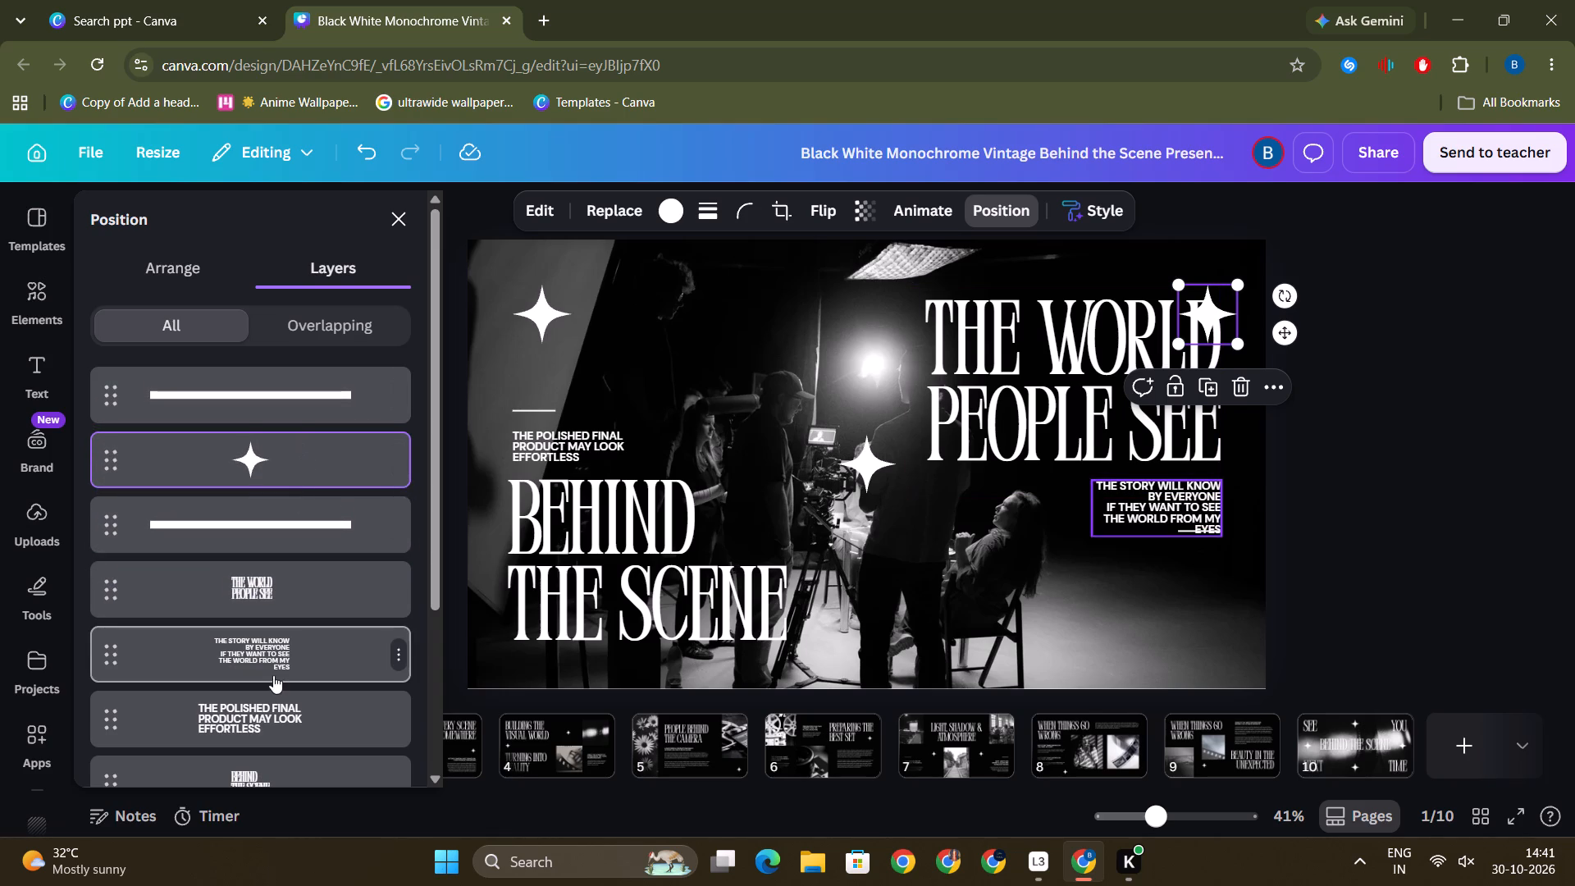
scroll(265, 711, down, 1)
click(1509, 413)
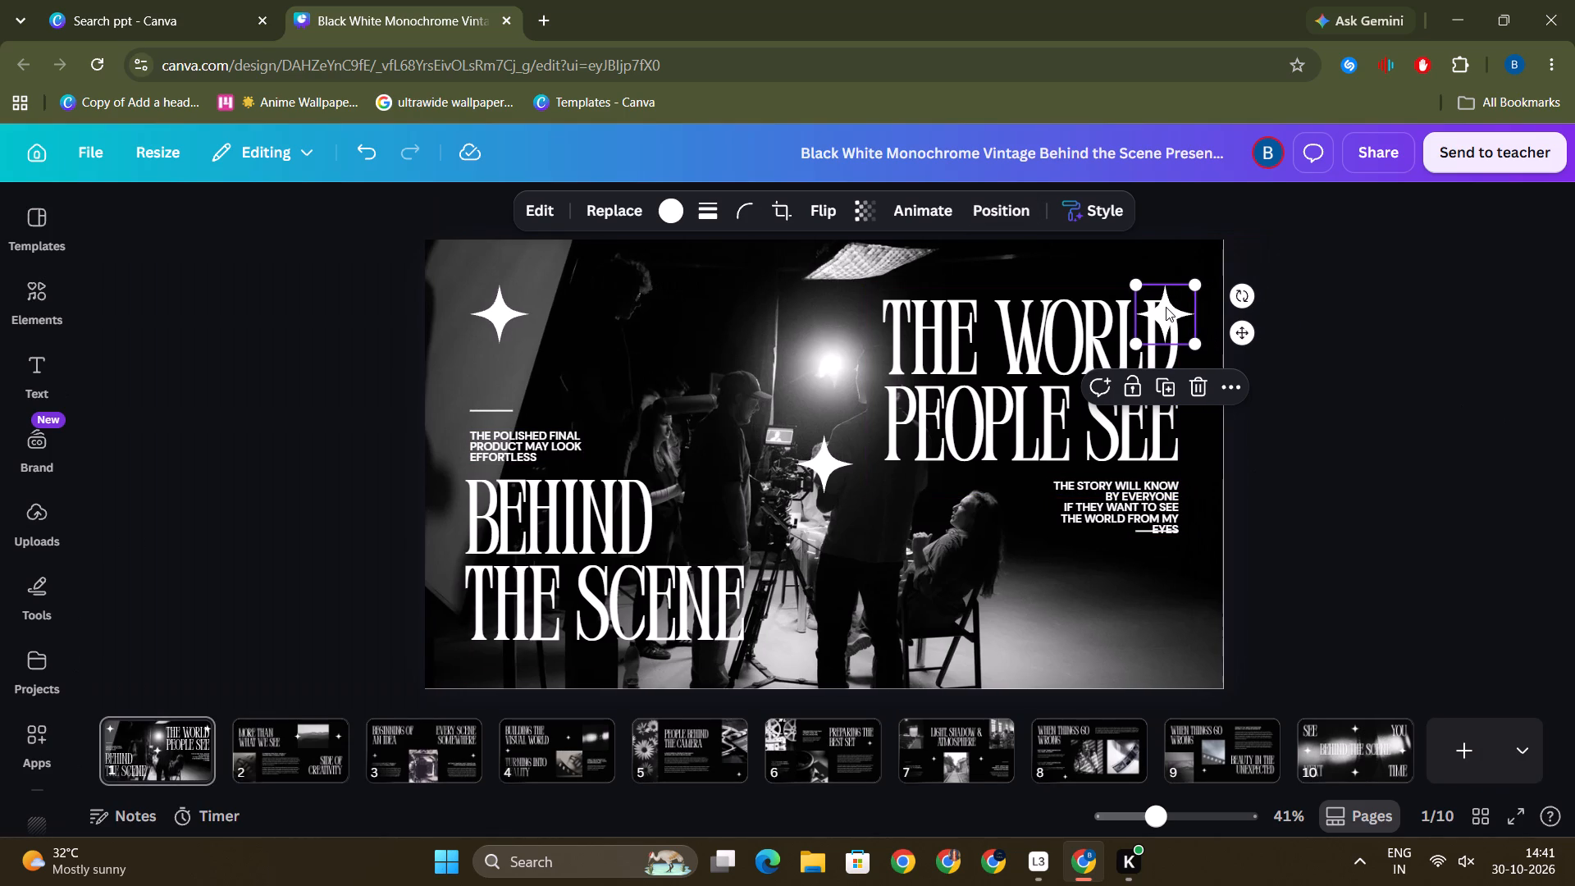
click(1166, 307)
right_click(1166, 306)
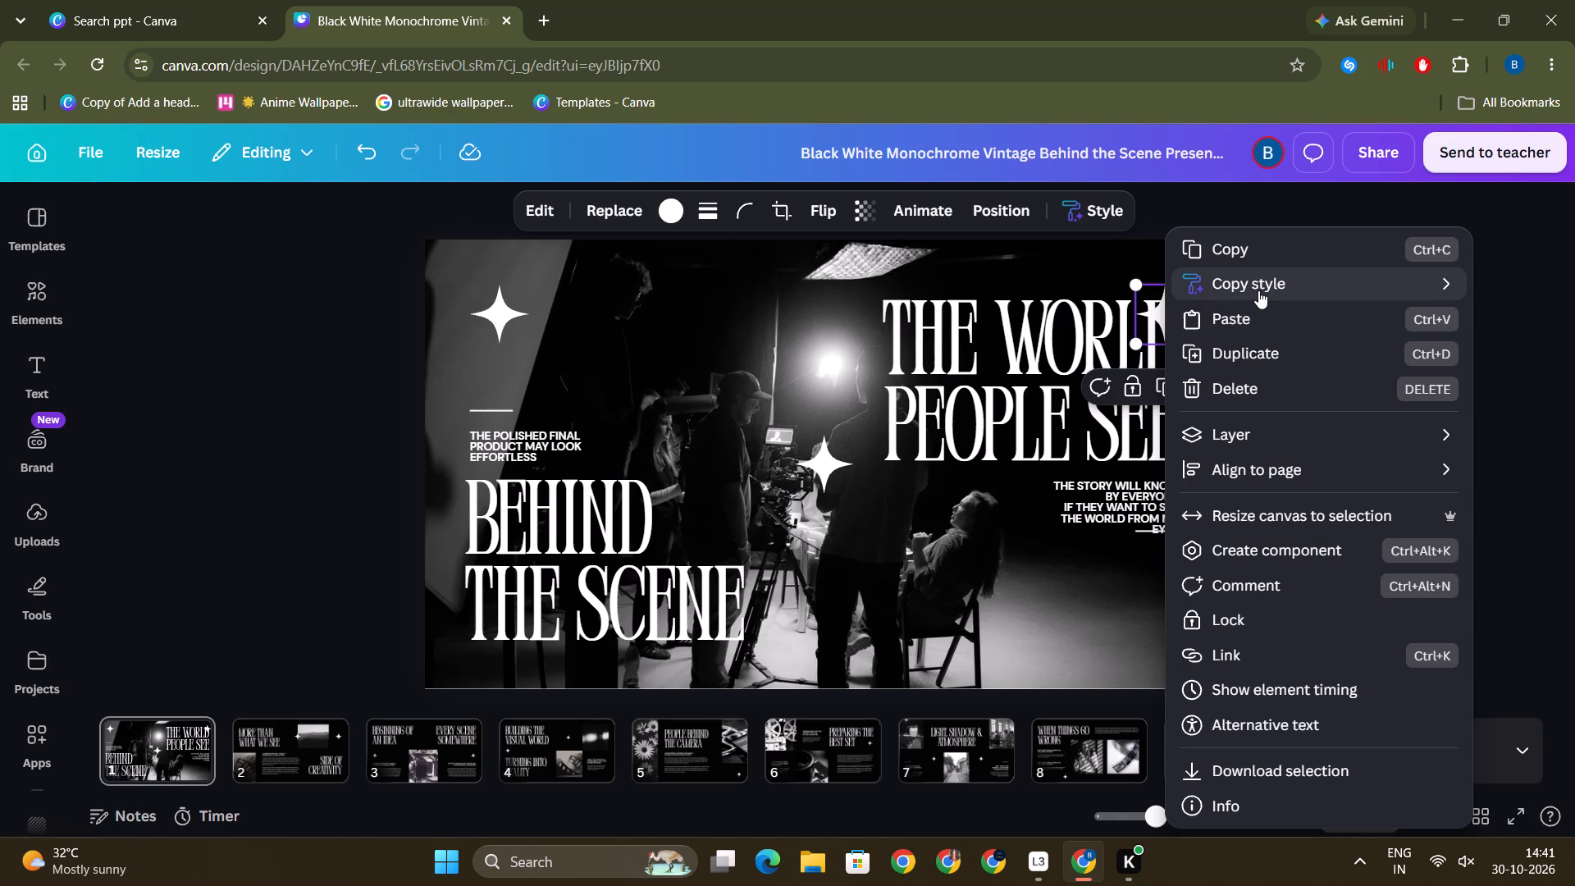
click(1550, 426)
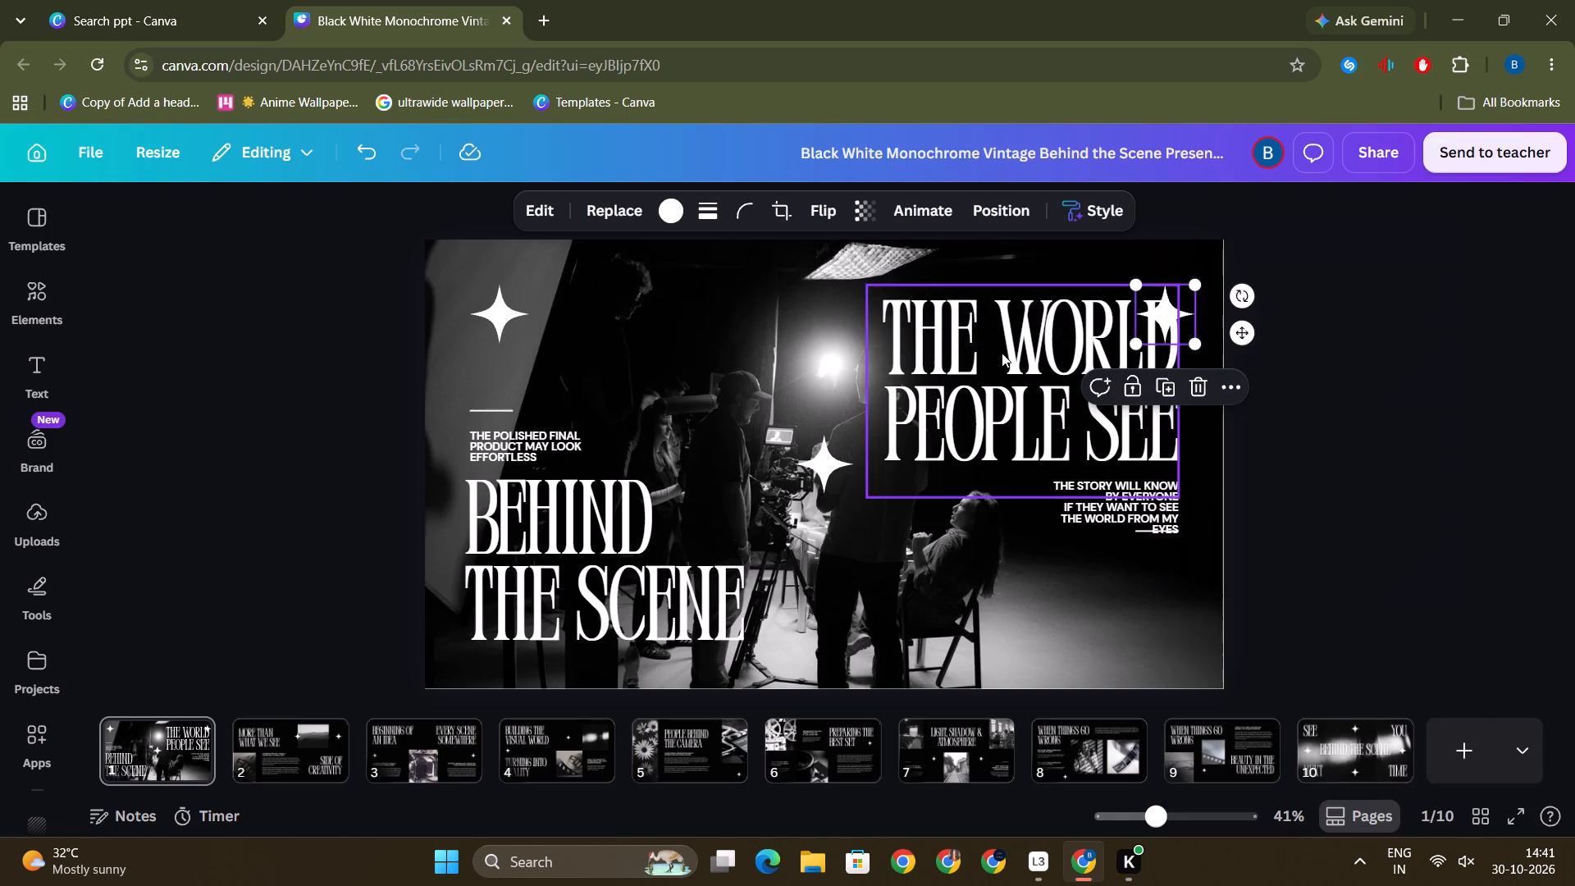
Bring the "THE WORLD PEOPLE SEE" headline to the front of the layer order, and send it to the back.
click(993, 302)
right_click(1034, 321)
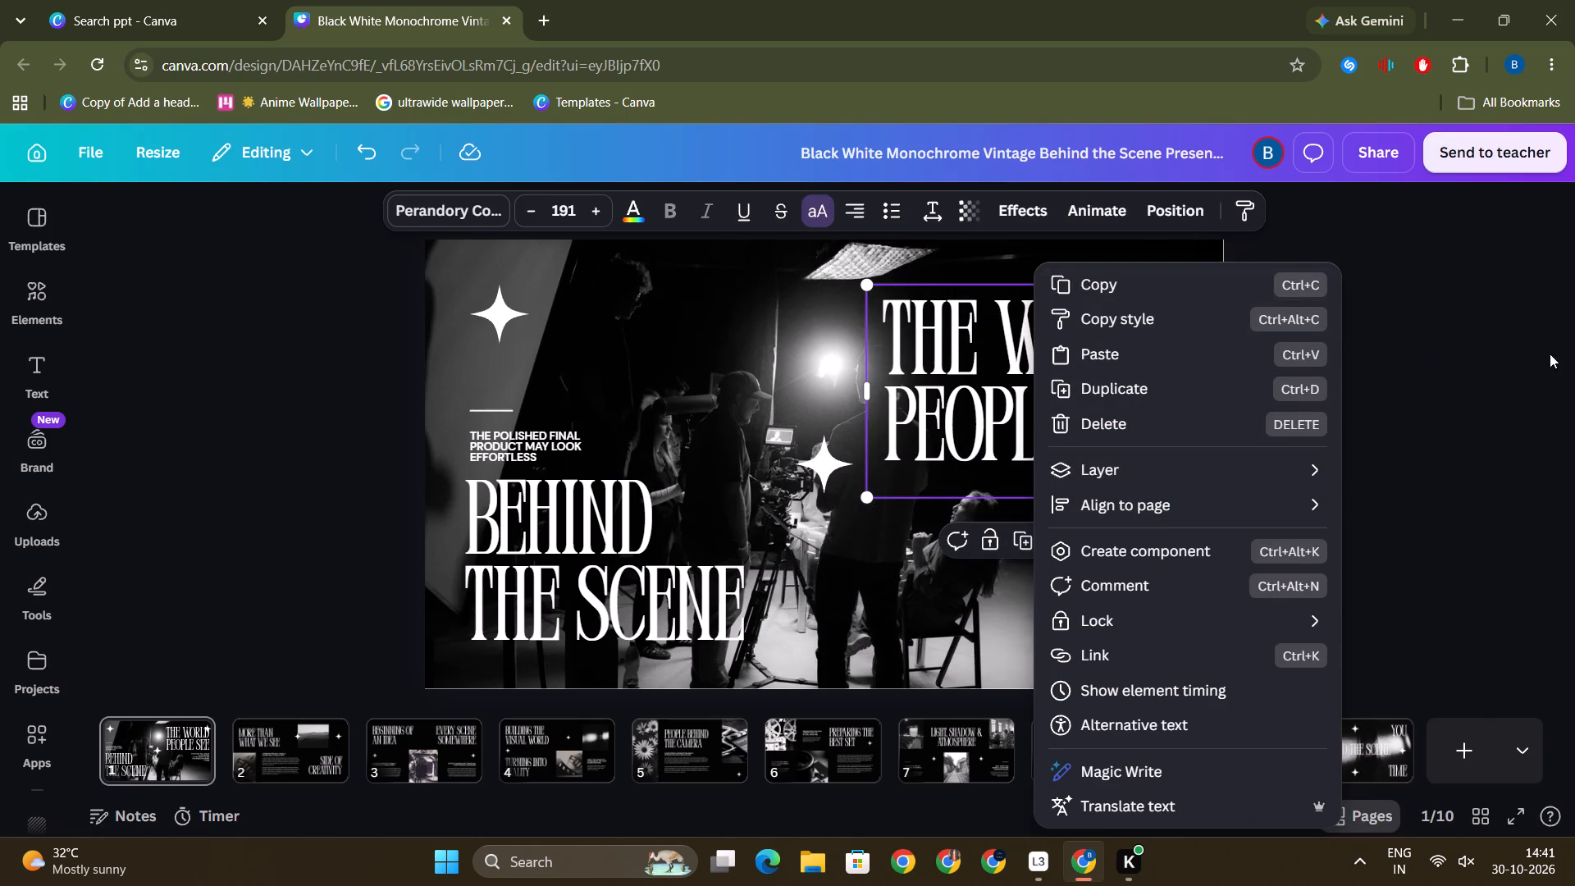
click(1504, 375)
right_click(914, 341)
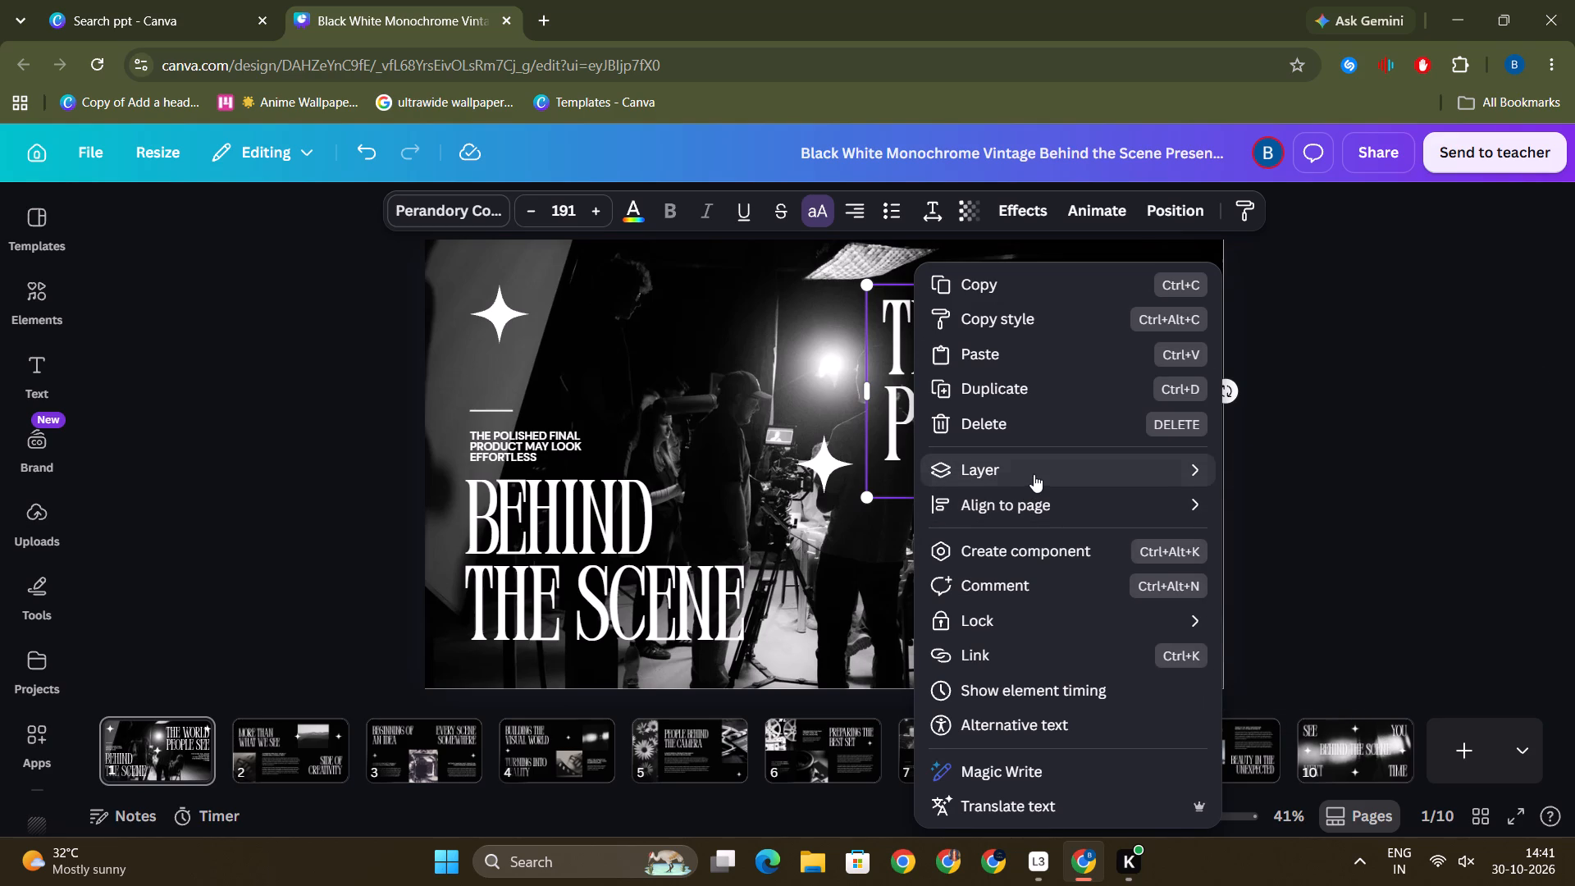
click(1364, 466)
click(1337, 377)
right_click(1061, 364)
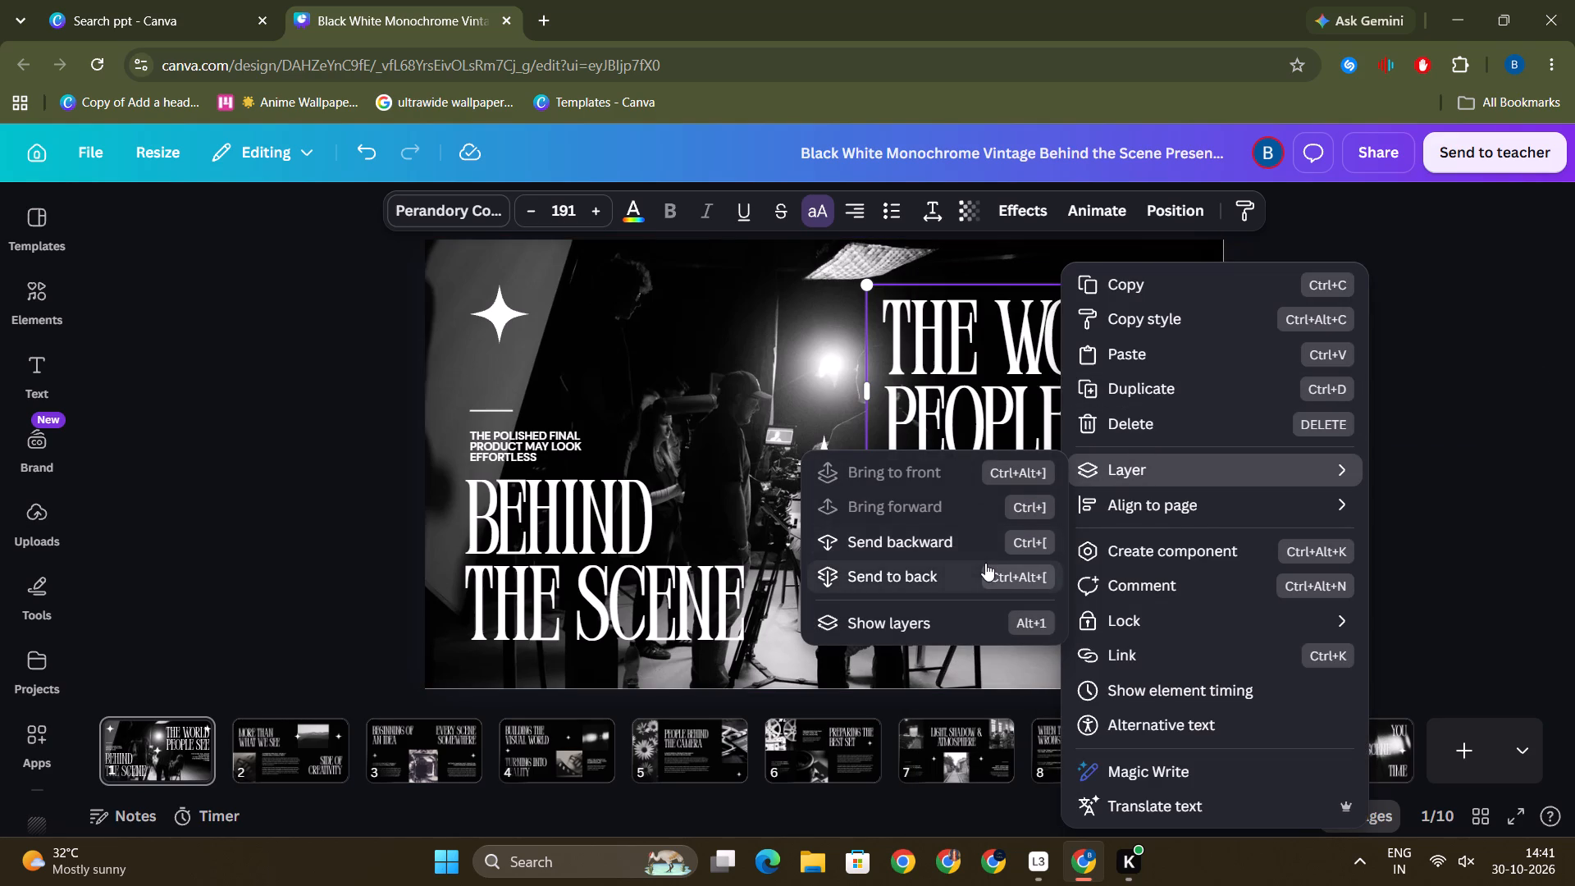
click(985, 563)
click(1486, 417)
Move the star overlapping the D of "WORLD" up and outward so it sits at the headline's upper-right corner.
click(1166, 304)
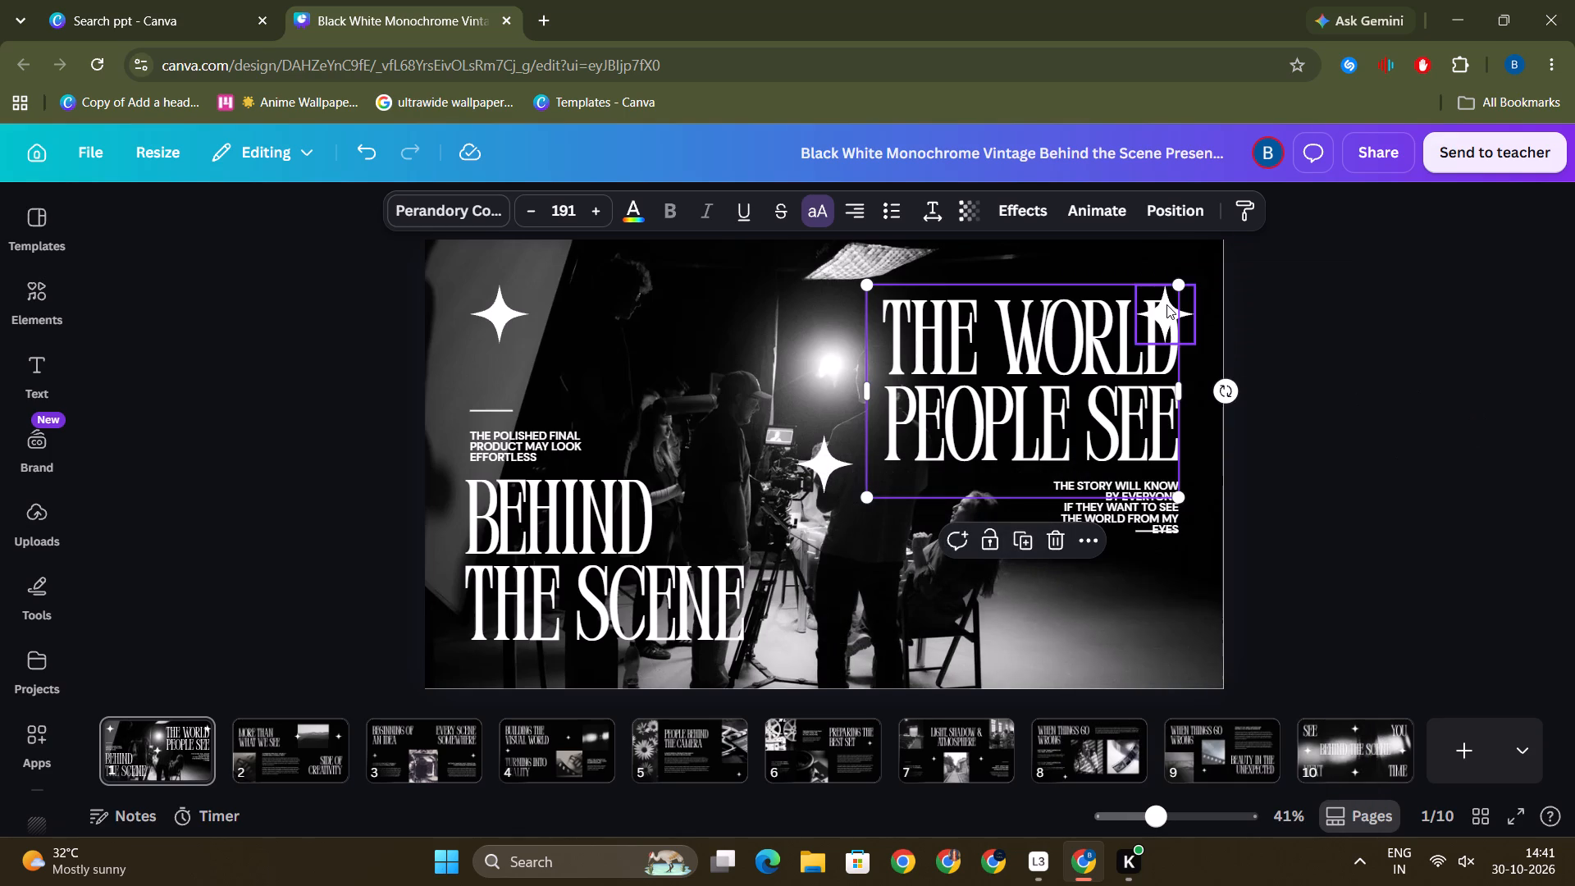
drag(1157, 318, 1177, 296)
click(1361, 308)
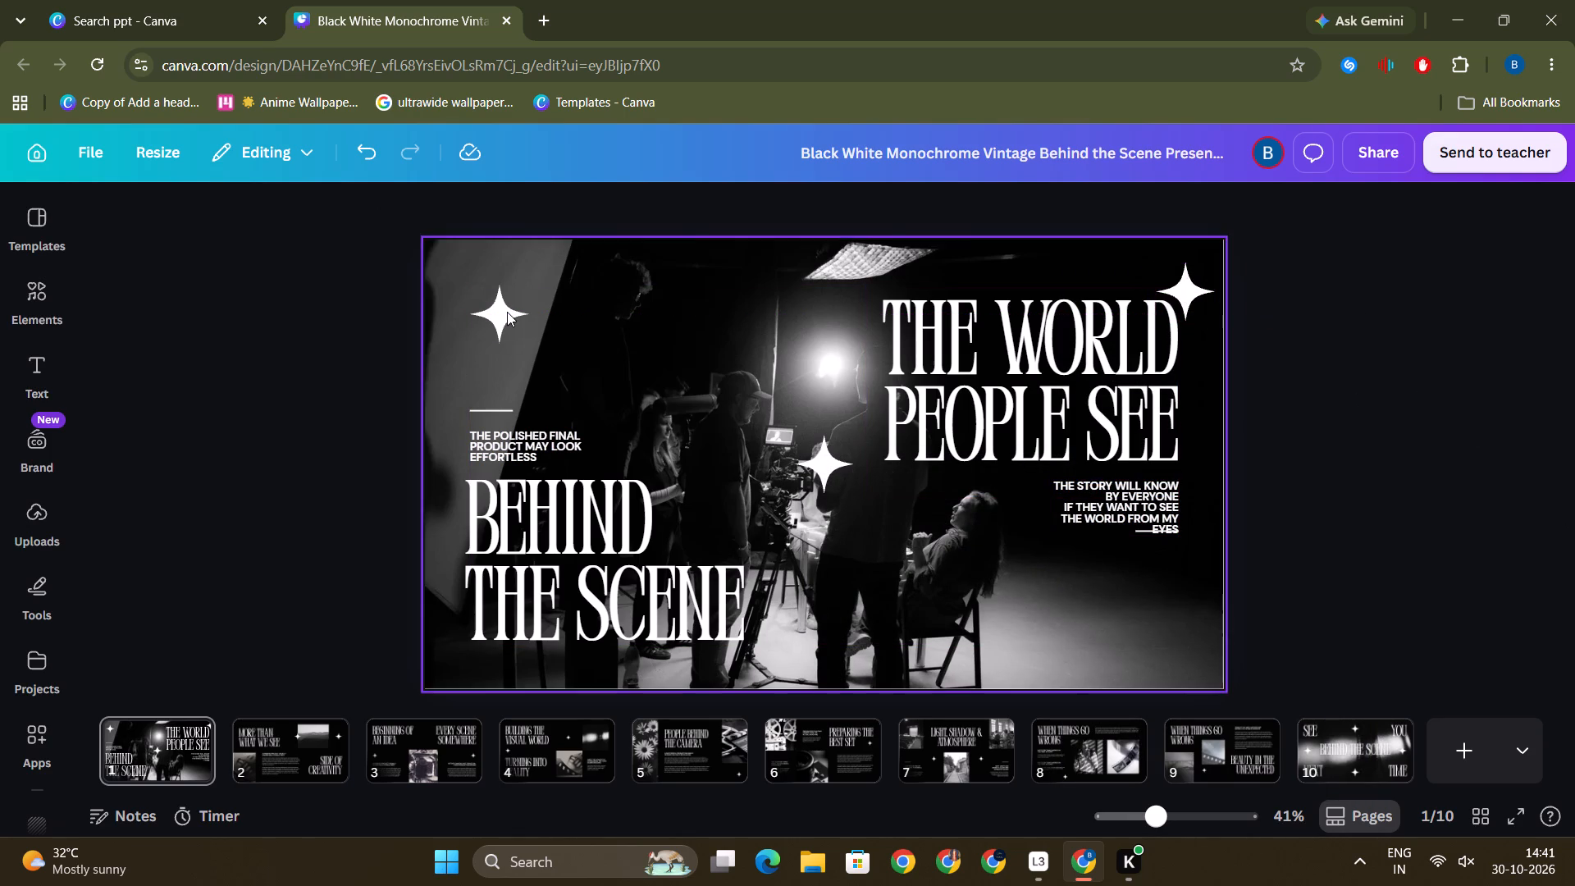
Move the star from the slide's upper-left area down beside the seated person's chair.
click(507, 312)
drag(504, 327, 993, 615)
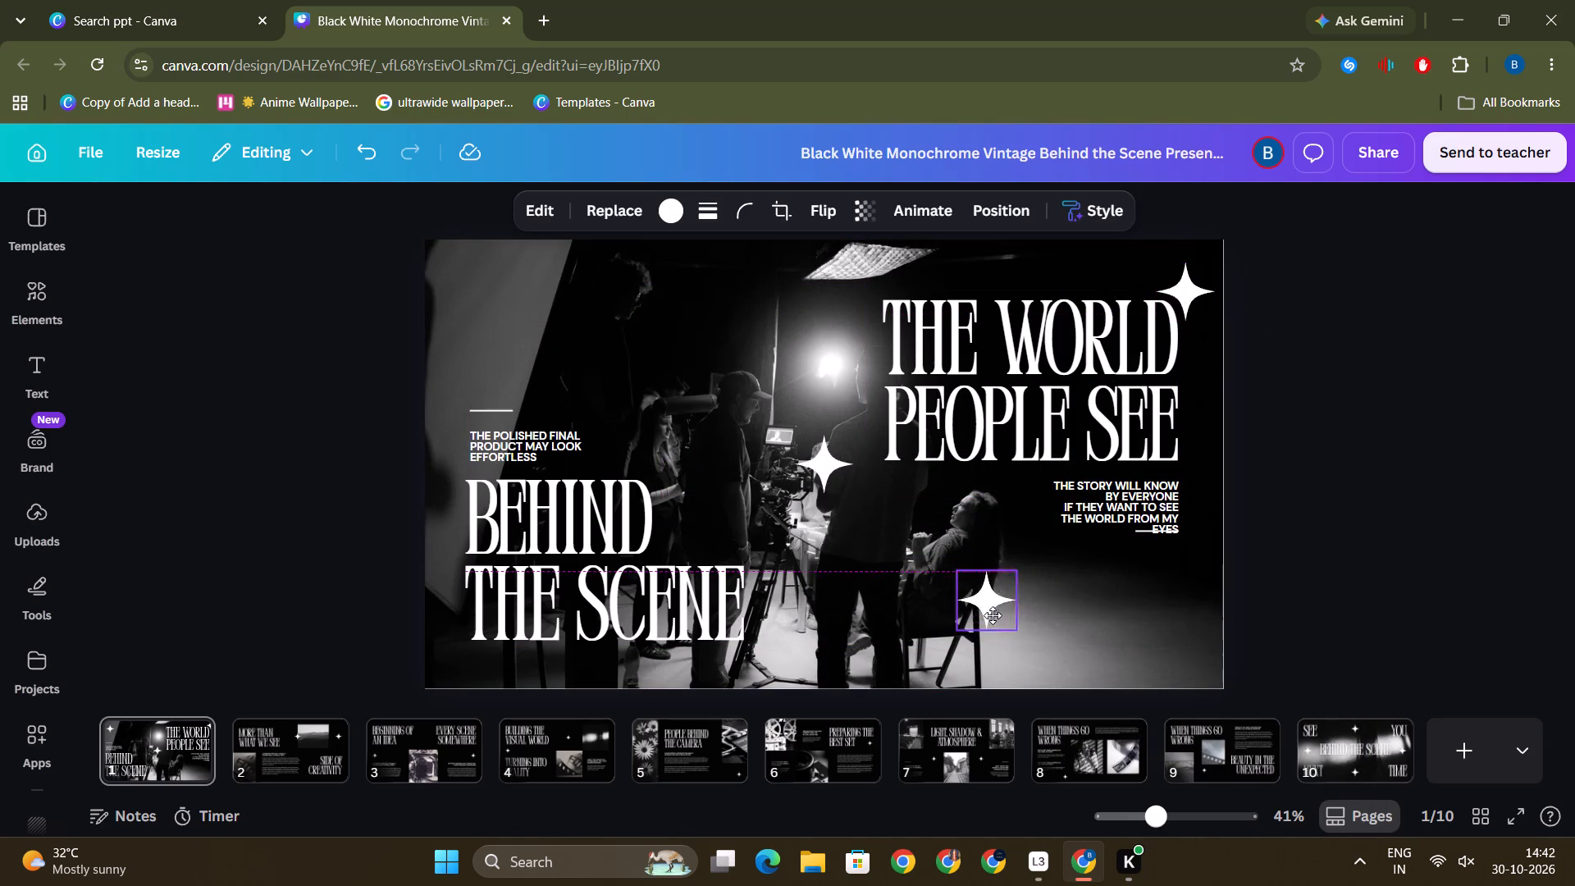
drag(993, 615, 1009, 630)
Duplicate the star beside the chair, shrink the copy and place it against the first T of "THE WORLD".
right_click(1014, 613)
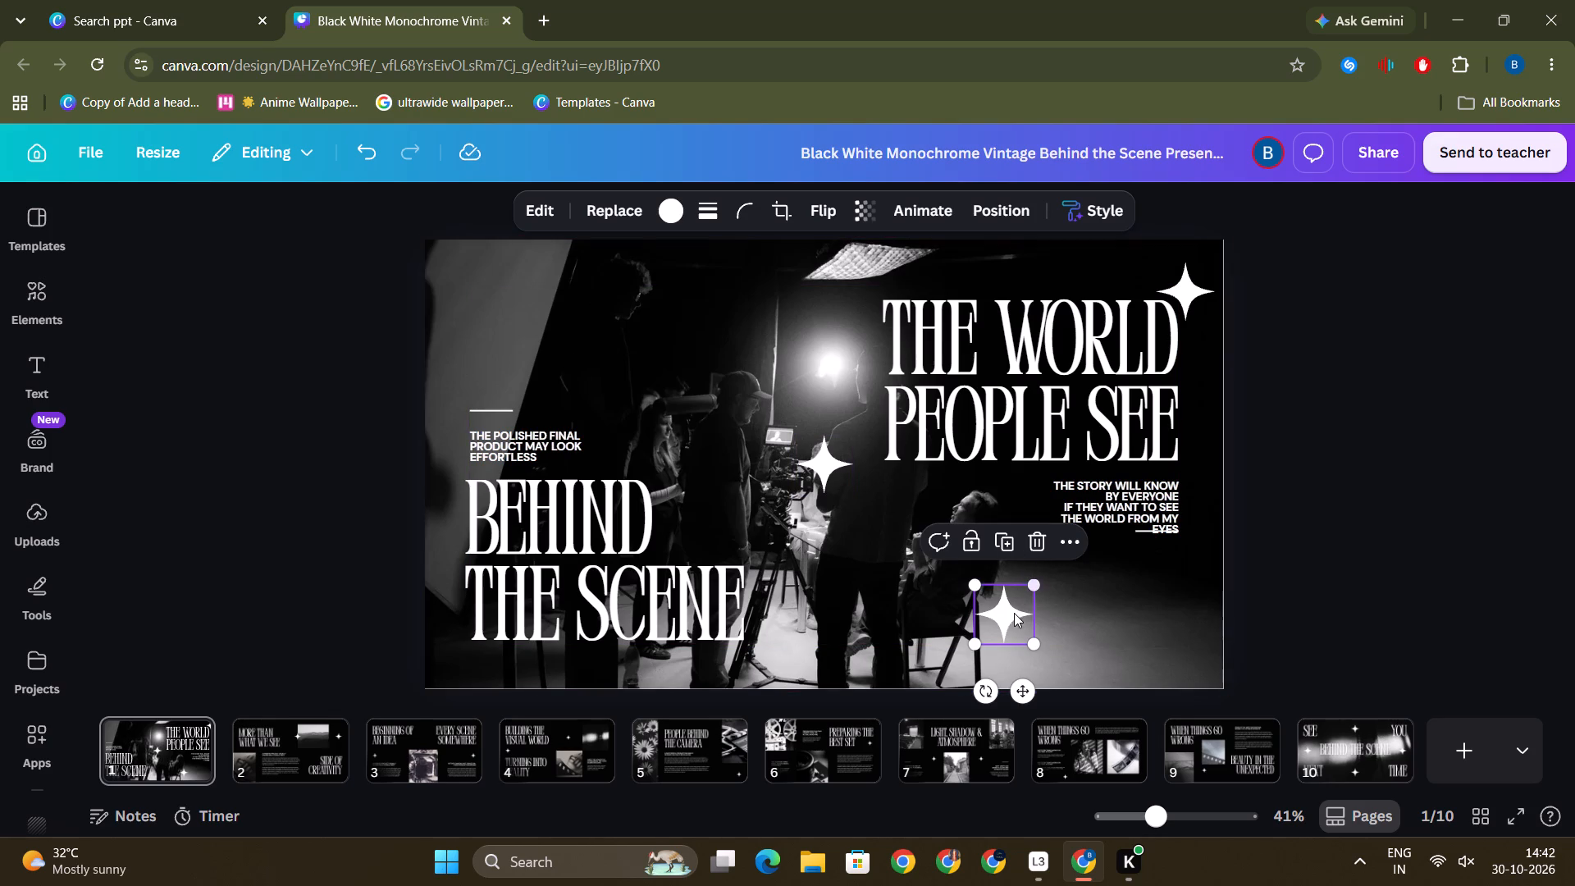
click(1102, 380)
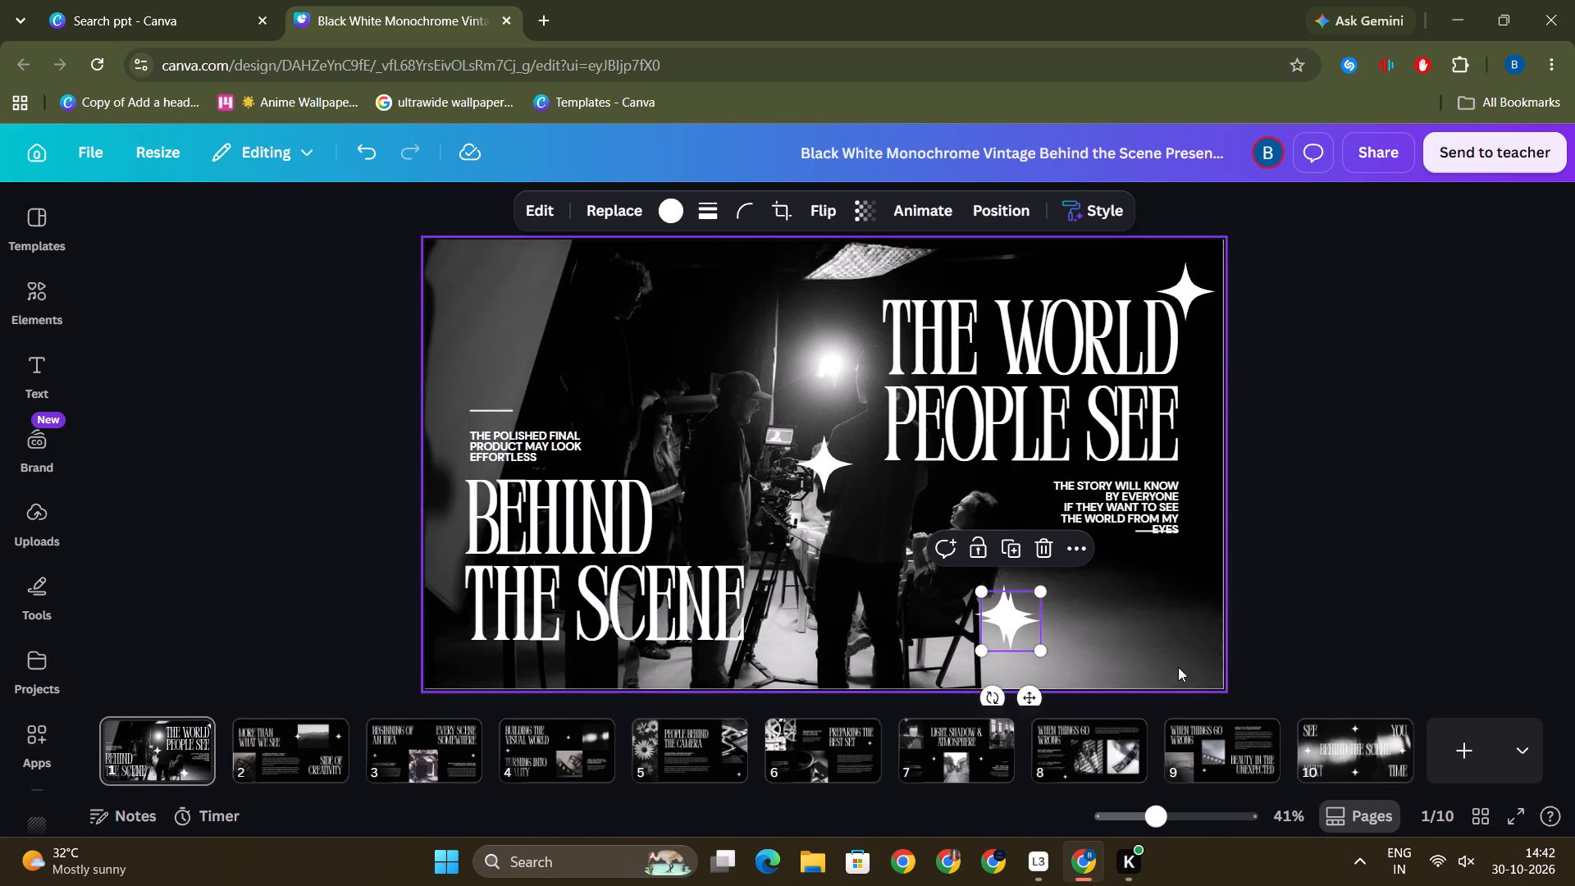
drag(1025, 640, 879, 365)
drag(833, 317, 873, 346)
drag(885, 364, 878, 339)
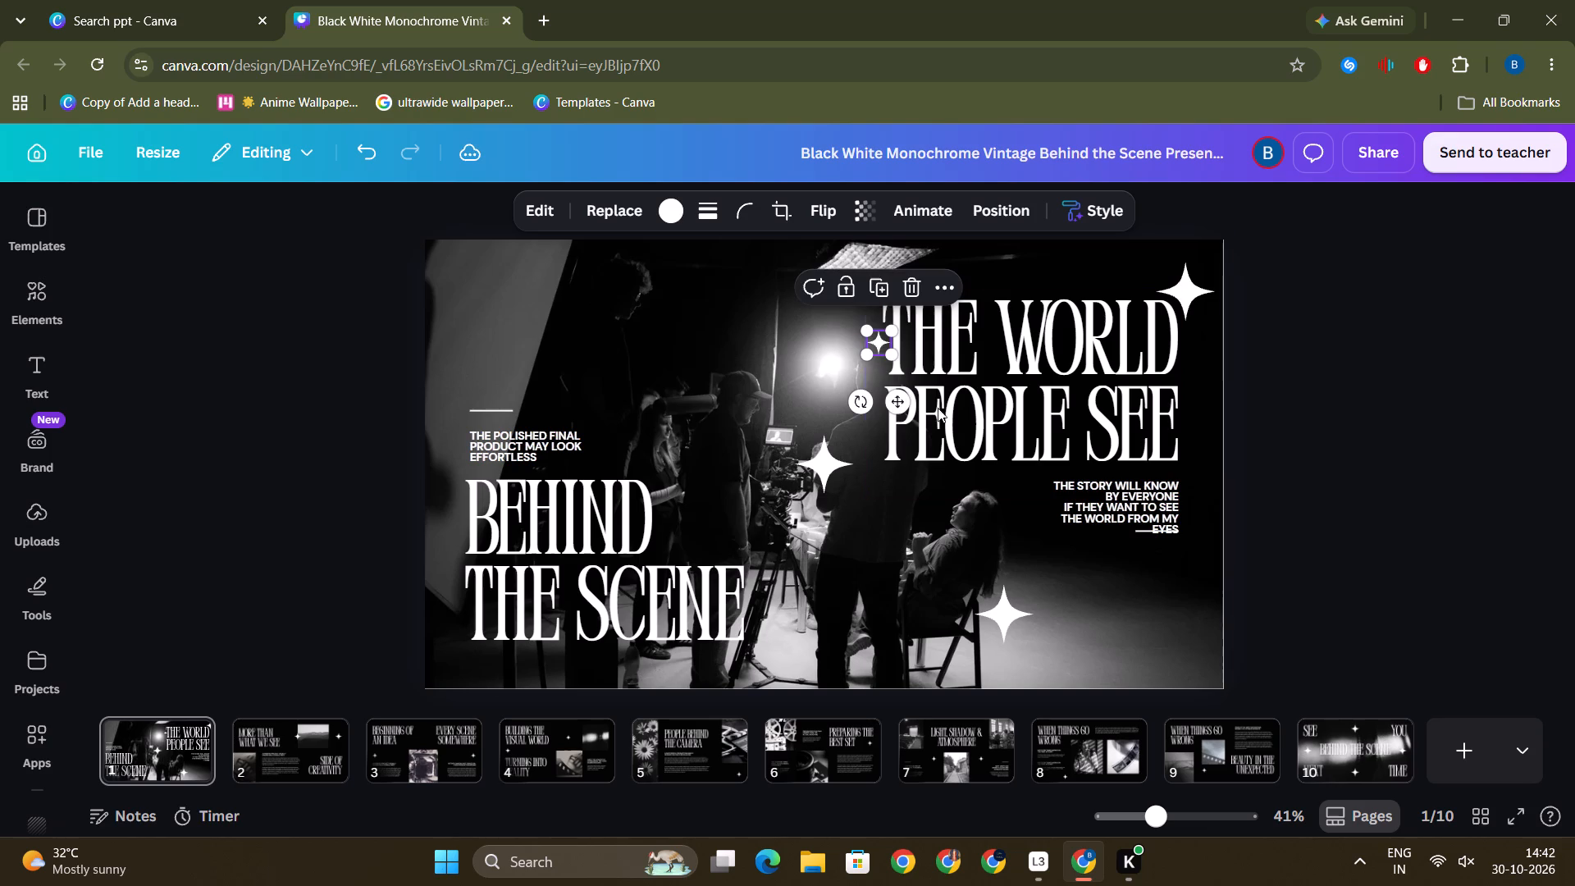
Duplicate the star beside the chair again, shrink the copy and place it just below the end of the "THE STORY WILL KNOW" caption.
click(1014, 632)
right_click(1020, 605)
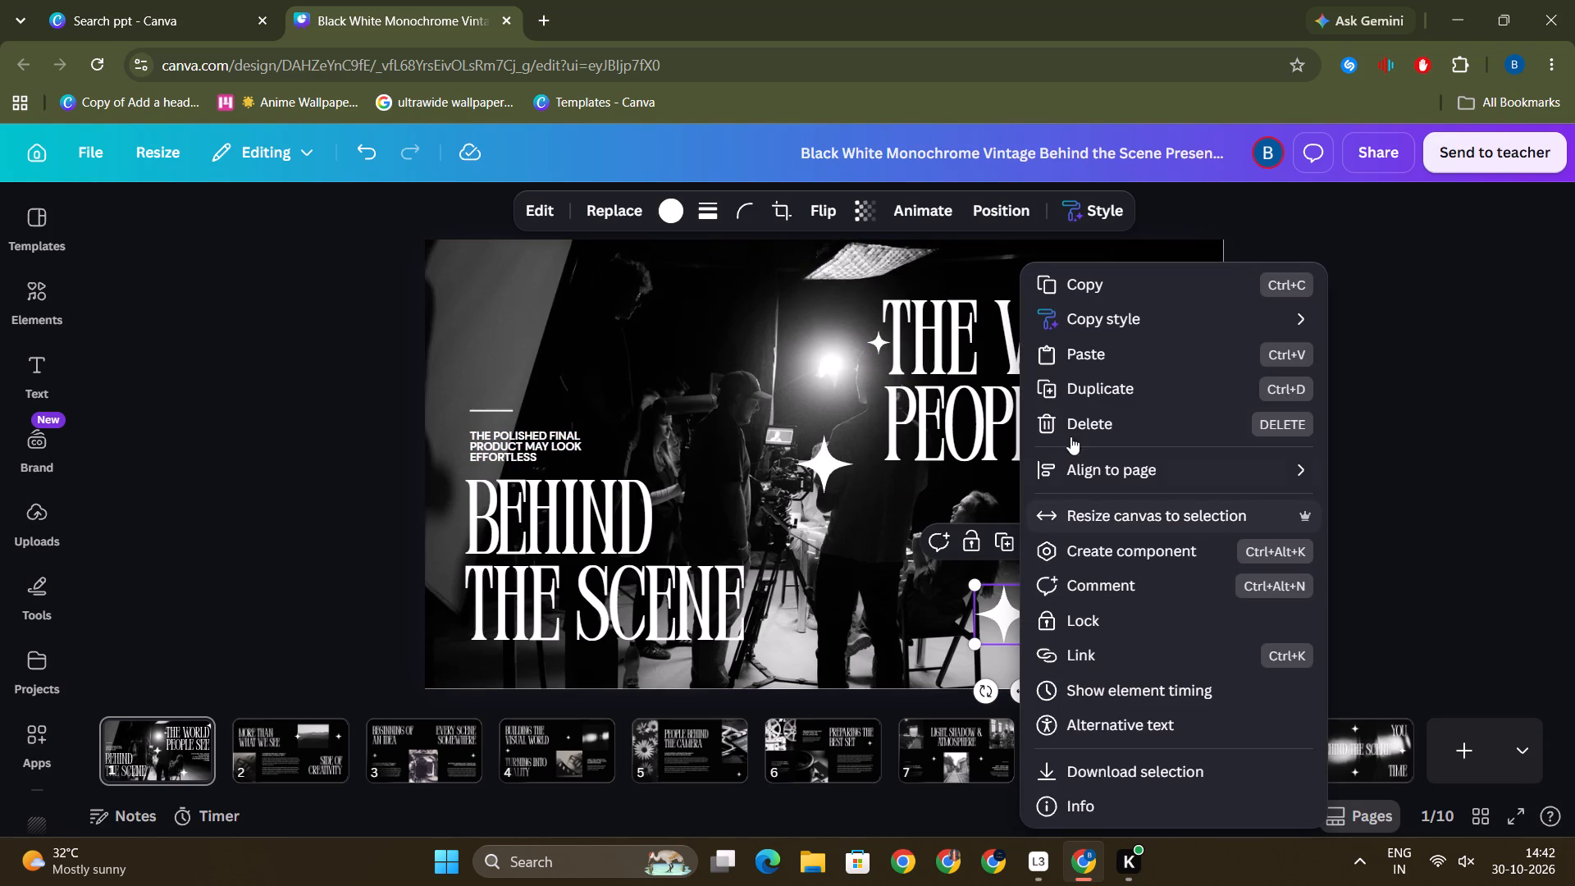
click(1094, 382)
drag(1009, 623, 1126, 576)
drag(1102, 549, 1142, 586)
drag(1144, 591, 1123, 534)
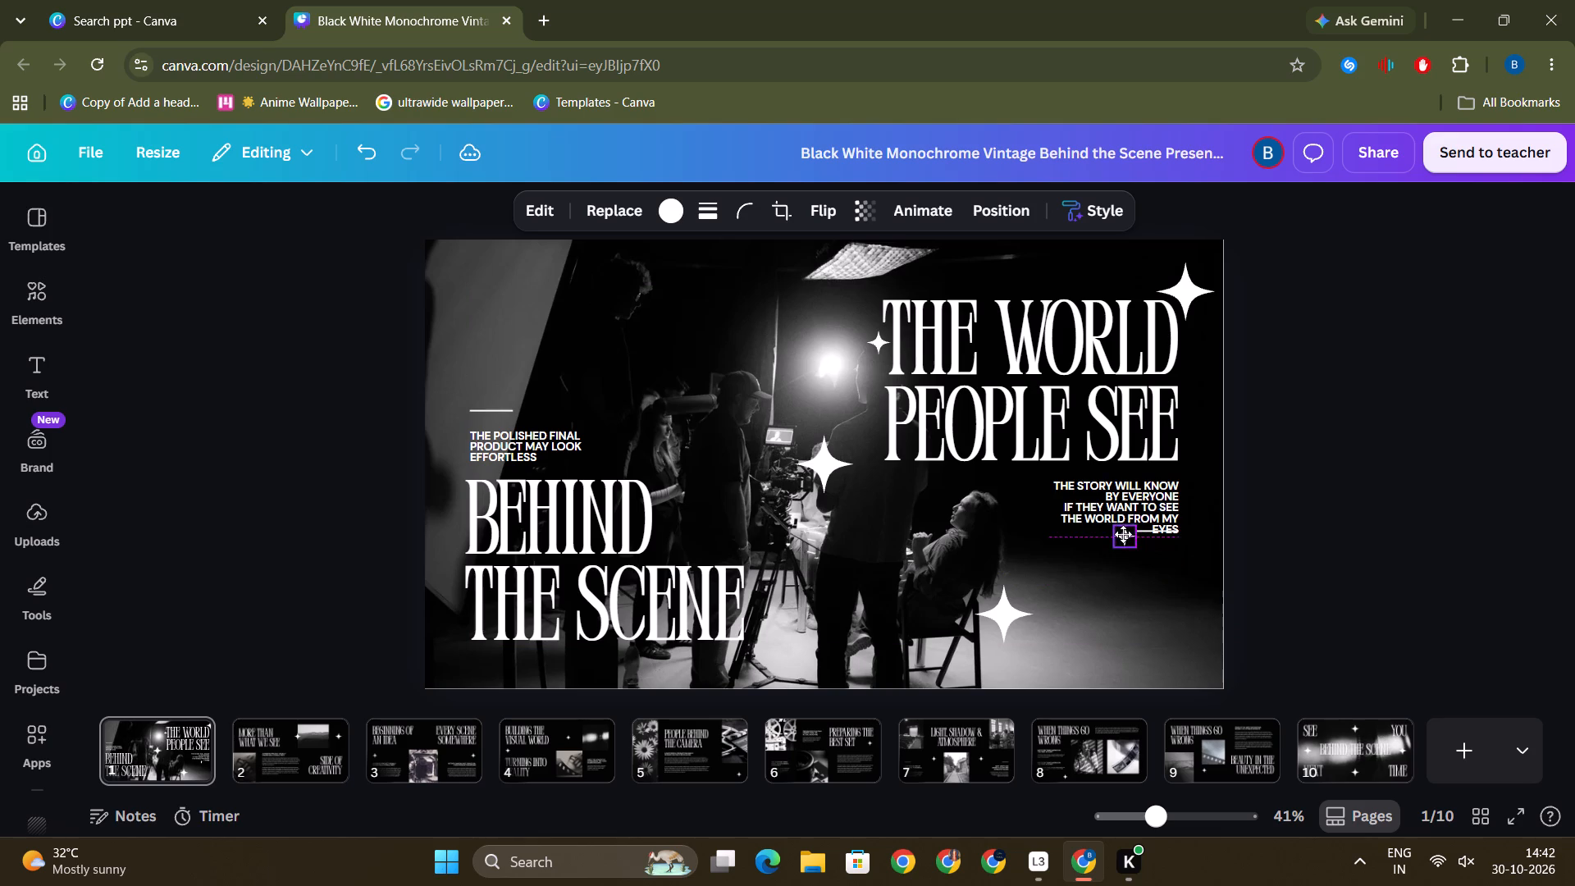
drag(1123, 534, 1076, 532)
click(1510, 434)
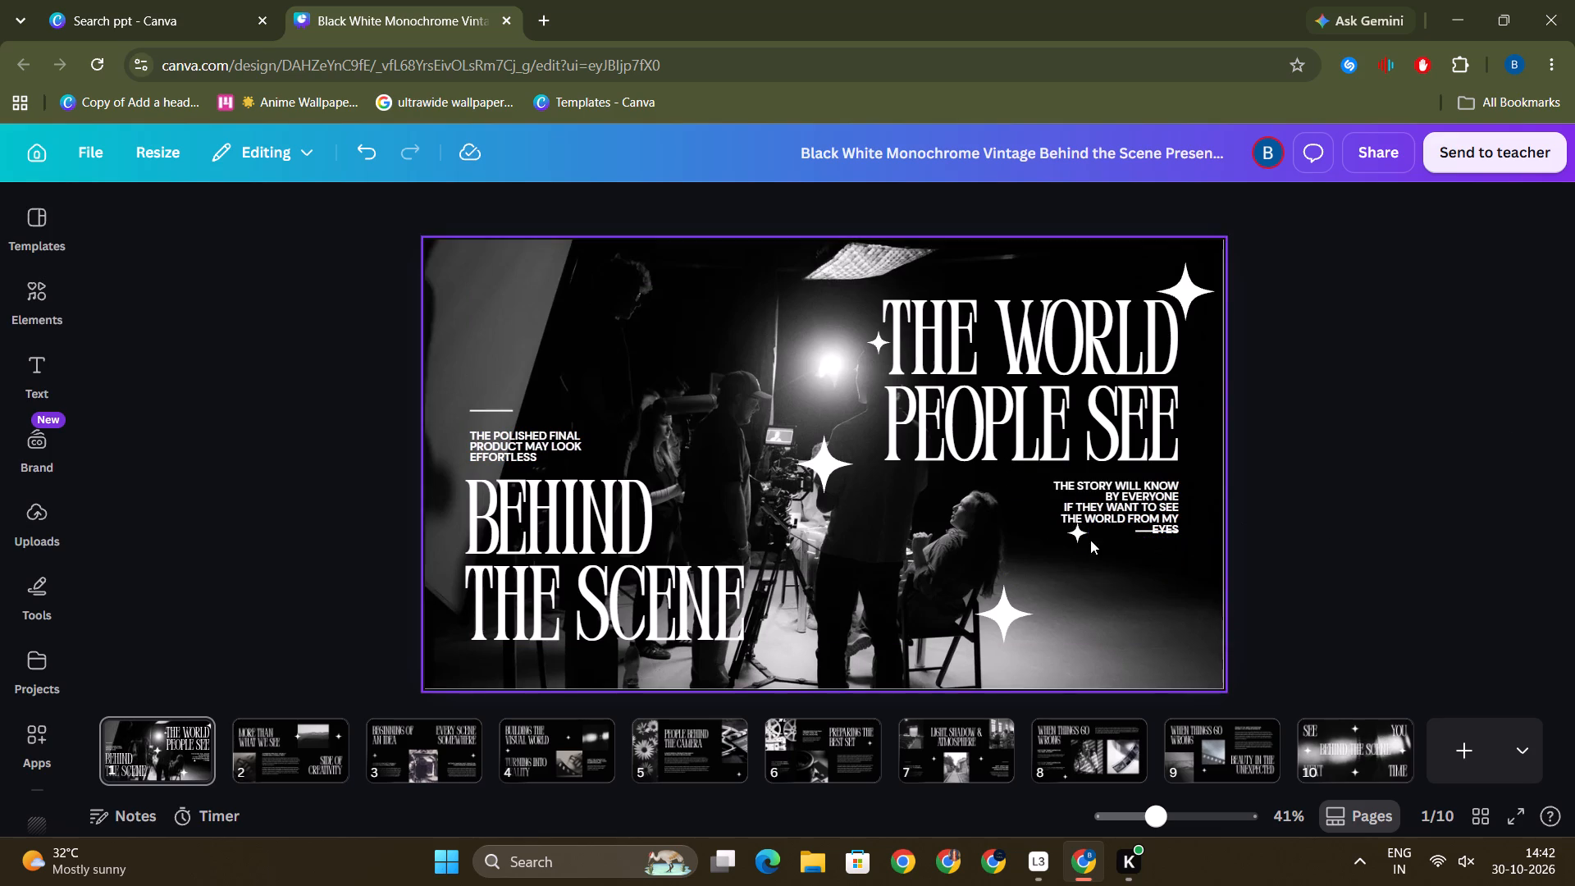
drag(1082, 539, 1189, 550)
click(1398, 471)
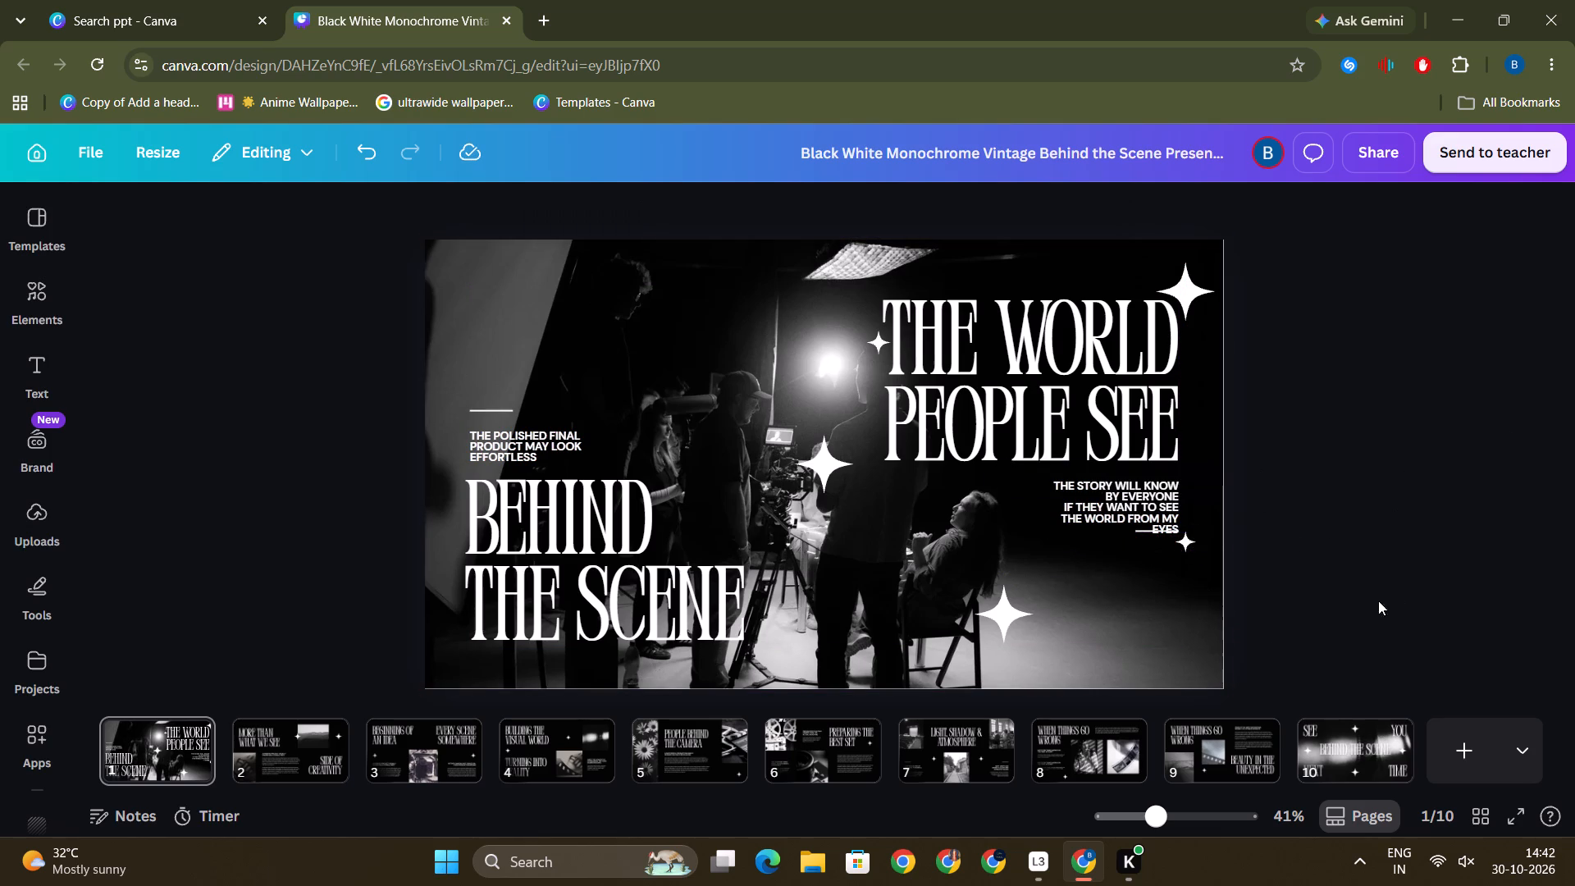
Replace the "BEHIND THE SCENE" headline text with "be hold the cup and be ready".
click(640, 497)
click(621, 567)
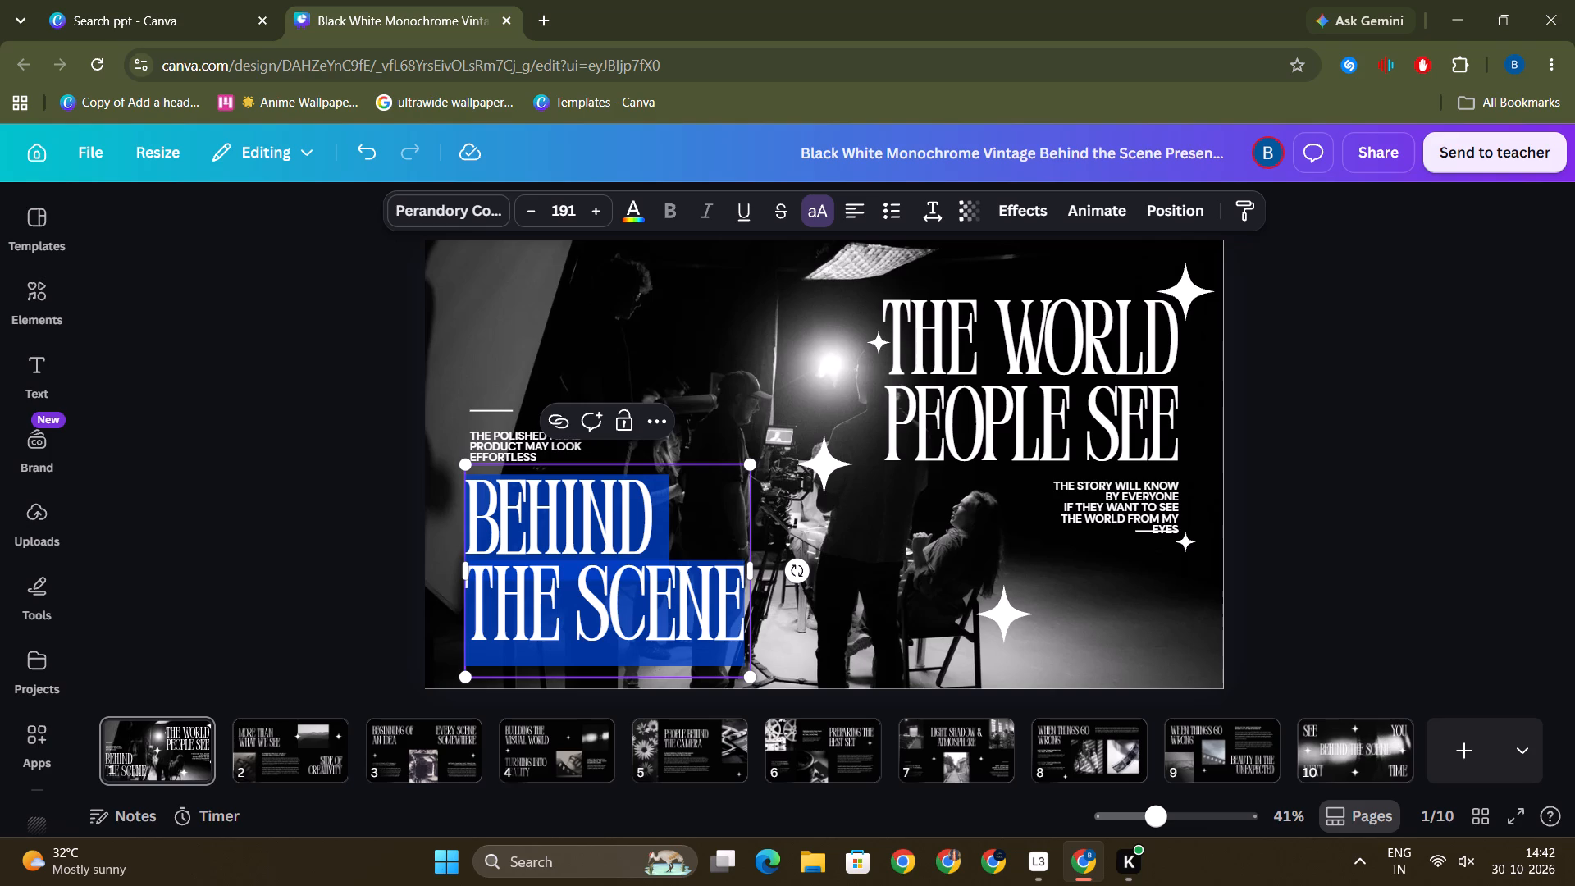
text(behidn)
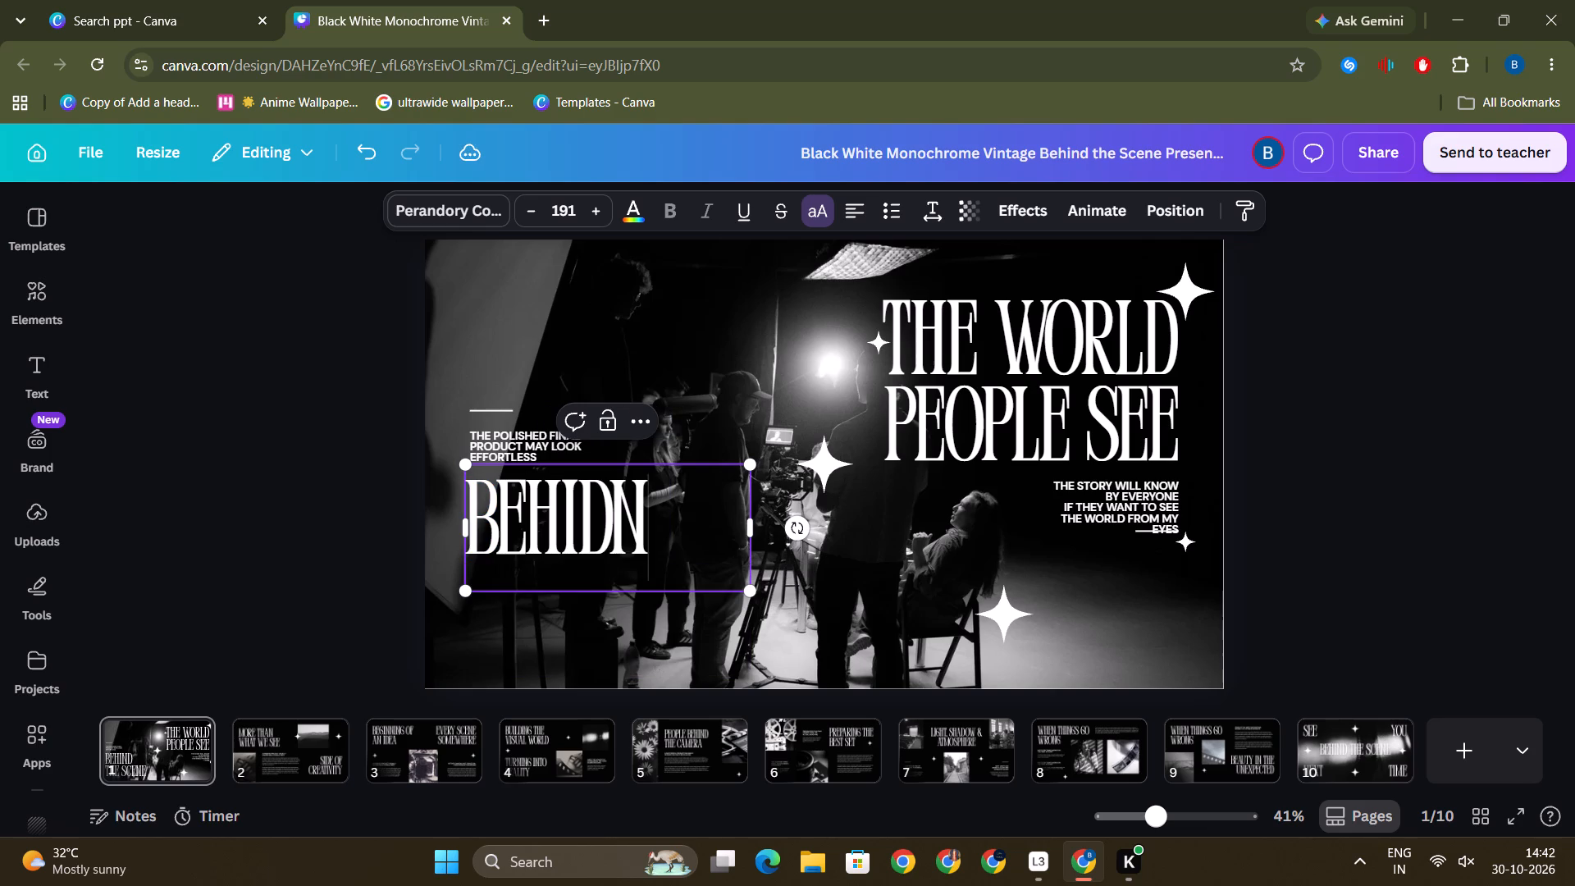
key(BackSpace)
key(BackSpace)
key(BackSpace)
key(BackSpace)
key(BackSpace)
key(BackSpace)
text(be hold the cup and be reay)
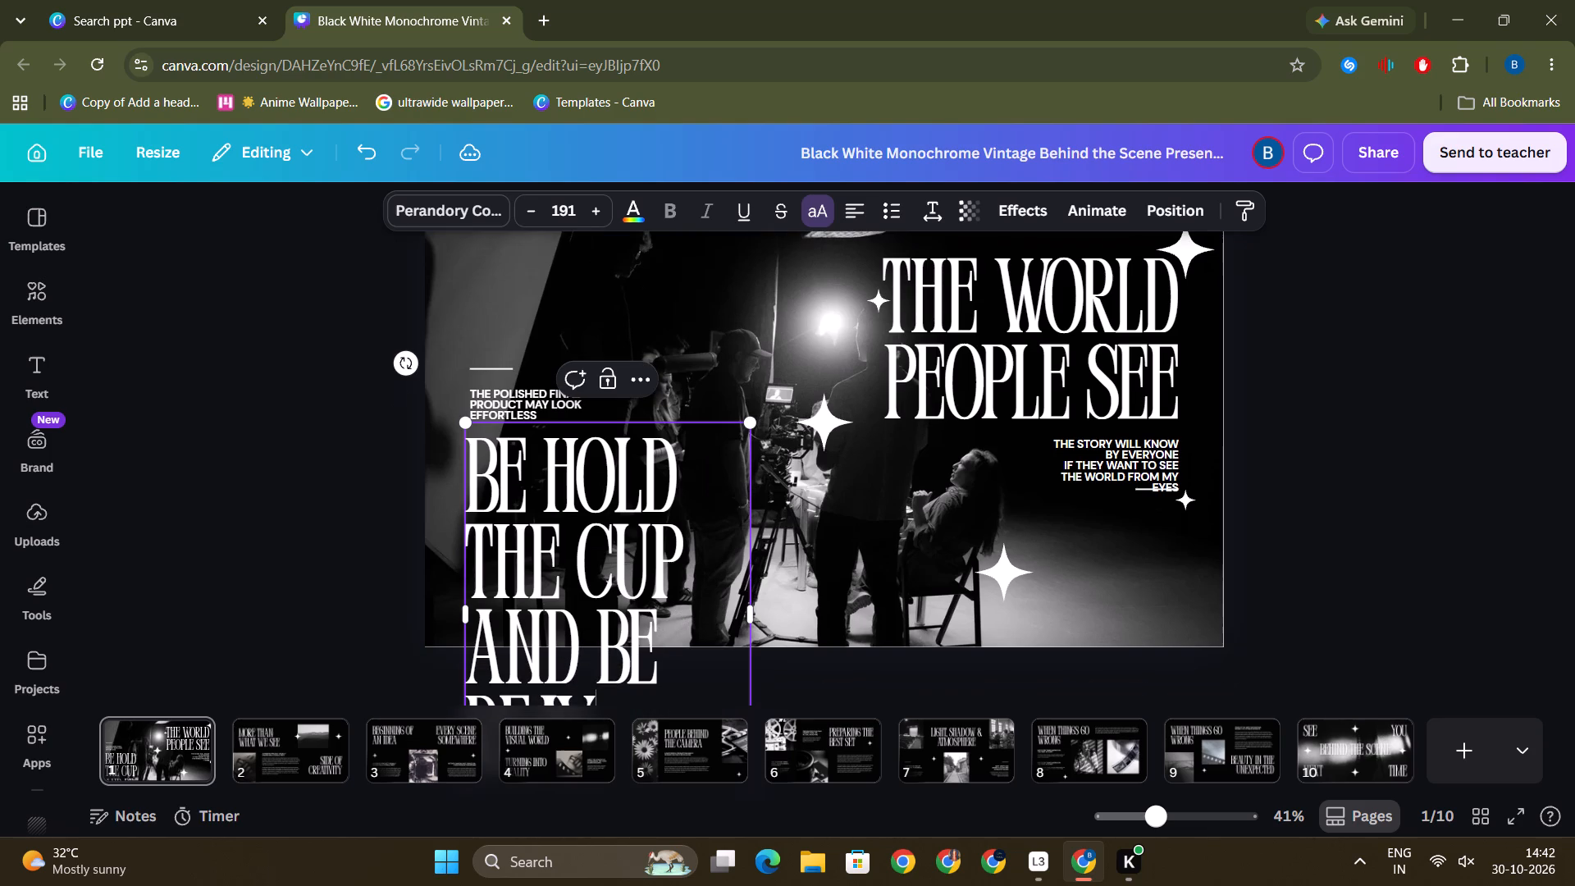
key(BackSpace)
text(dy)
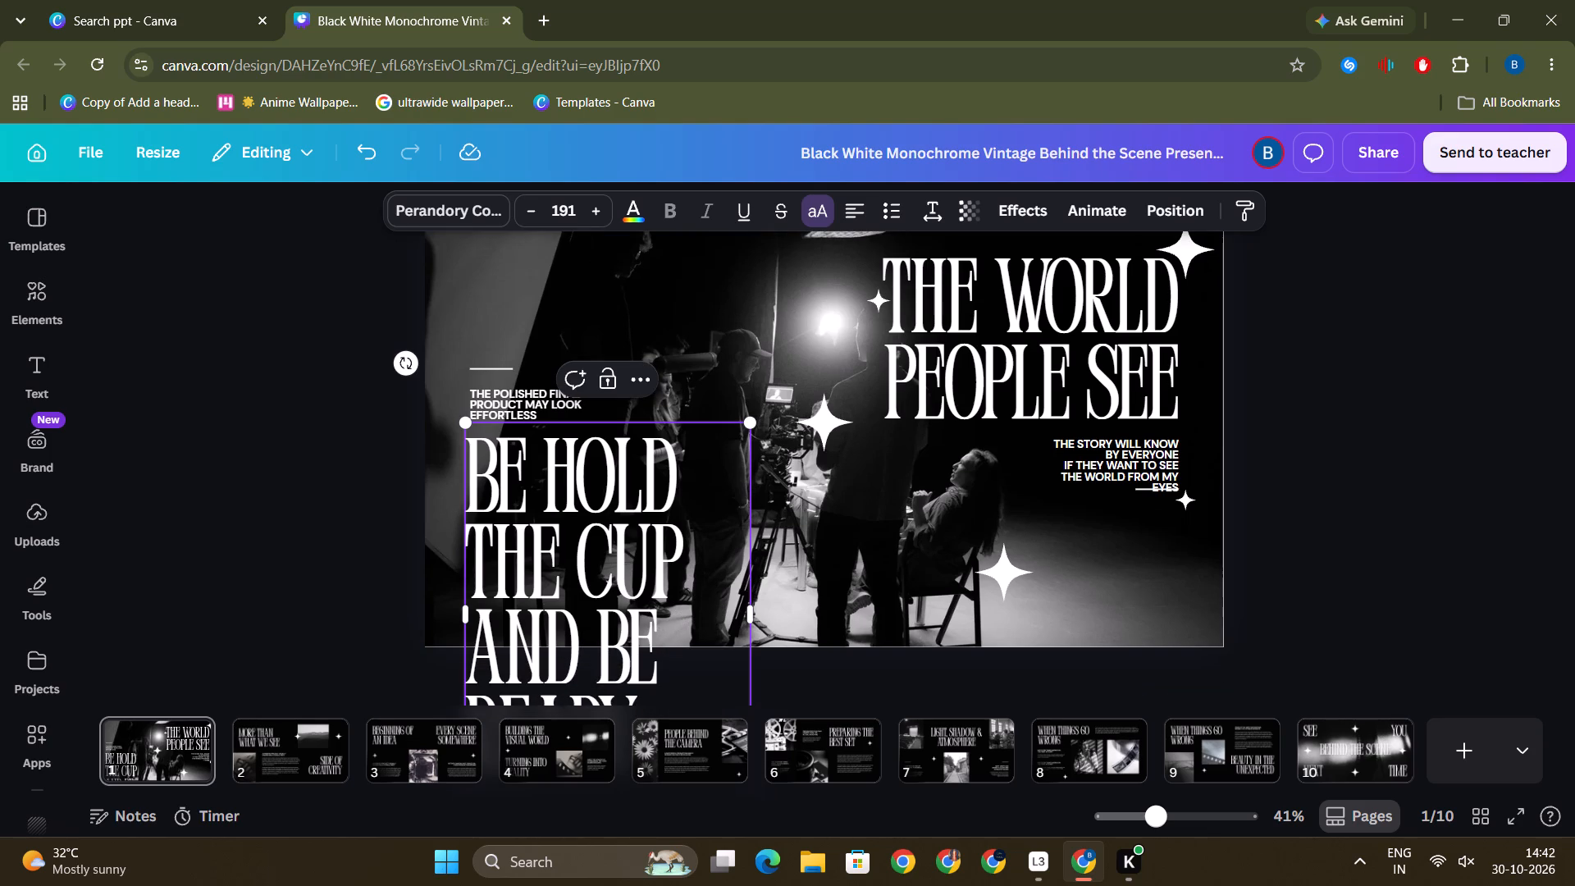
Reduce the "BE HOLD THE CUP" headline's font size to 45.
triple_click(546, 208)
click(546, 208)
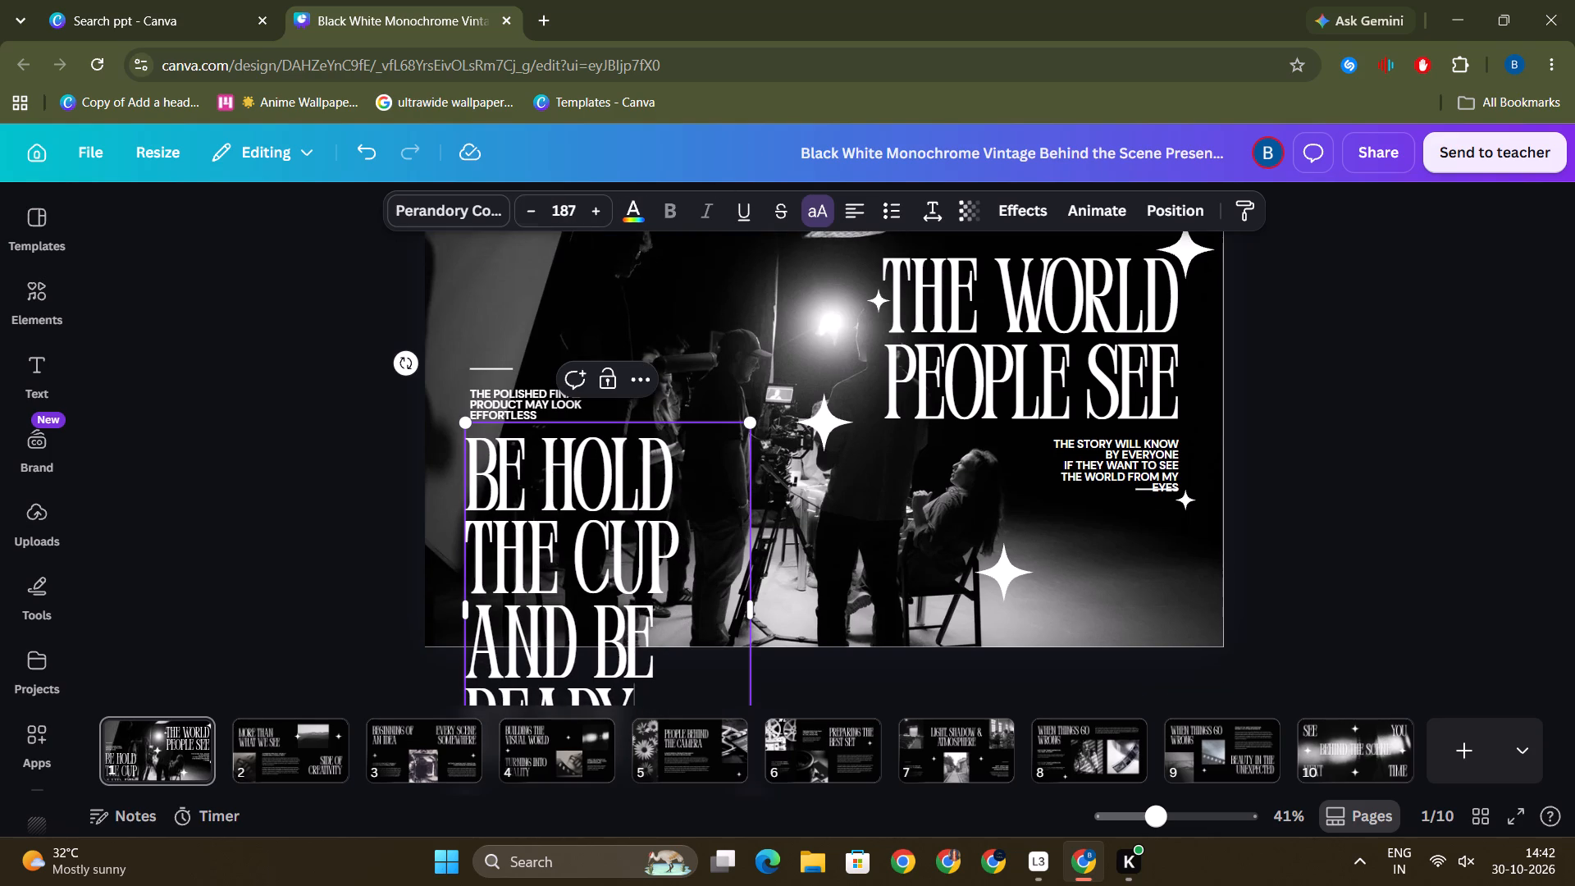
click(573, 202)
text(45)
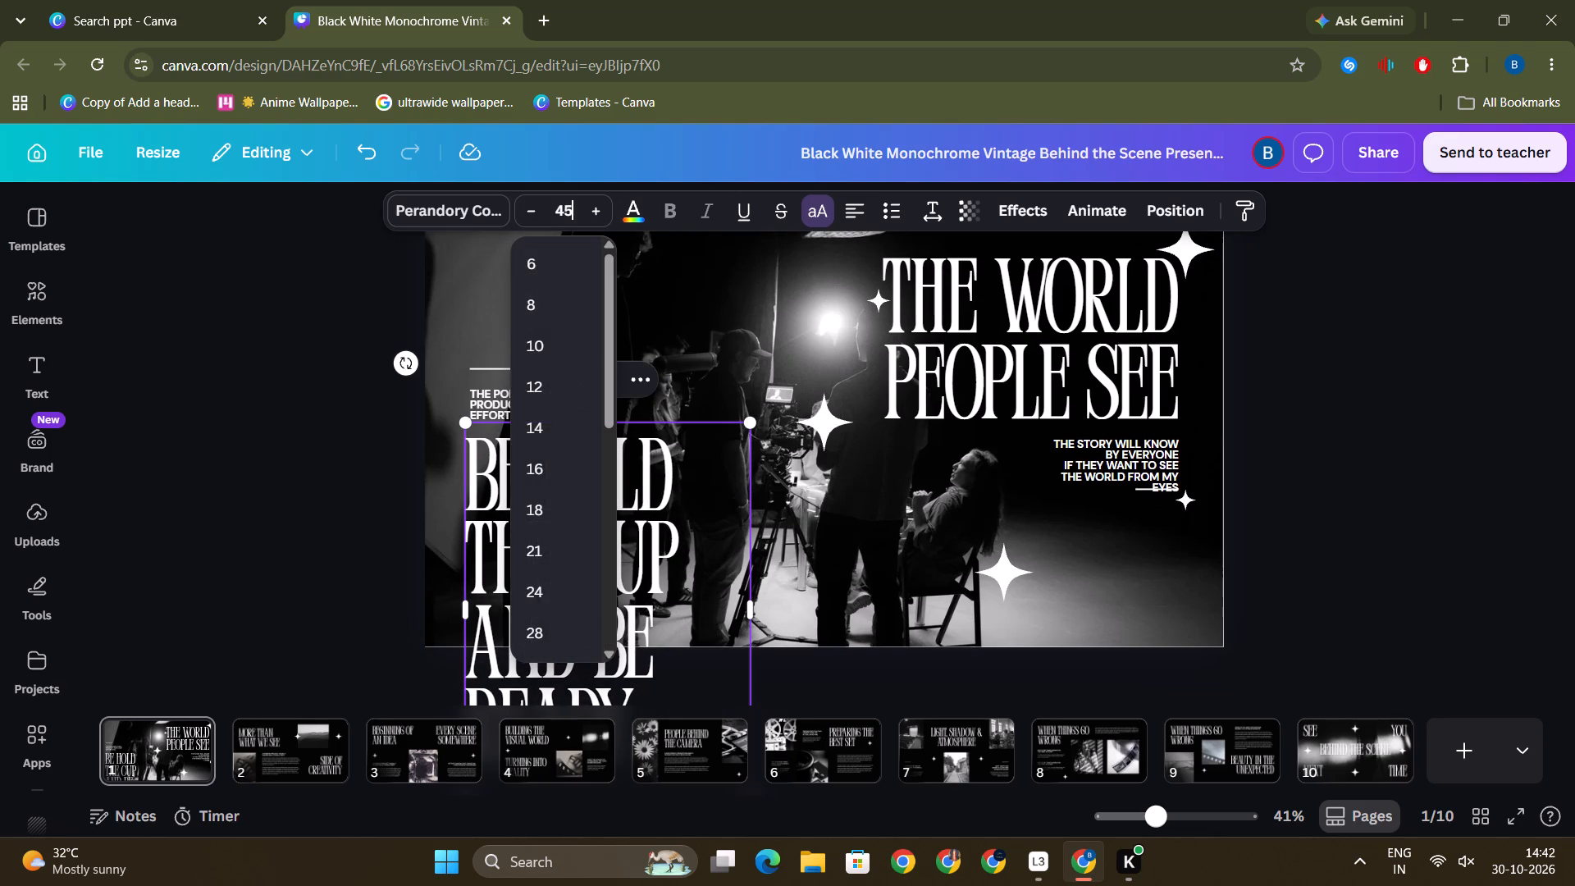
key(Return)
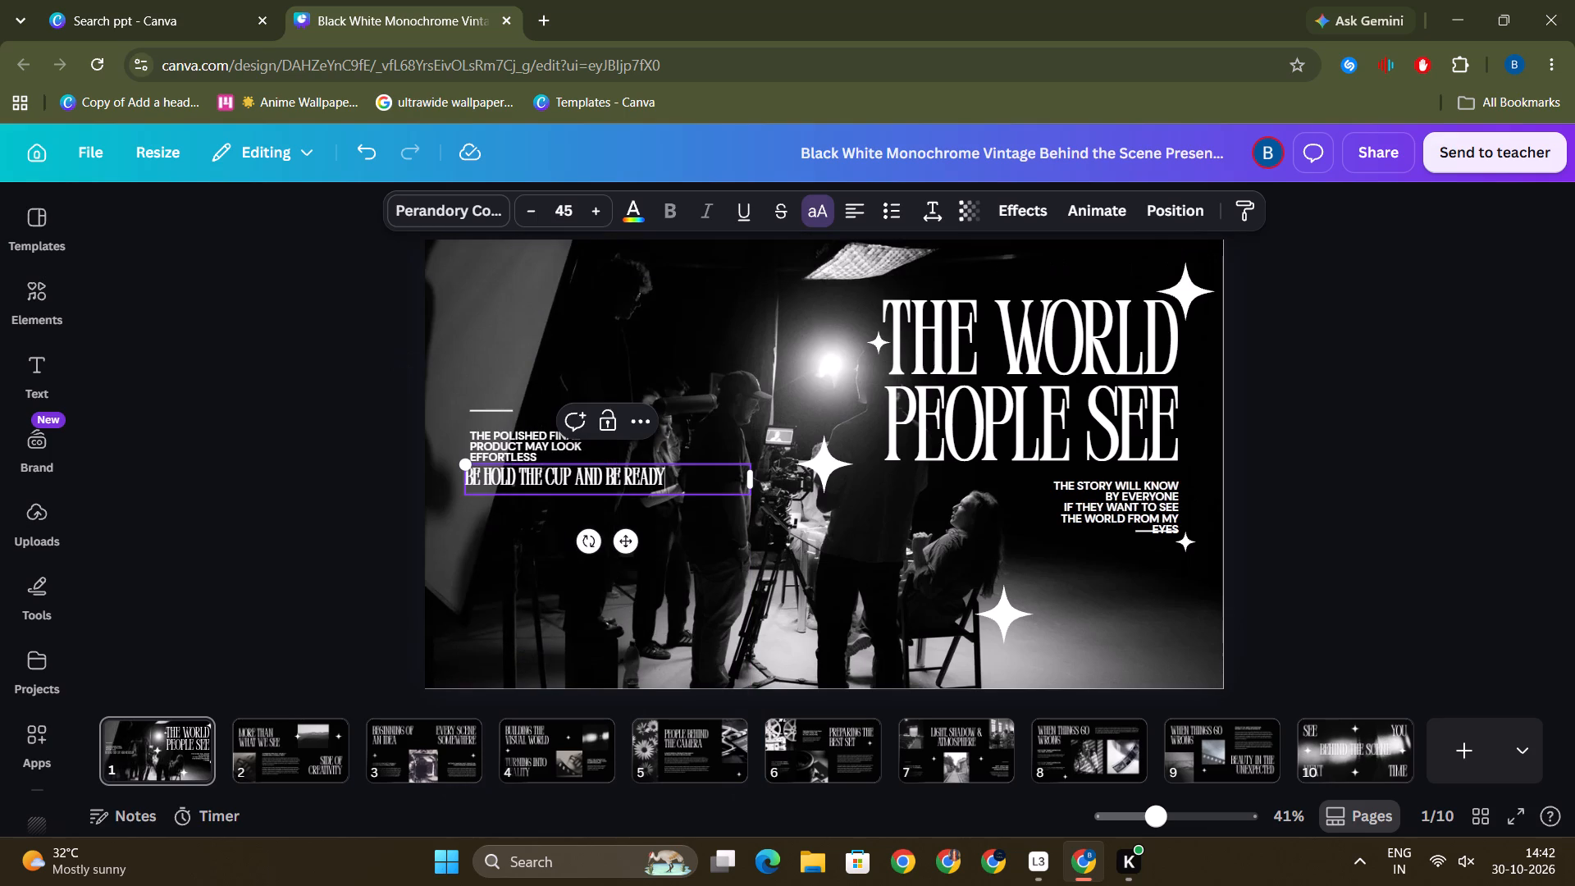
Set the "BE HOLD THE CUP" headline's font size to 100.
click(573, 203)
text(100)
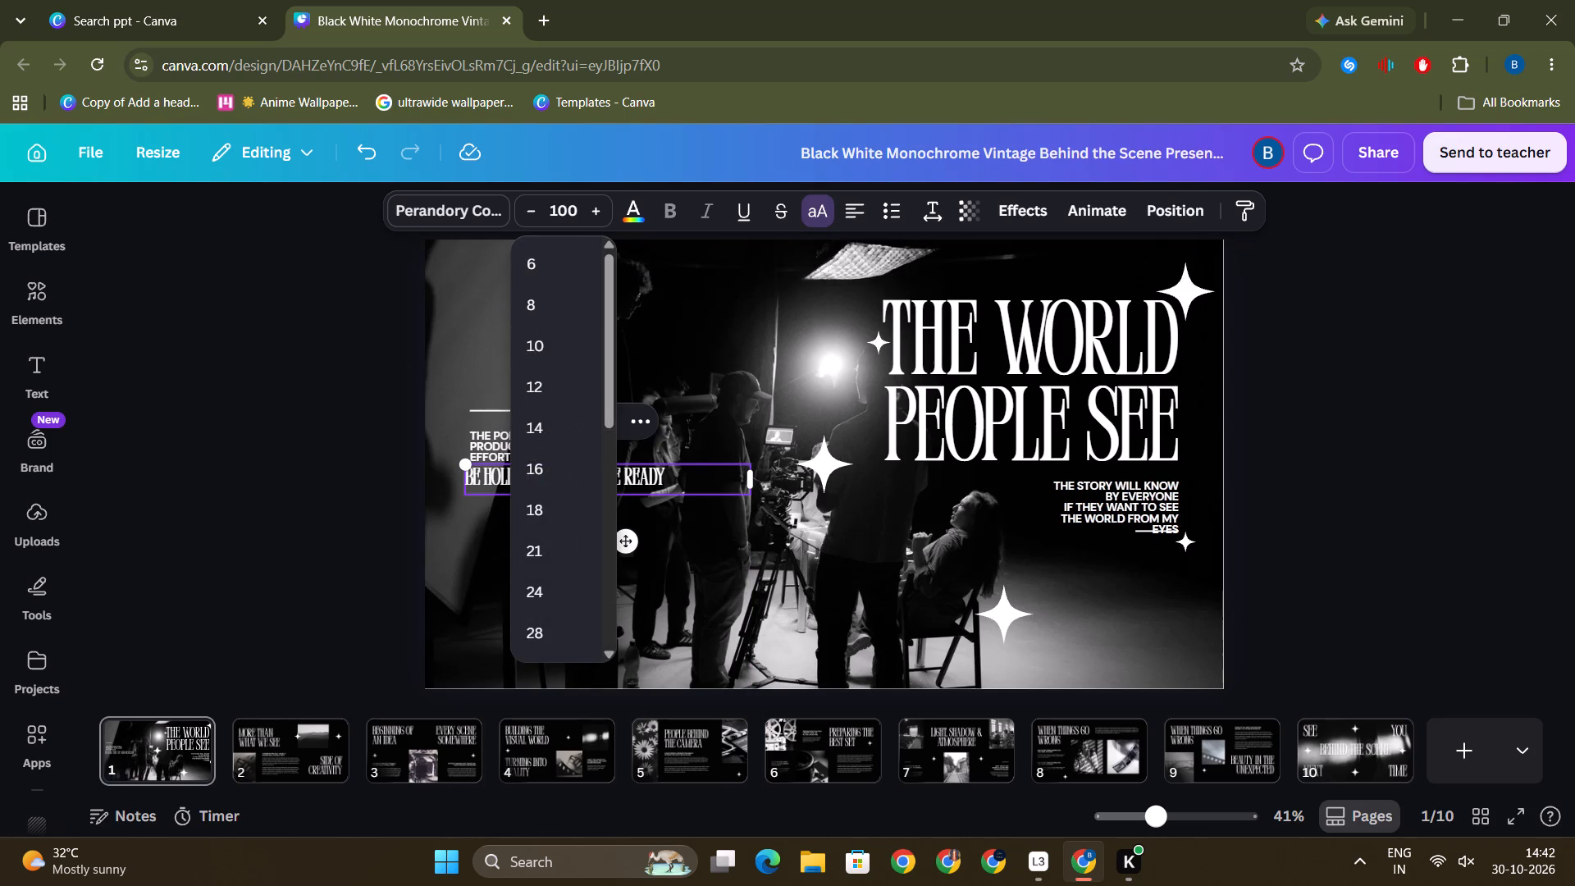
key(Return)
Extend the "BE HOLD THE CUP AND BE READY" headline with "for what you are going to see".
click(664, 552)
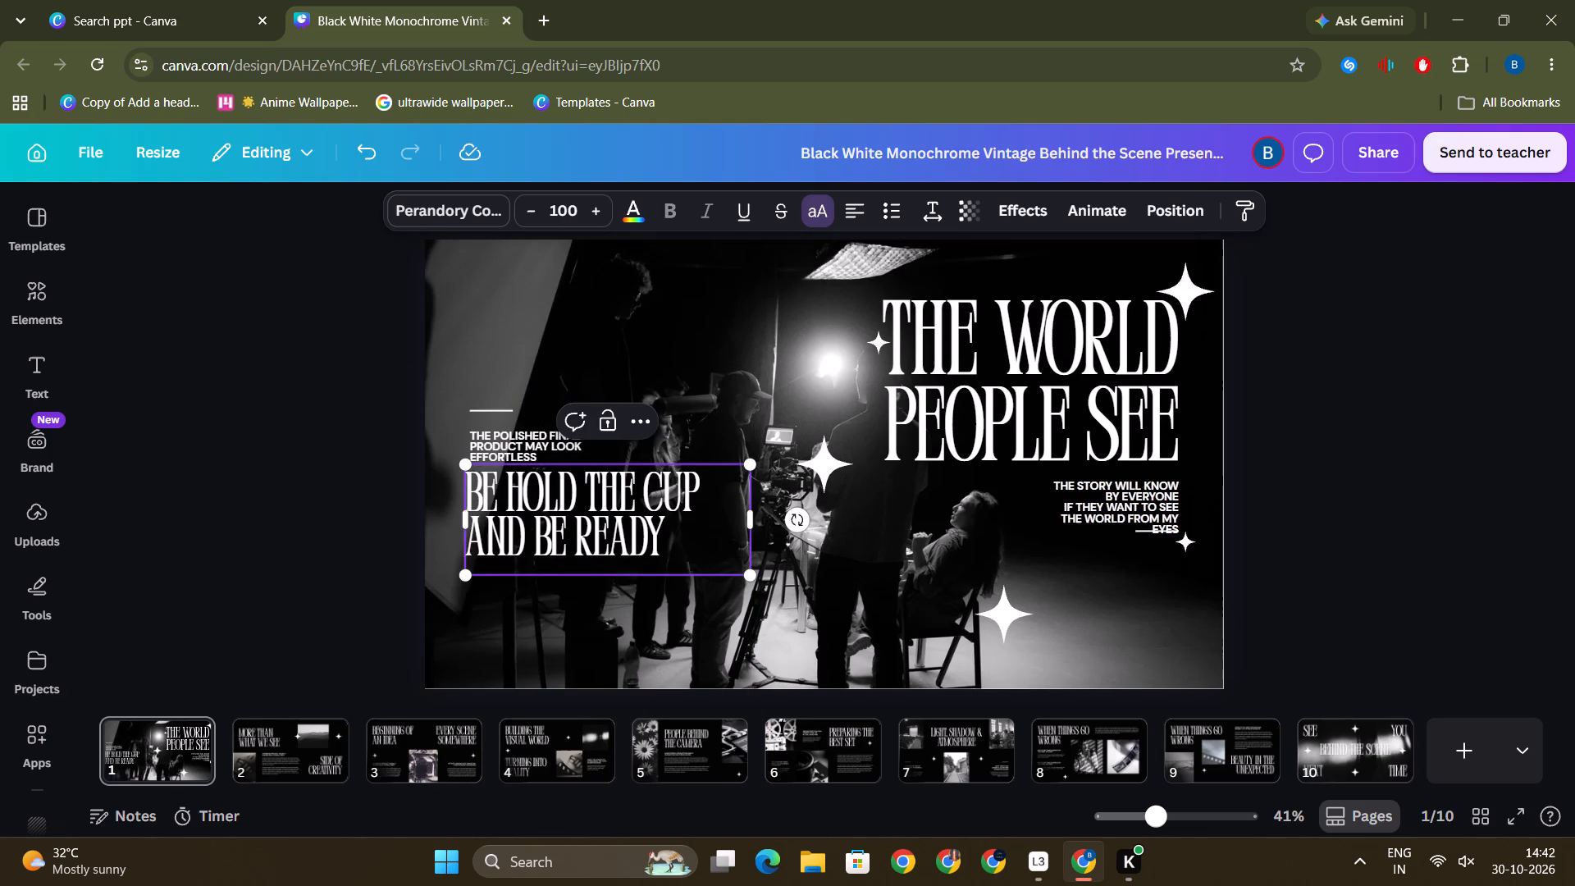
key(space)
text(for wha)
key(space)
key(BackSpace)
text(t)
key(space)
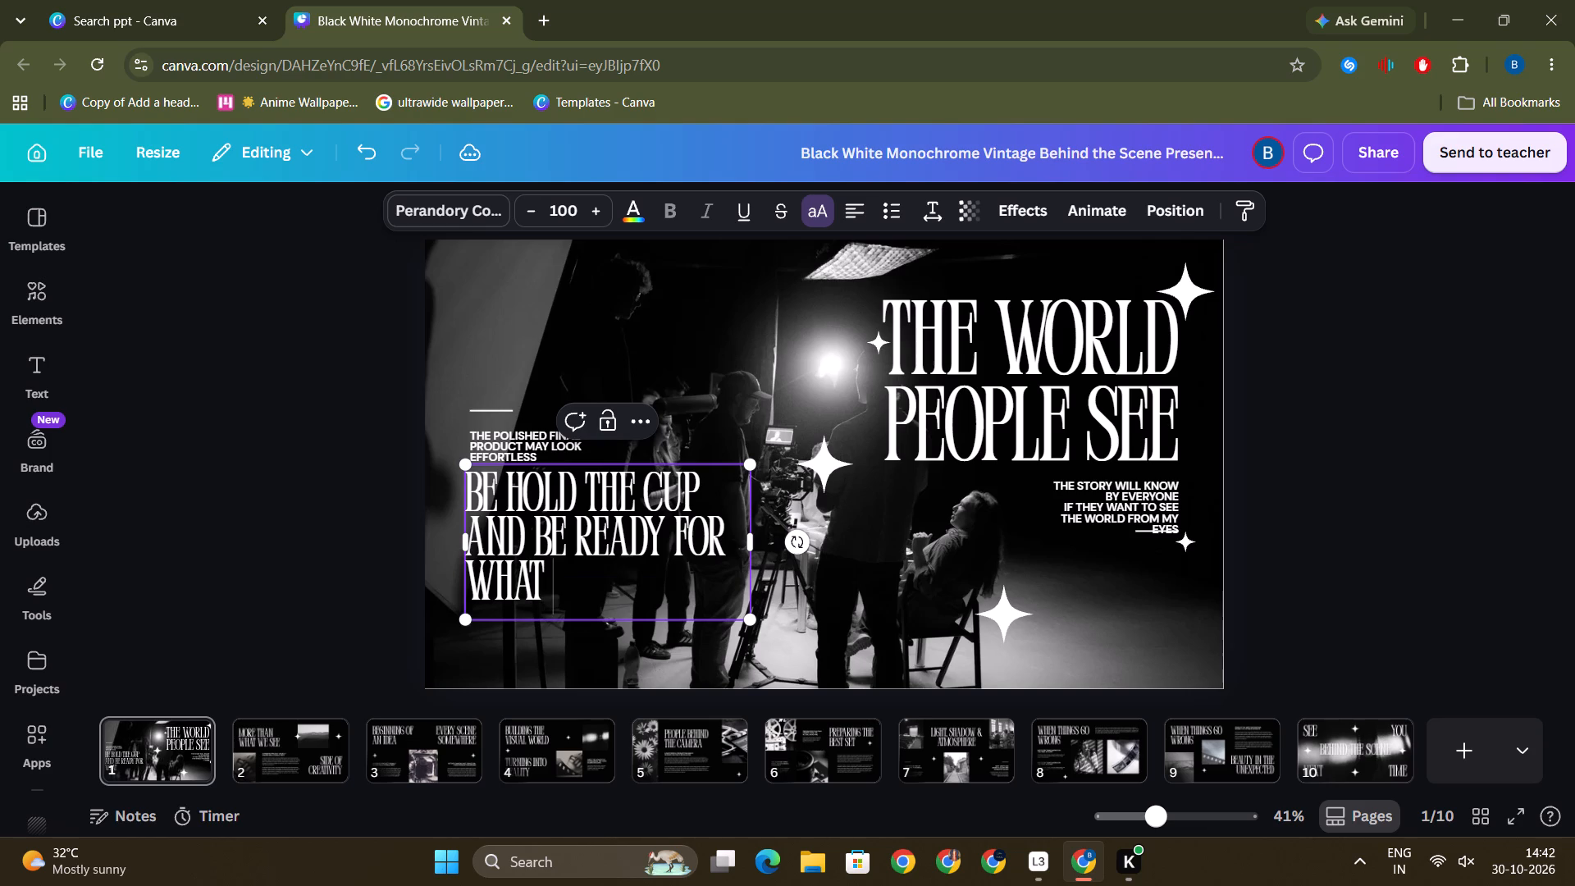
text(you are goinb)
key(BackSpace)
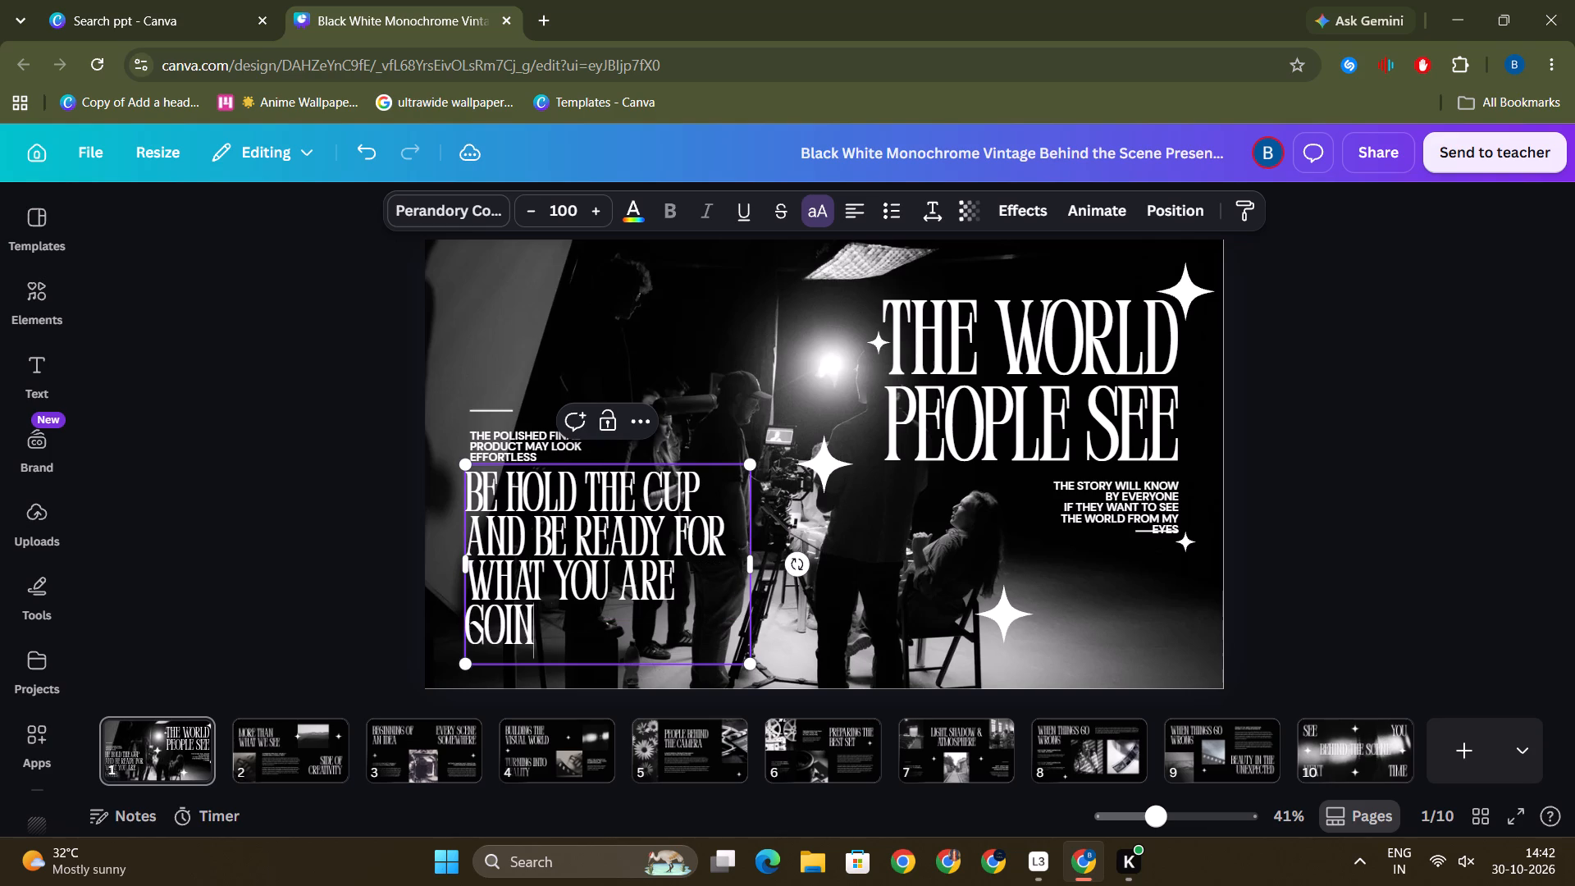
text(g yo s)
key(BackSpace)
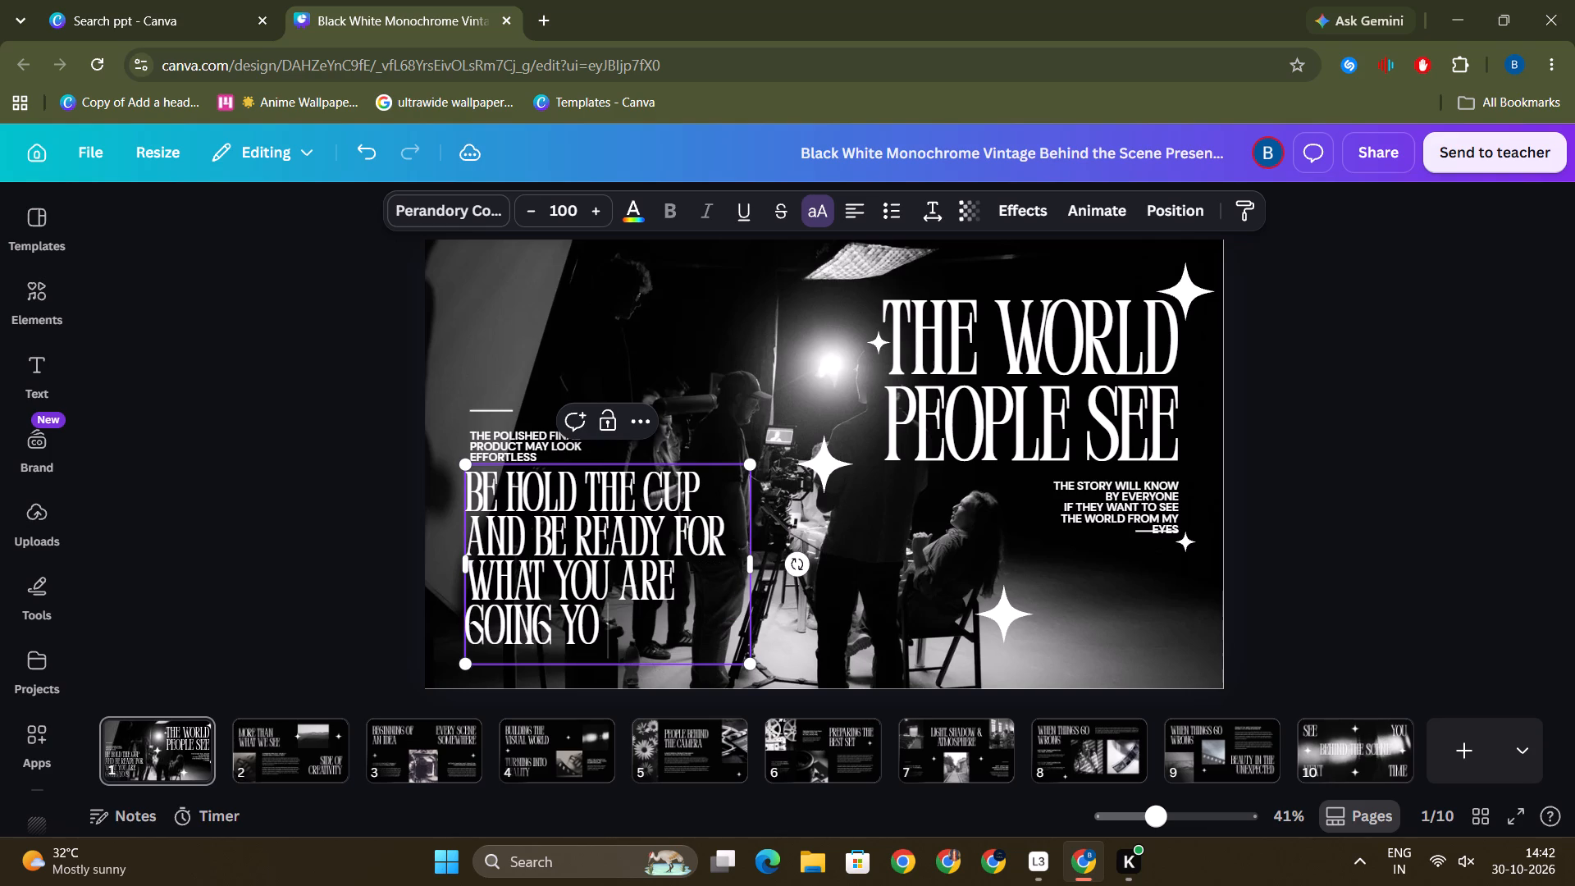
key(BackSpace)
key(BackSpace)
key(BackSpace)
key(BackSpace)
key(BackSpace)
key(BackSpace)
key(BackSpace)
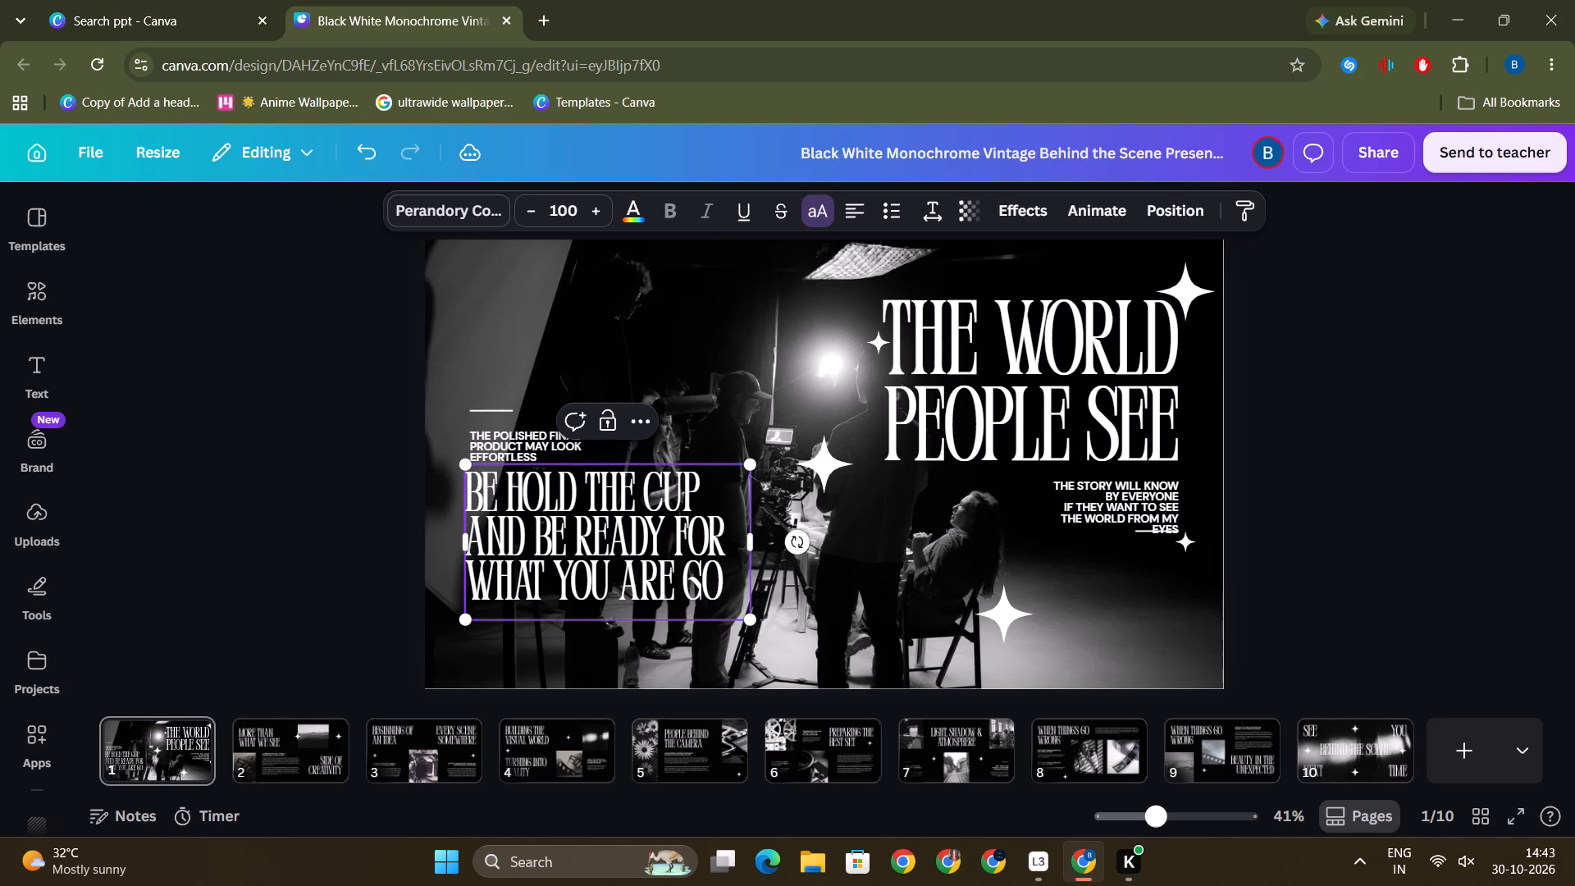
text(ing to see)
click(1444, 548)
Nudge the "BE HOLD THE CUP" headline slightly down and right to align its left edge with the small caption above.
drag(616, 541, 623, 551)
click(1395, 382)
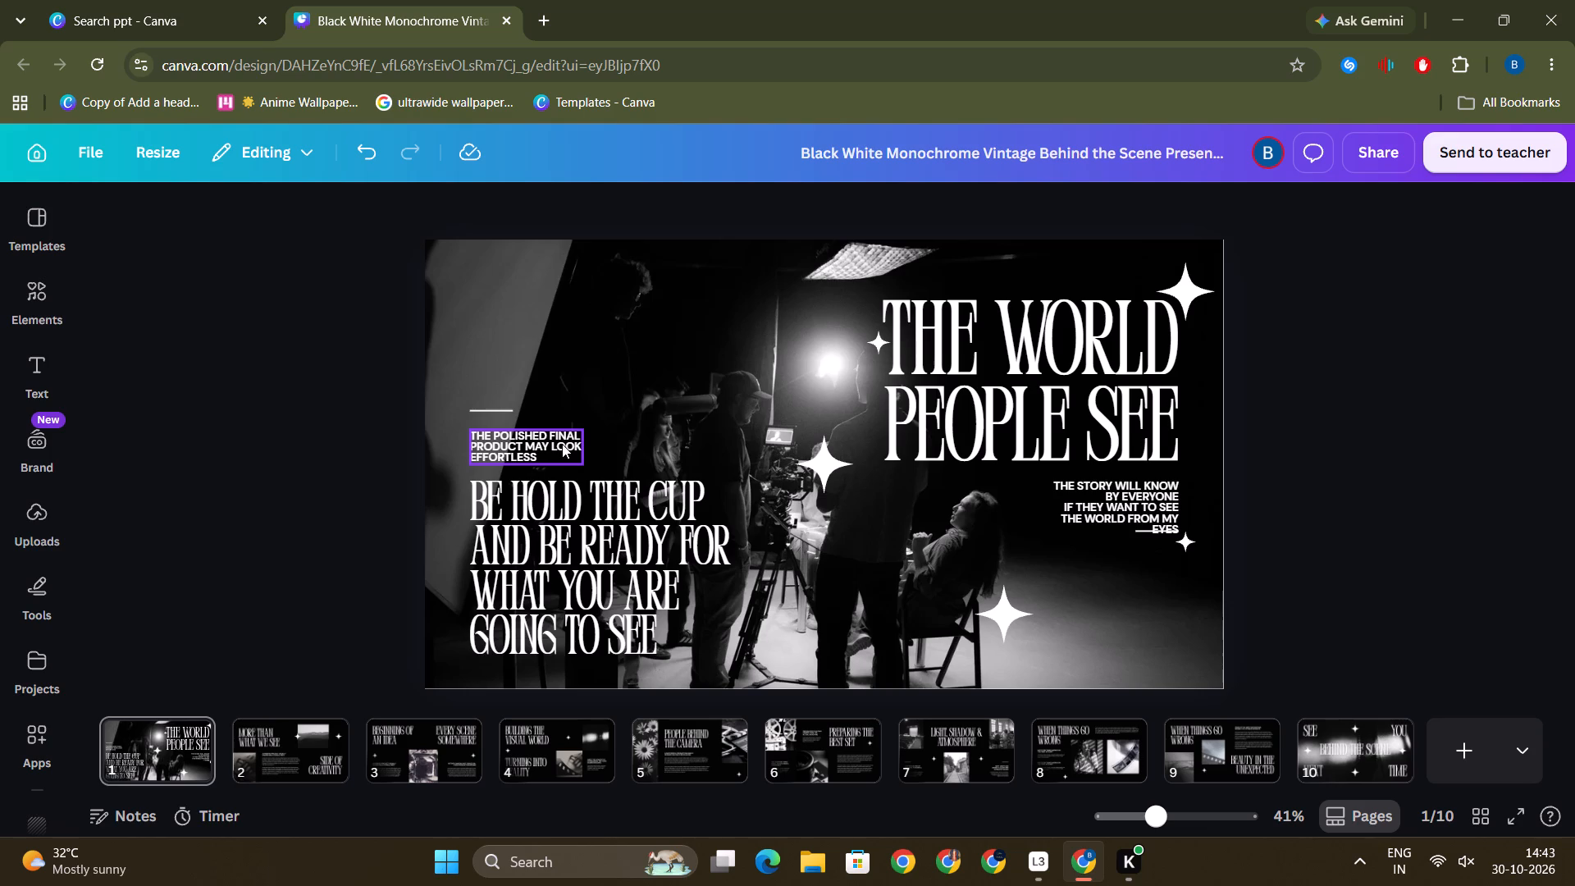
Replace the small caption above the "BE HOLD THE CUP" headline with the opening words "the video and story".
click(562, 444)
double_click(555, 441)
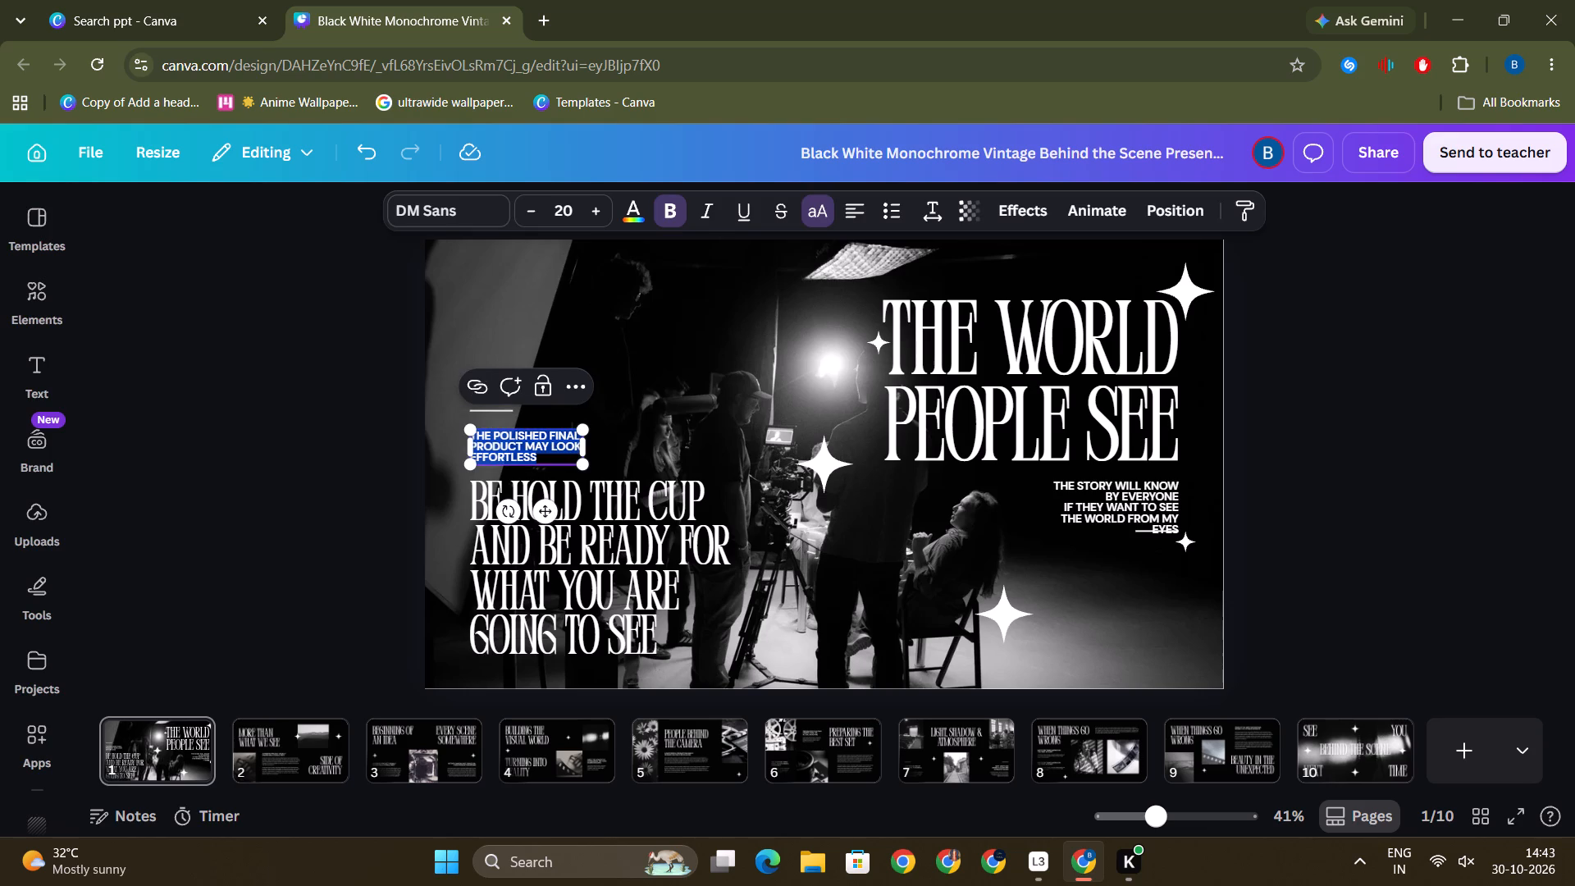
click(555, 441)
triple_click(555, 441)
text(th)
text(e)
key(space)
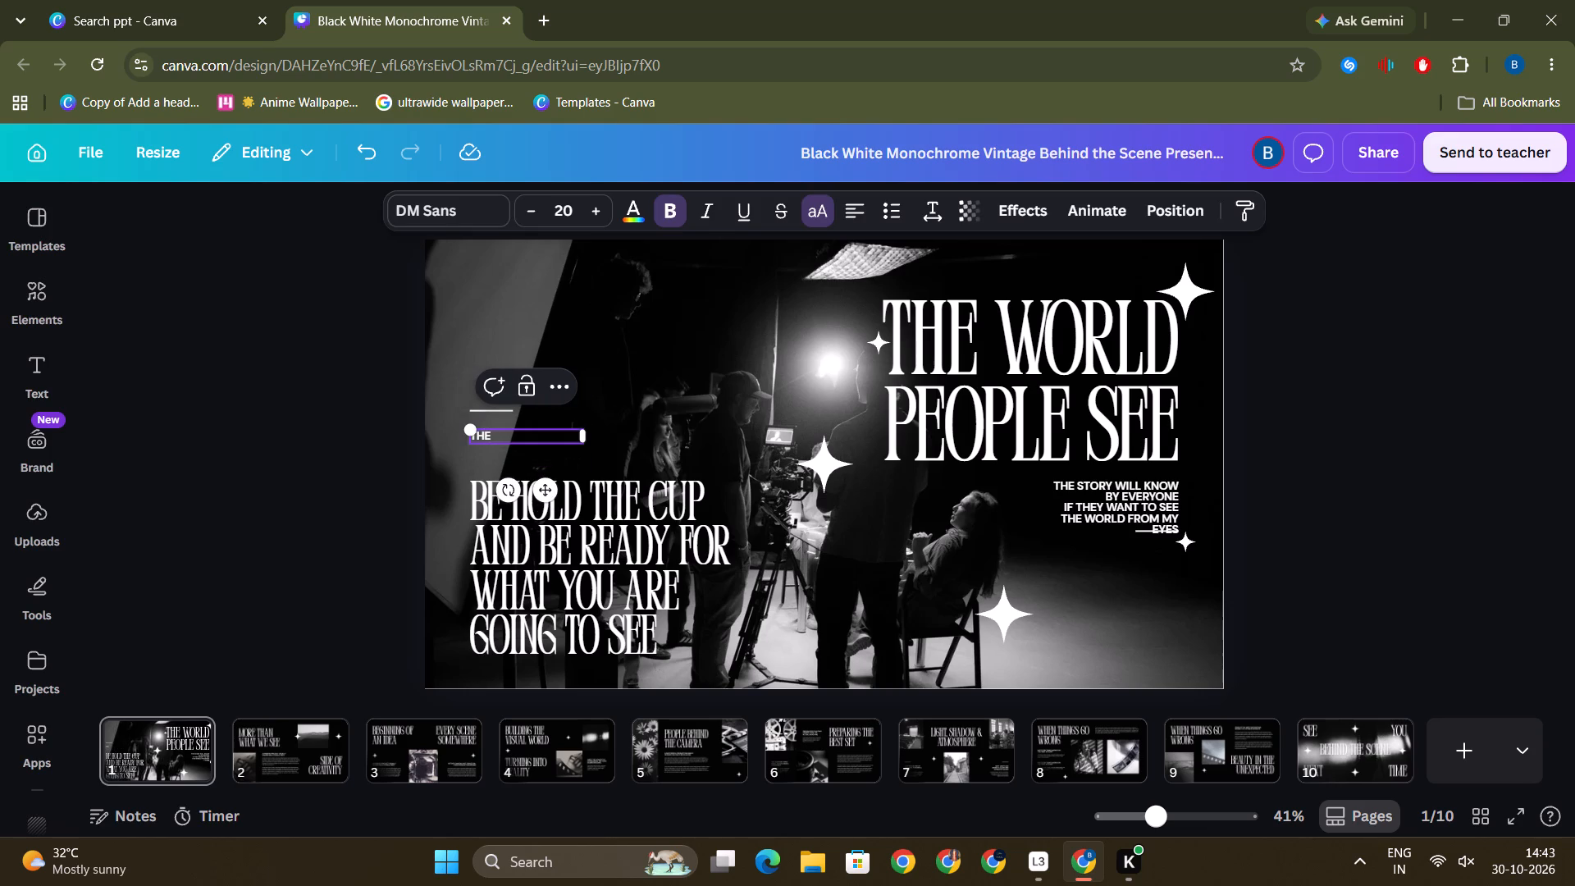
text(video adn)
key(BackSpace)
key(BackSpace)
text(nd stior)
key(BackSpace)
key(BackSpace)
key(BackSpace)
key(o)
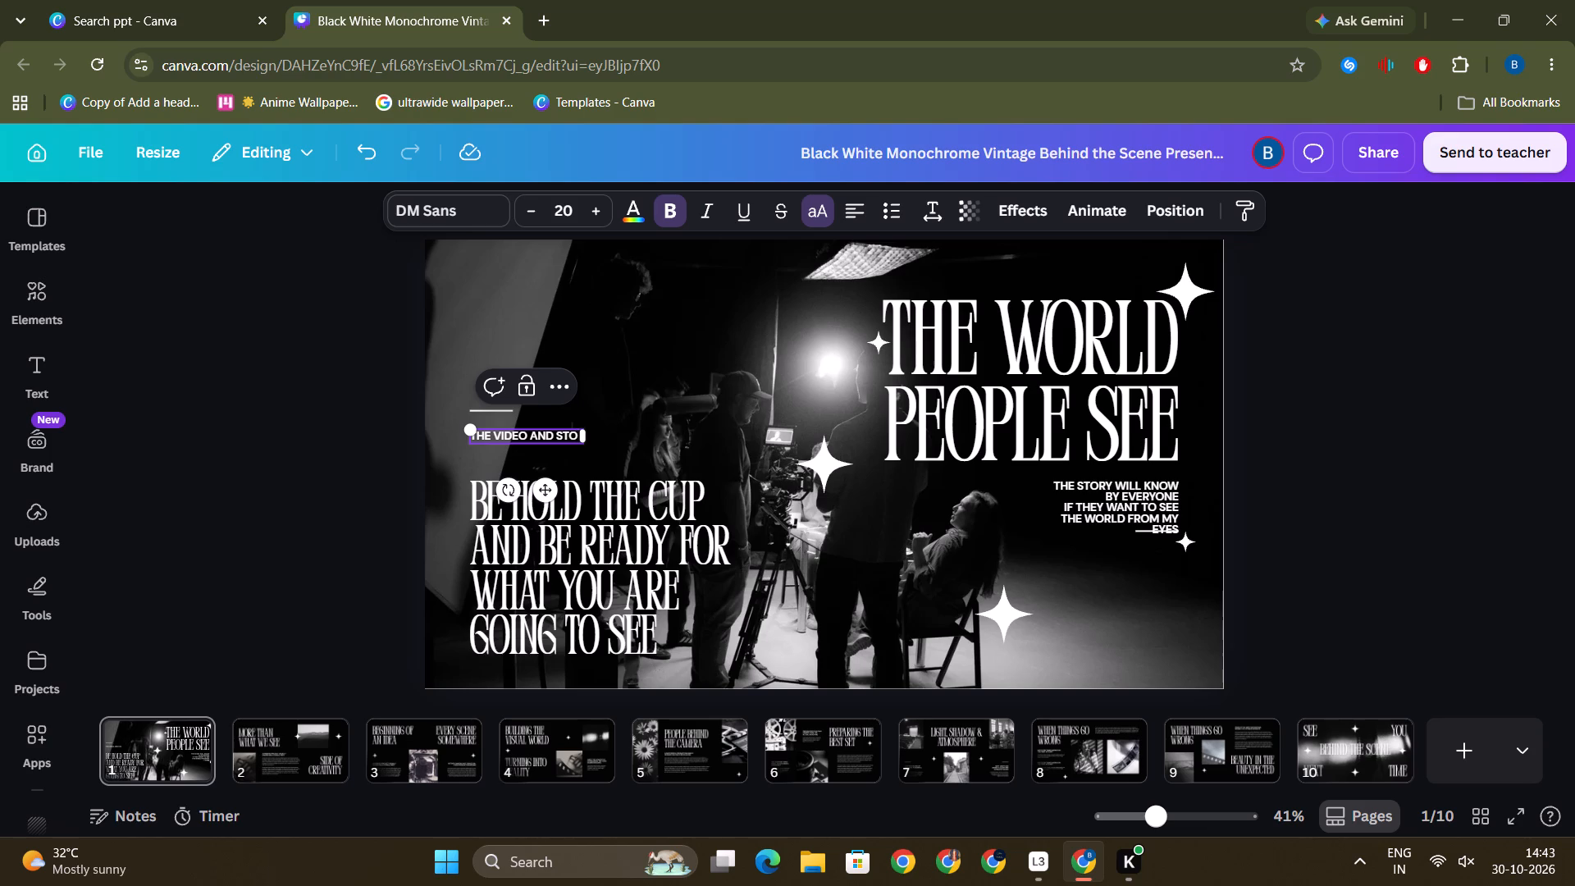
text(ry)
key(space)
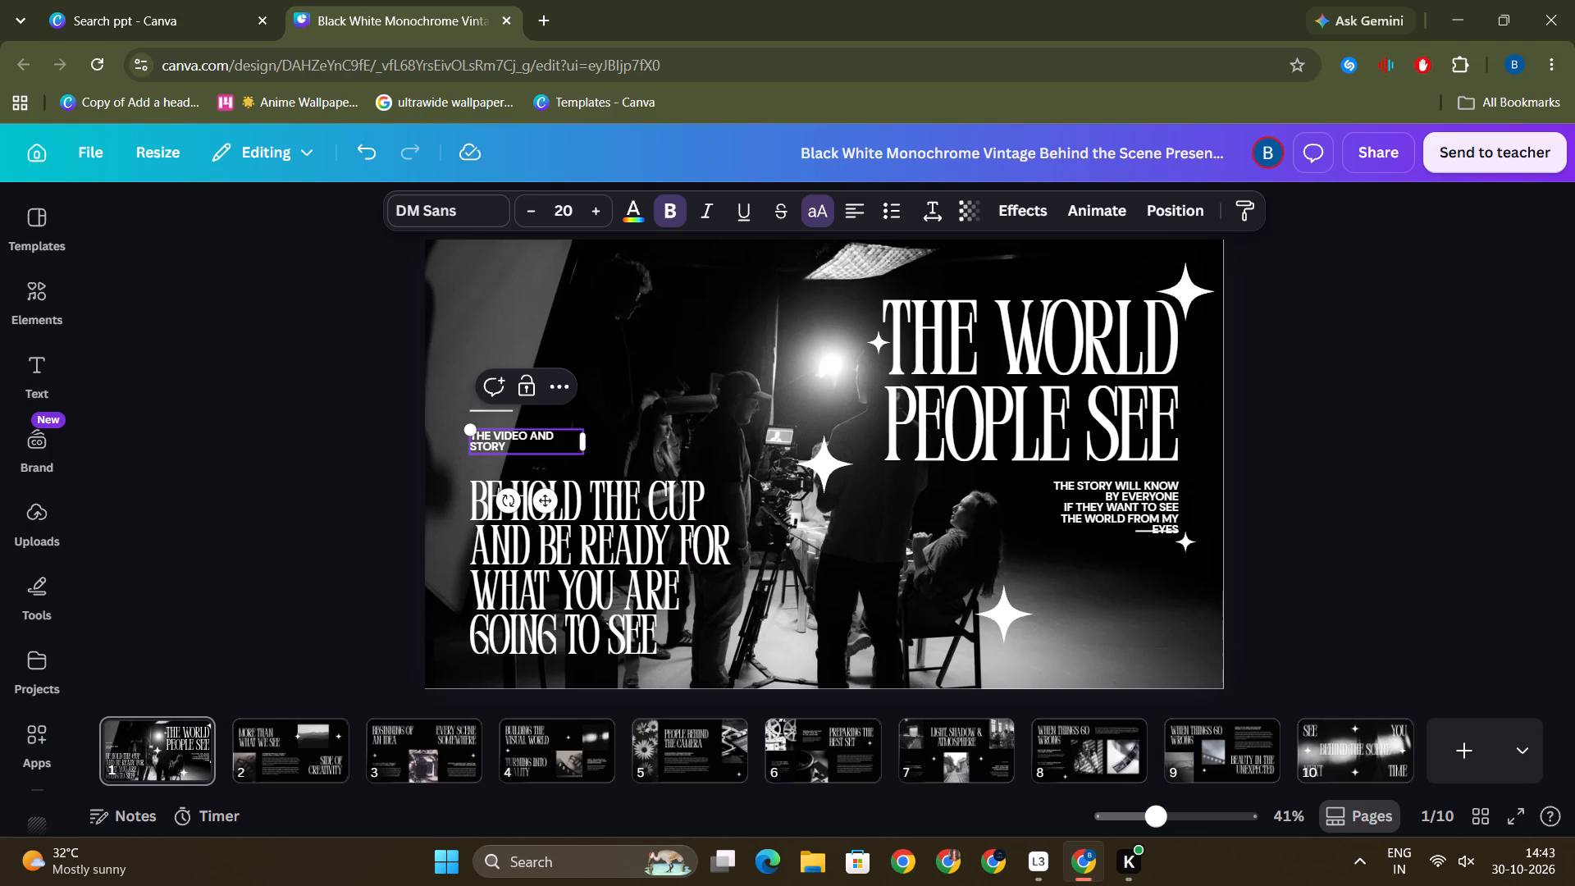
Continue the small caption with "and the lesson you are going to learn is very".
text(and the lesson you are going)
key(space)
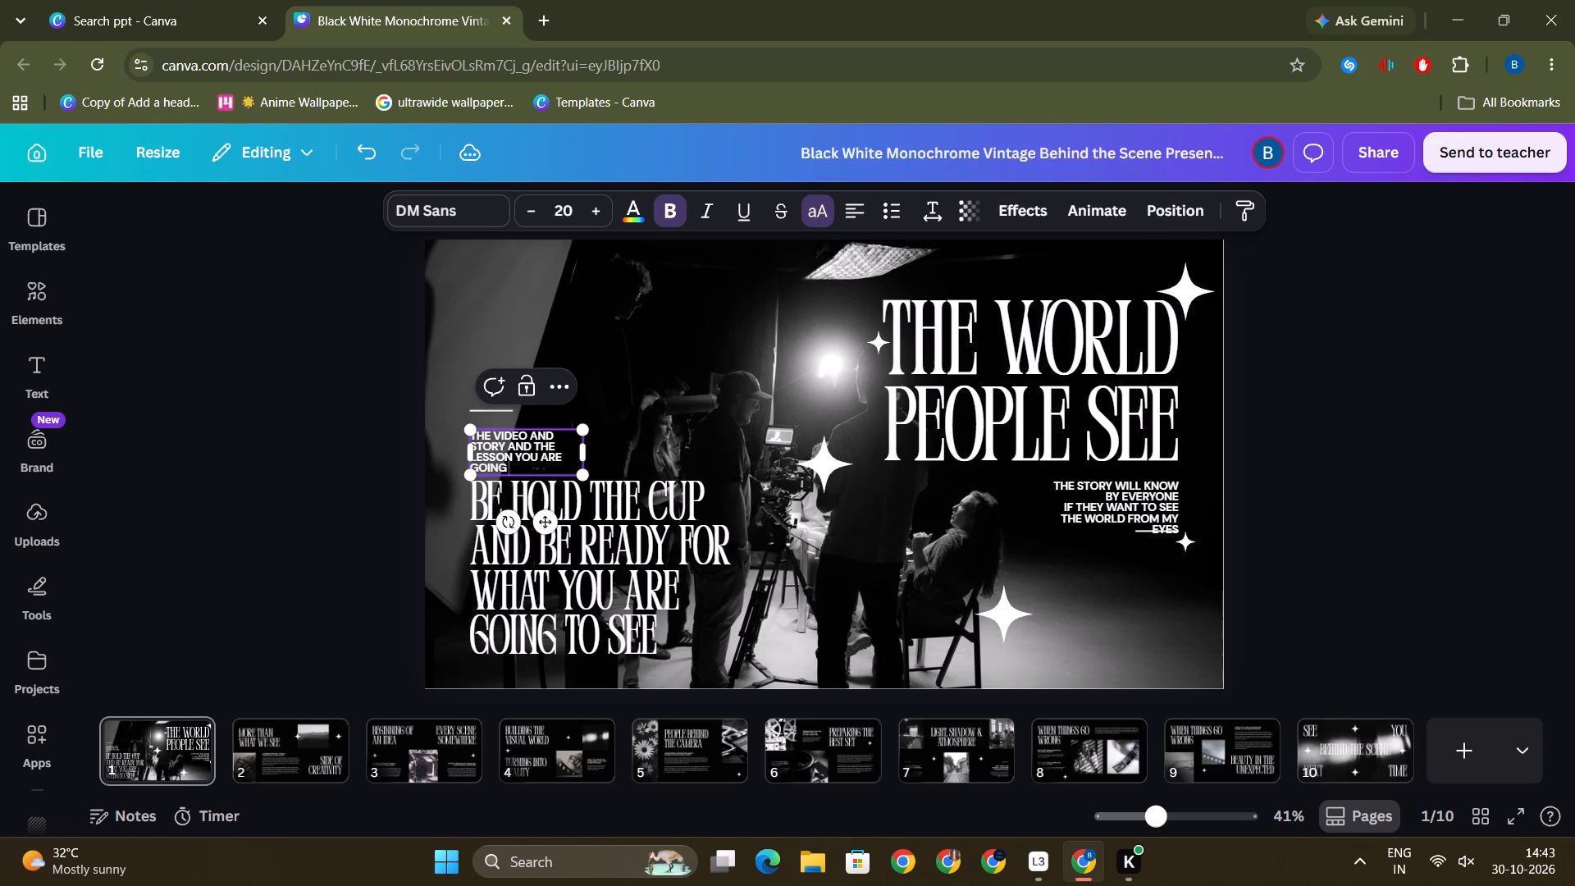
text(to e)
key(BackSpace)
text(learn uis)
key(BackSpace)
key(BackSpace)
key(BackSpace)
text(is very)
key(space)
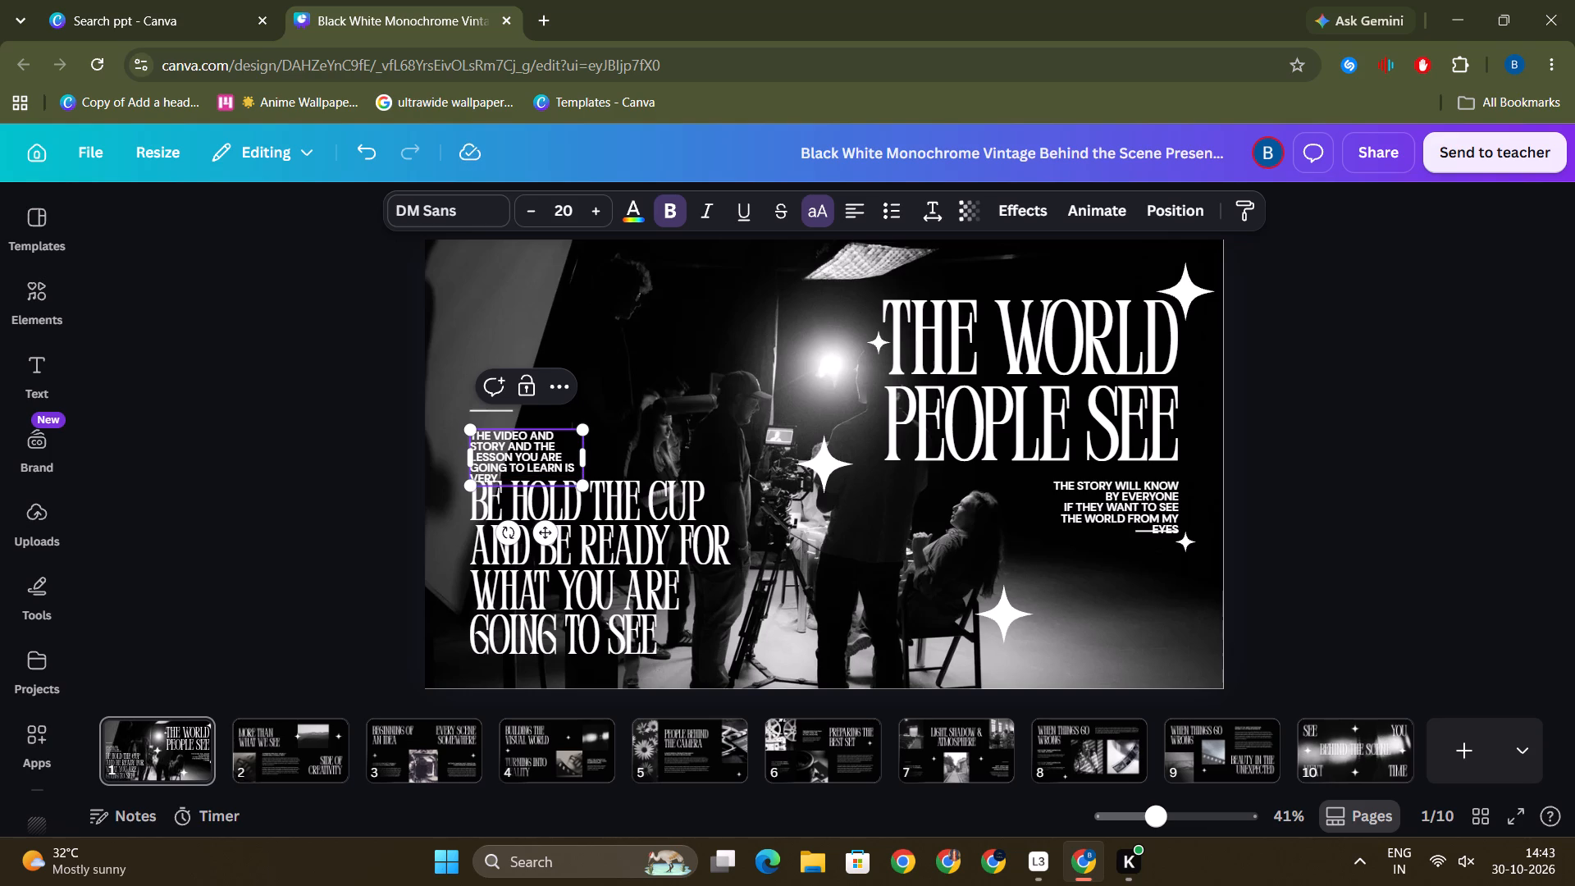
key(d)
key(BackSpace)
Move the small caption slightly up so it clears the "BE HOLD THE CUP" headline.
drag(546, 529, 544, 518)
Finish the small caption with the word "HEARTTOUCHING".
click(546, 466)
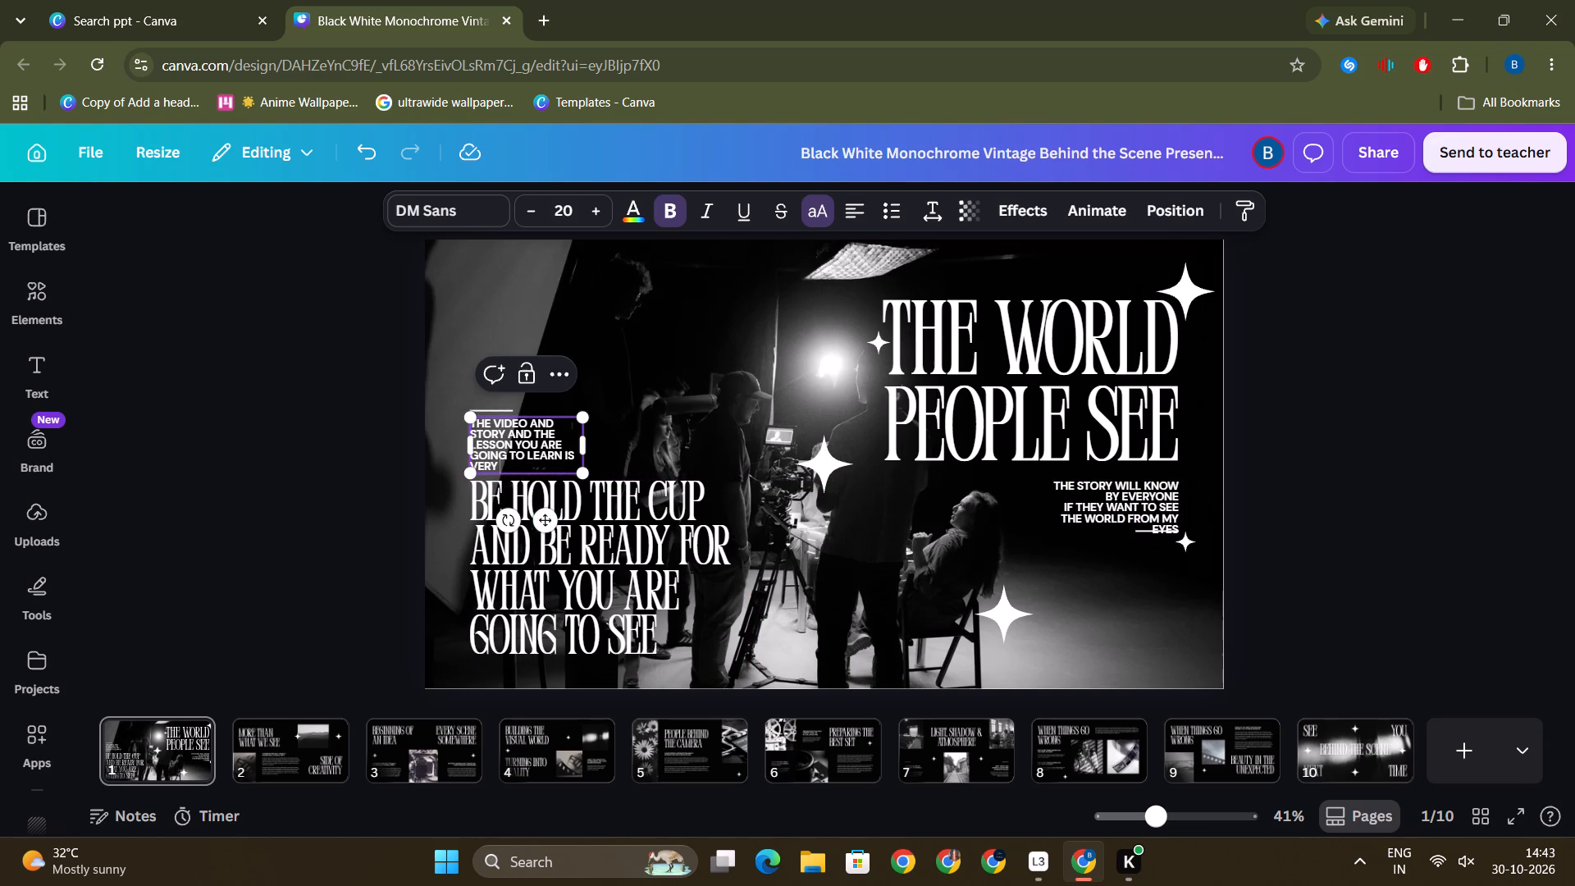
text(HEARTTOU)
key(BackSpace)
key(BackSpace)
key(BackSpace)
key(BackSpace)
key(BackSpace)
key(BackSpace)
key(BackSpace)
key(BackSpace)
text(HEARTT)
text(OUCHING)
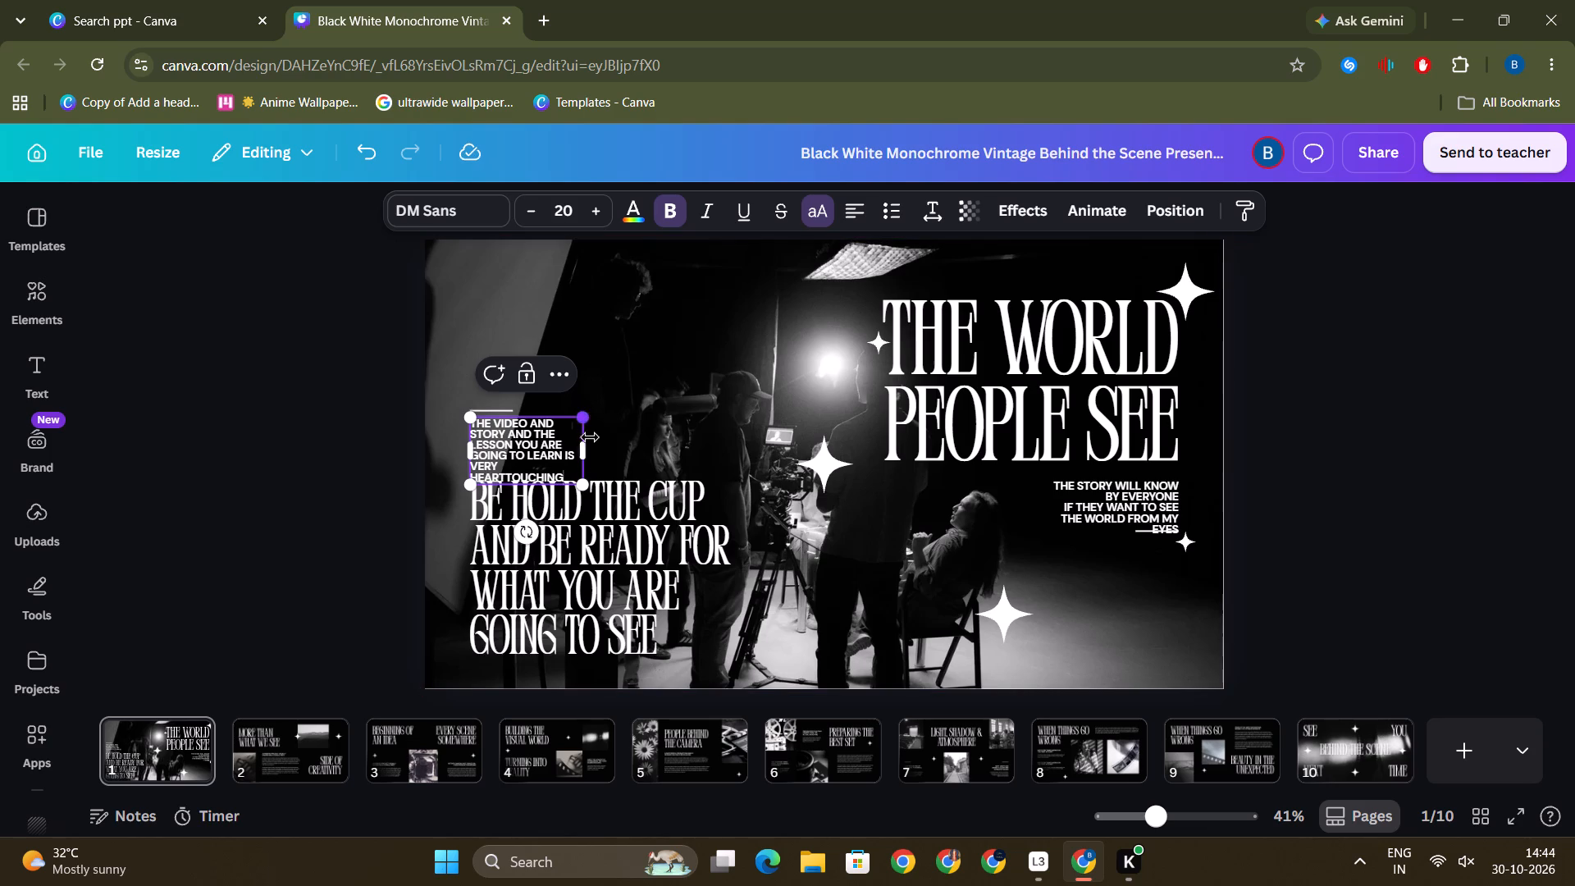
Widen the small caption's text box slightly so its text wraps onto four lines.
drag(591, 445, 609, 446)
click(1409, 409)
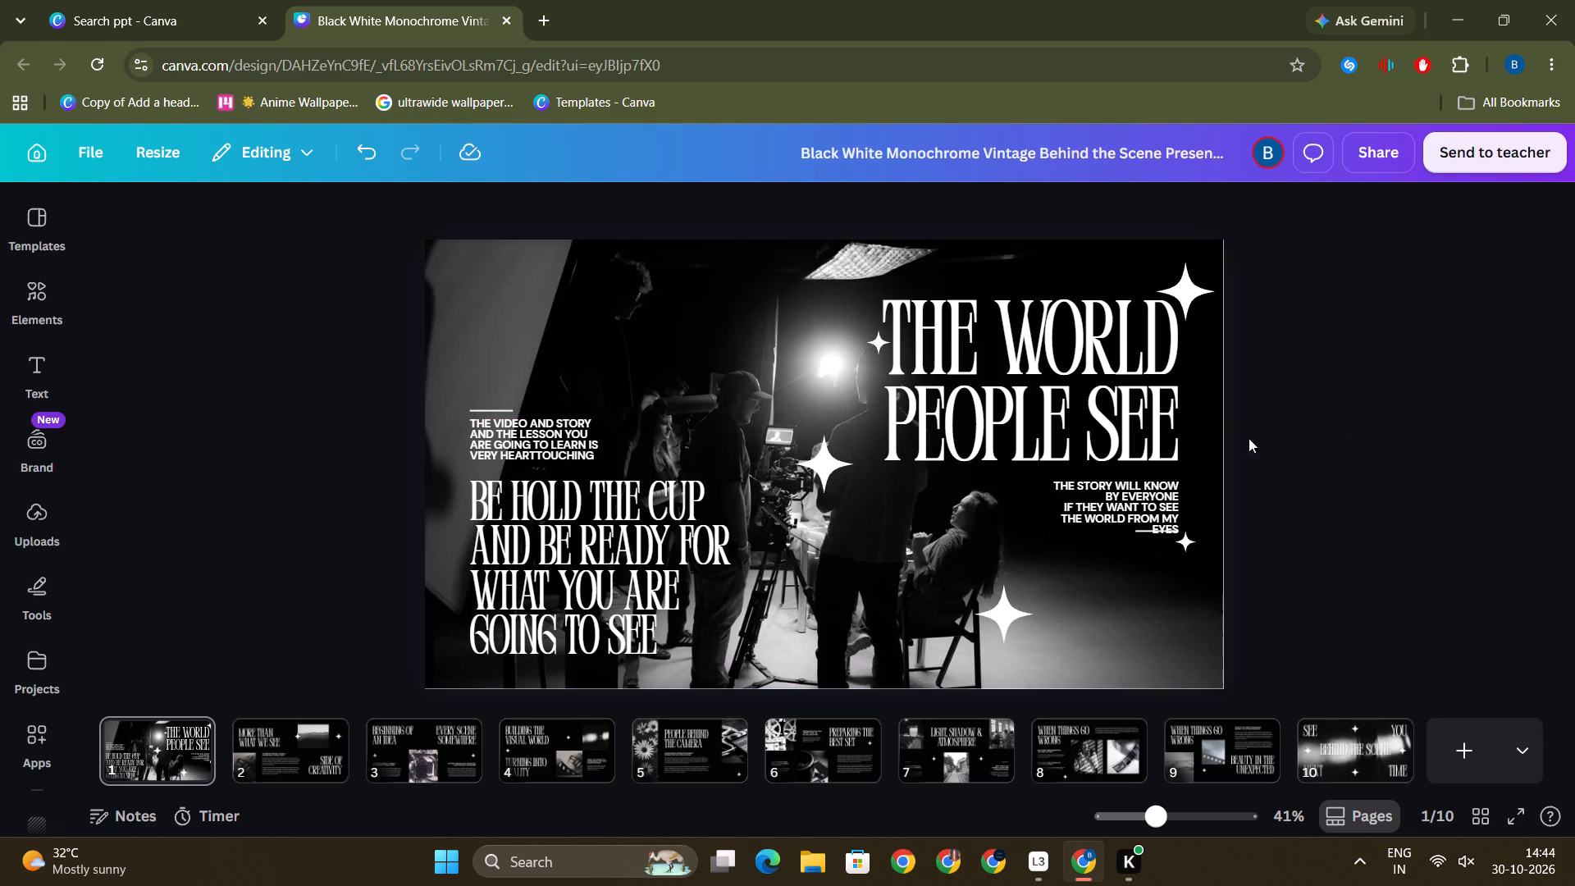
click(1305, 461)
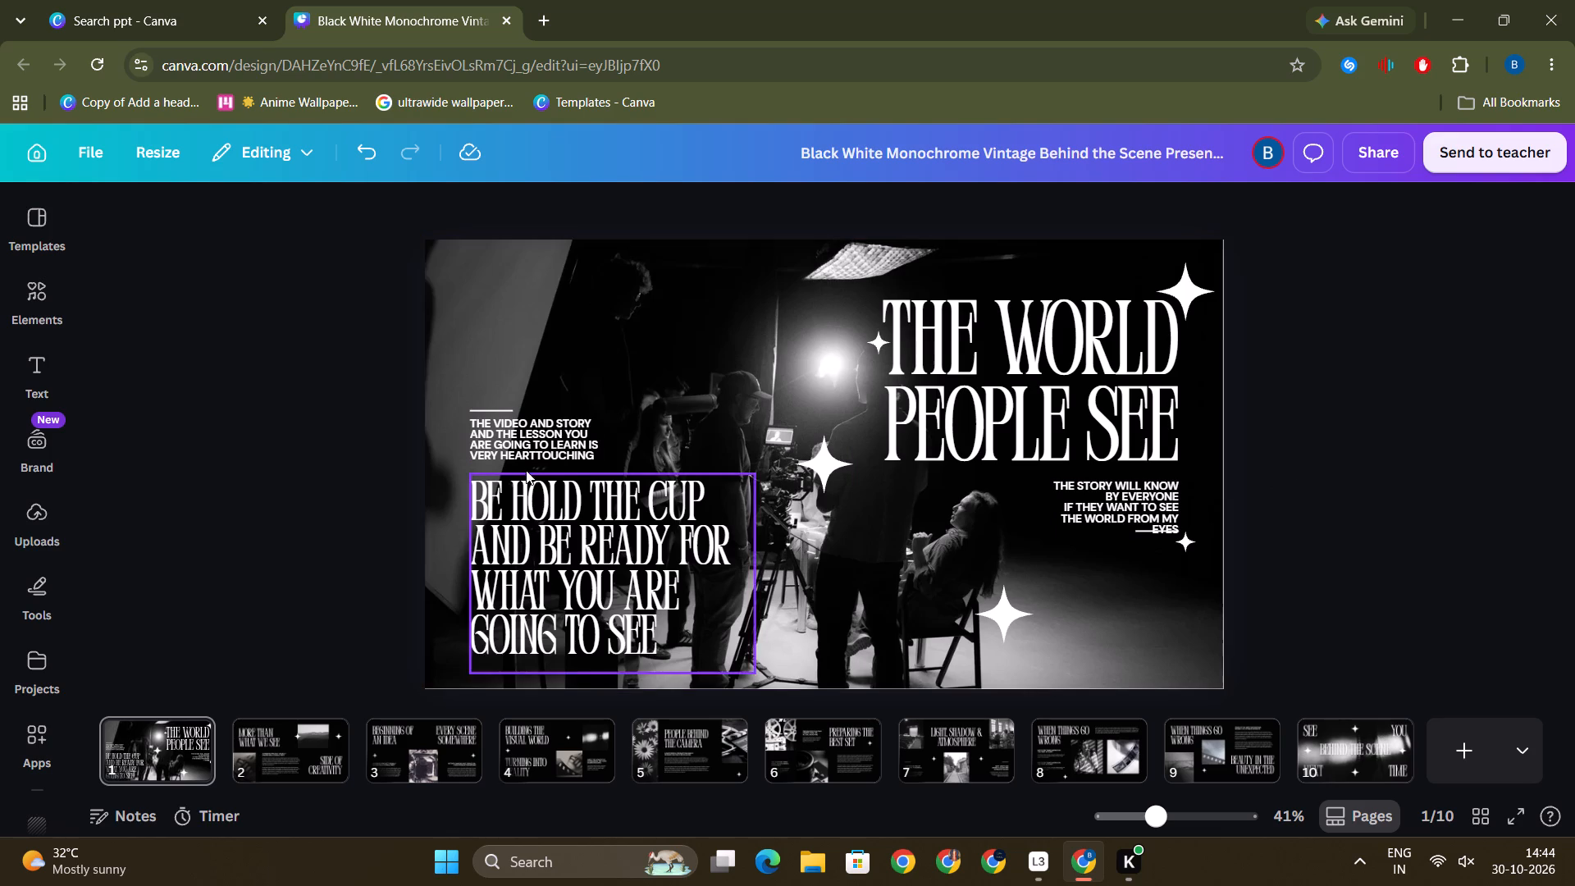
Lengthen the thin line above the small caption to about the caption's width, keeping it horizontal.
click(501, 410)
drag(506, 410, 555, 411)
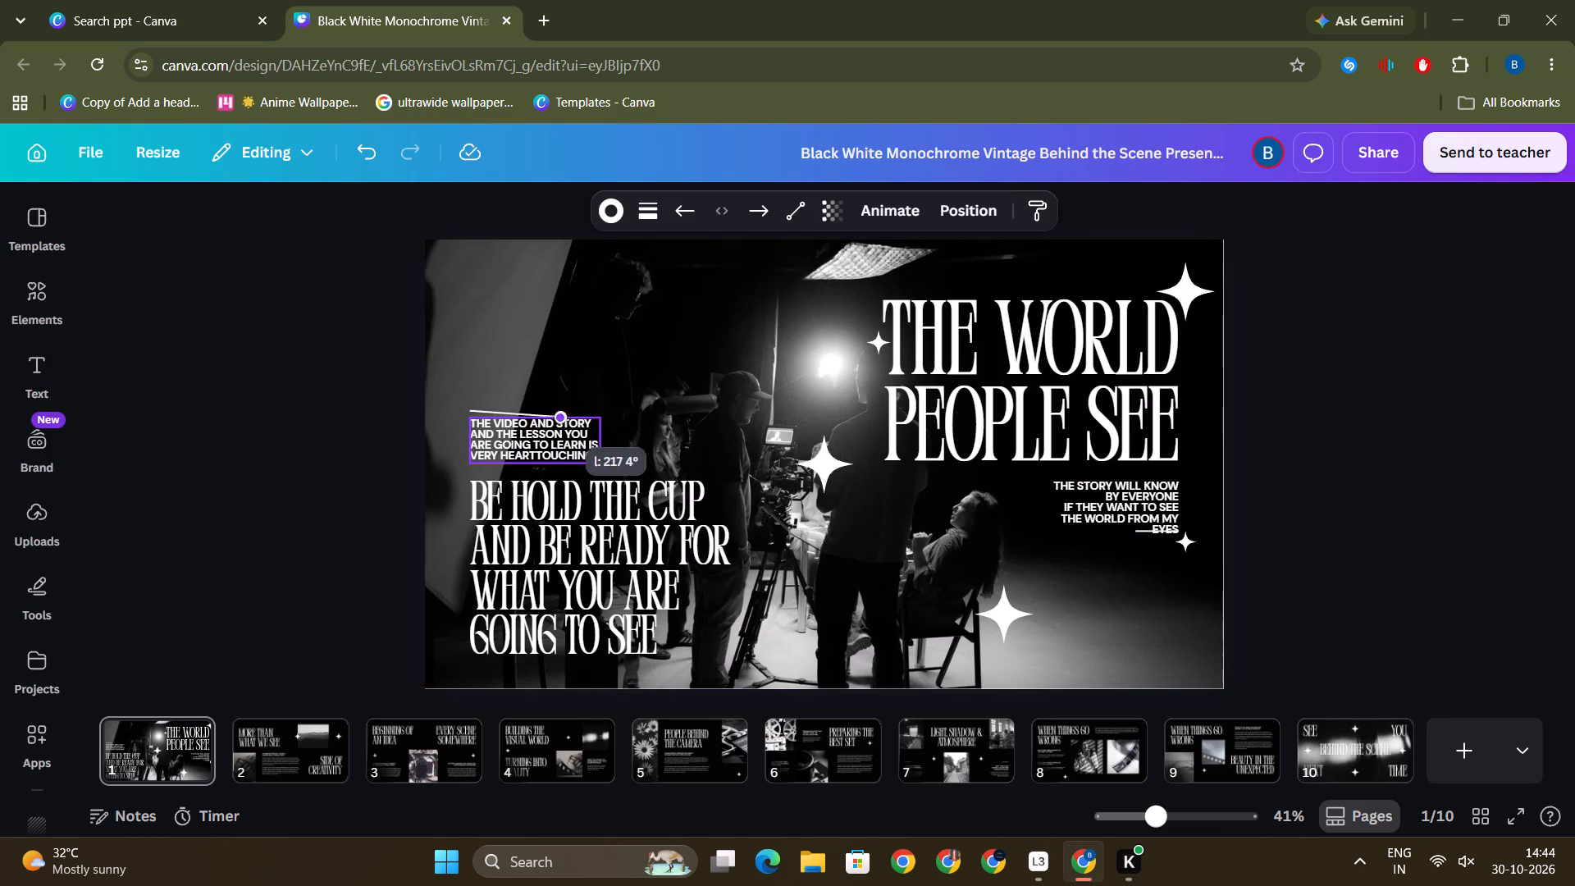
drag(555, 411, 600, 412)
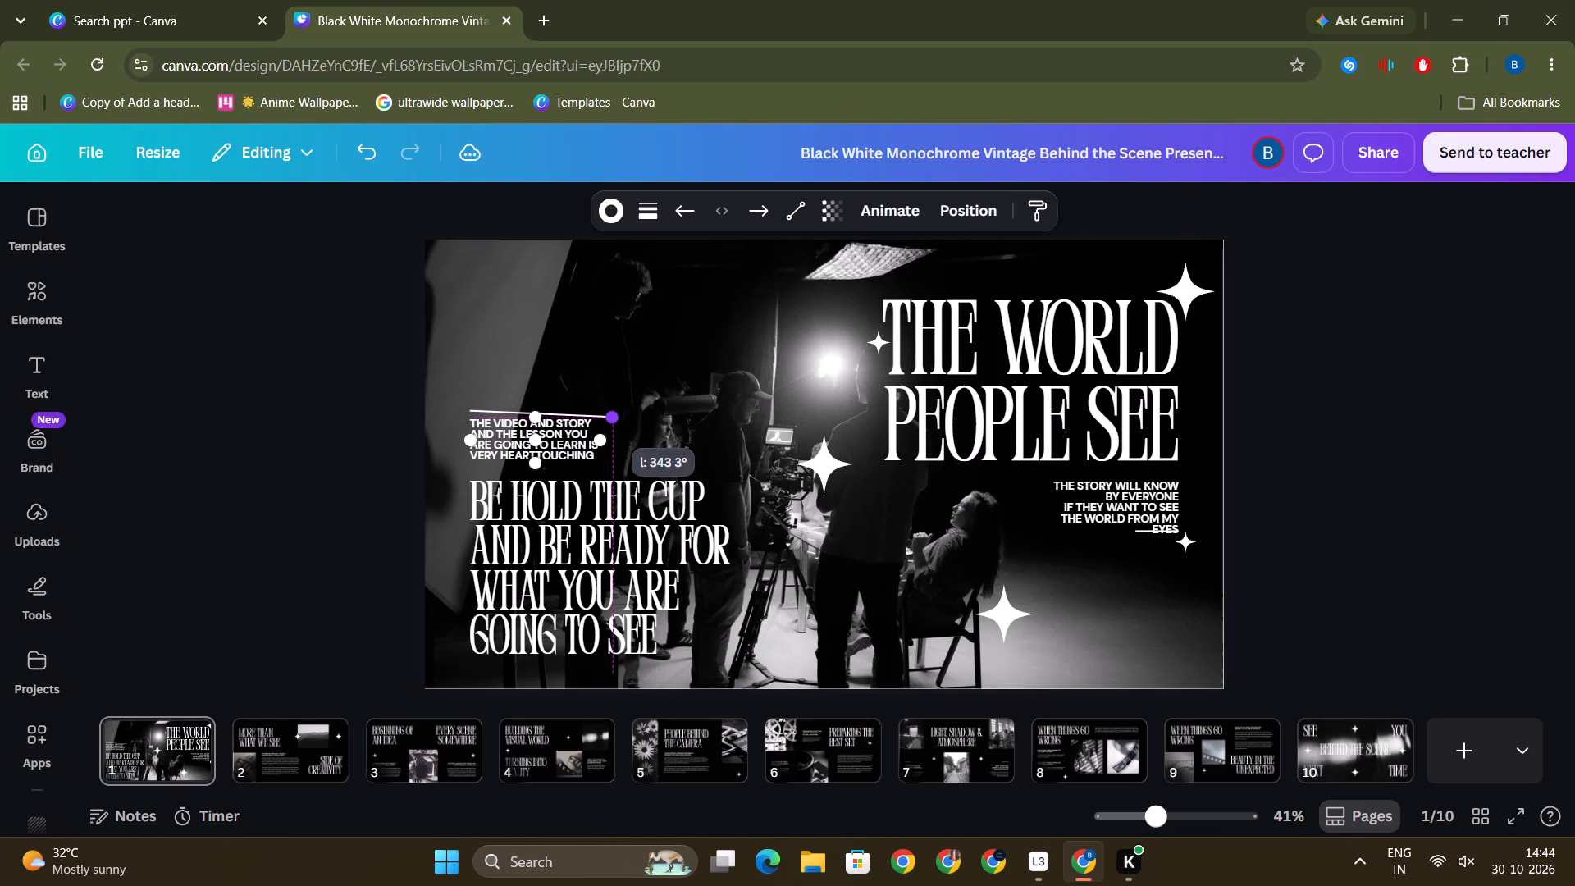
drag(600, 412, 670, 413)
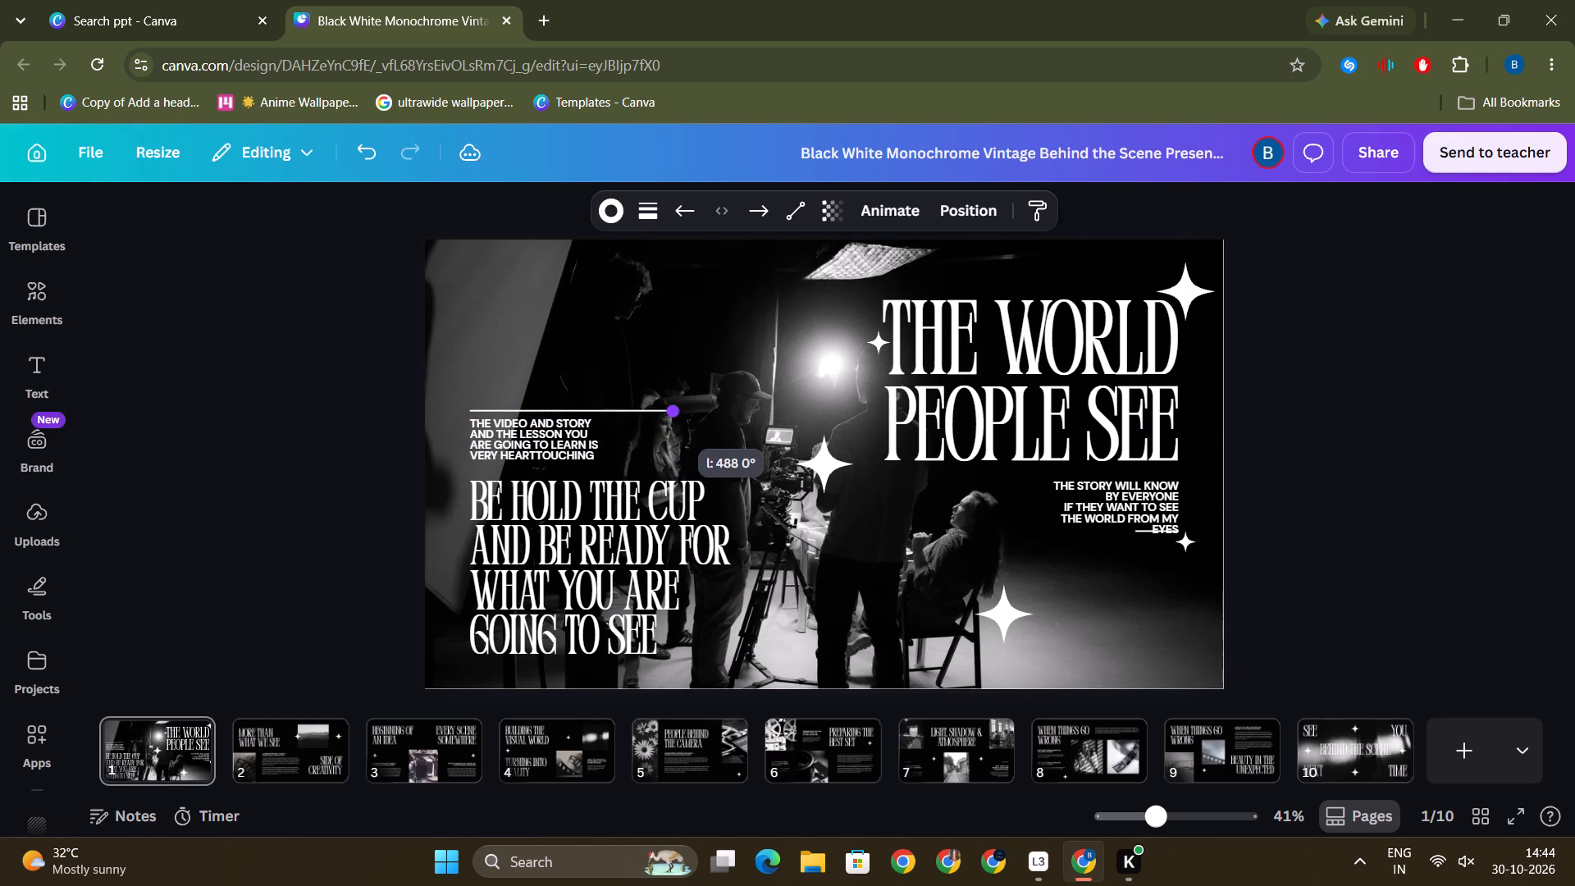
drag(670, 413, 609, 413)
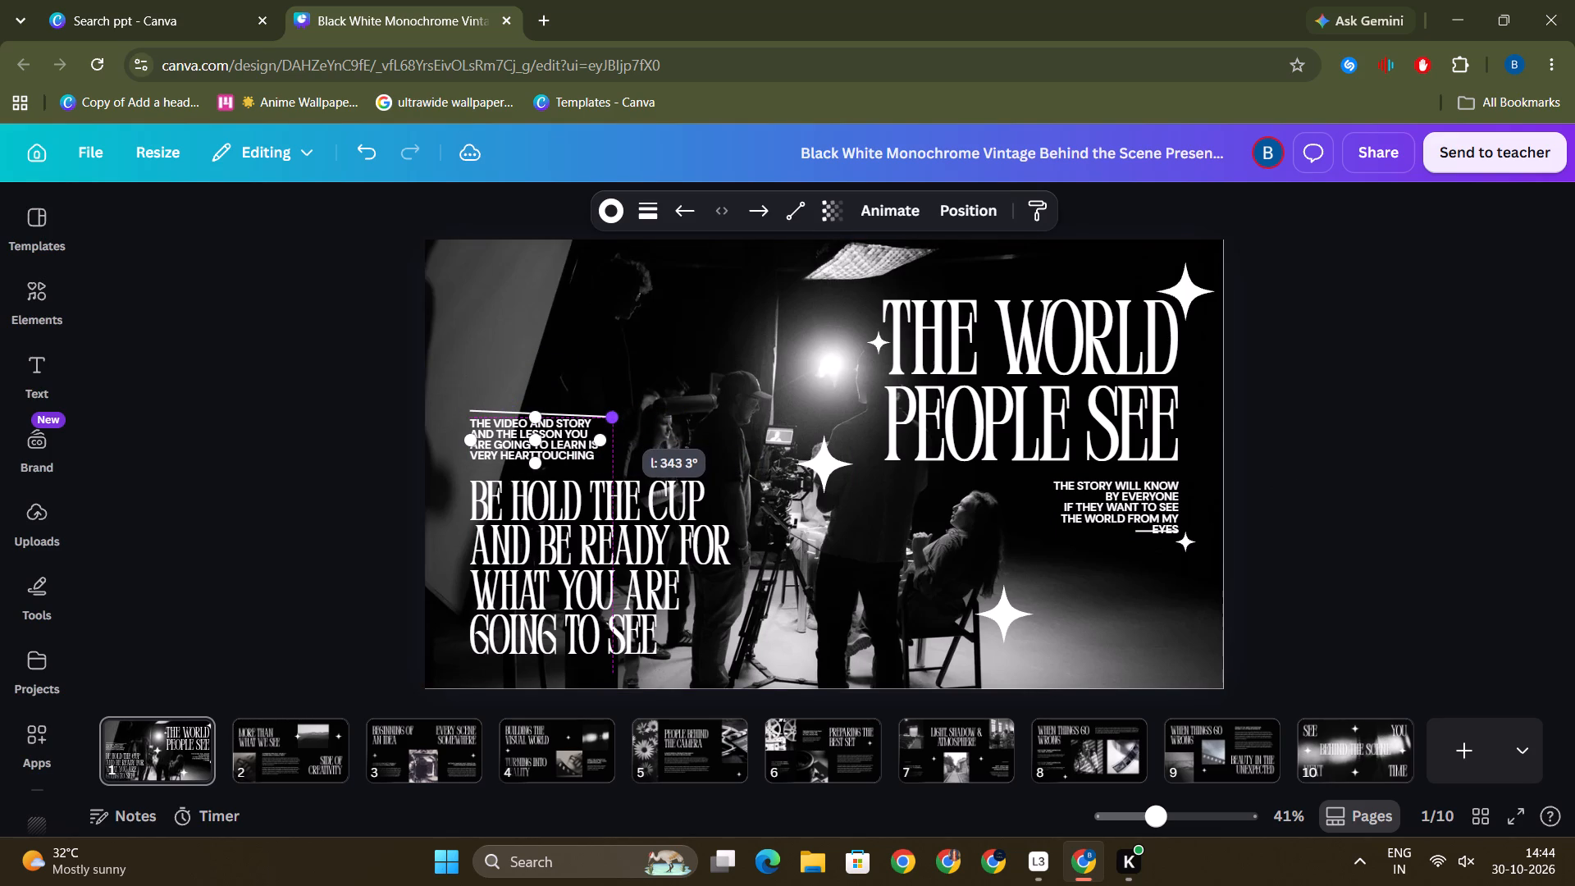
drag(609, 413, 594, 408)
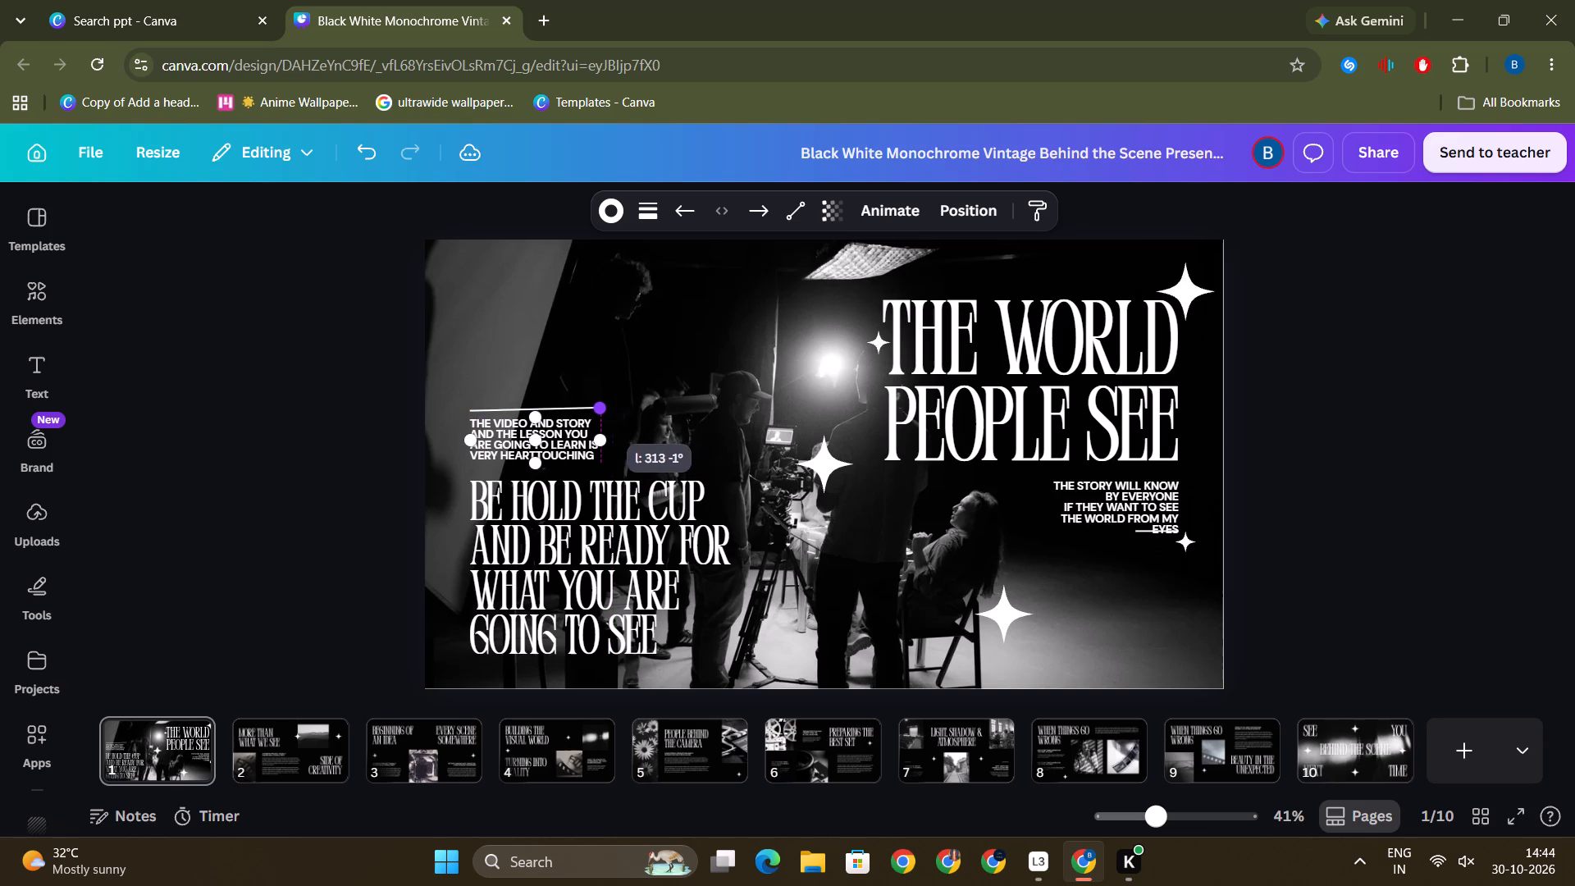
drag(594, 408, 591, 404)
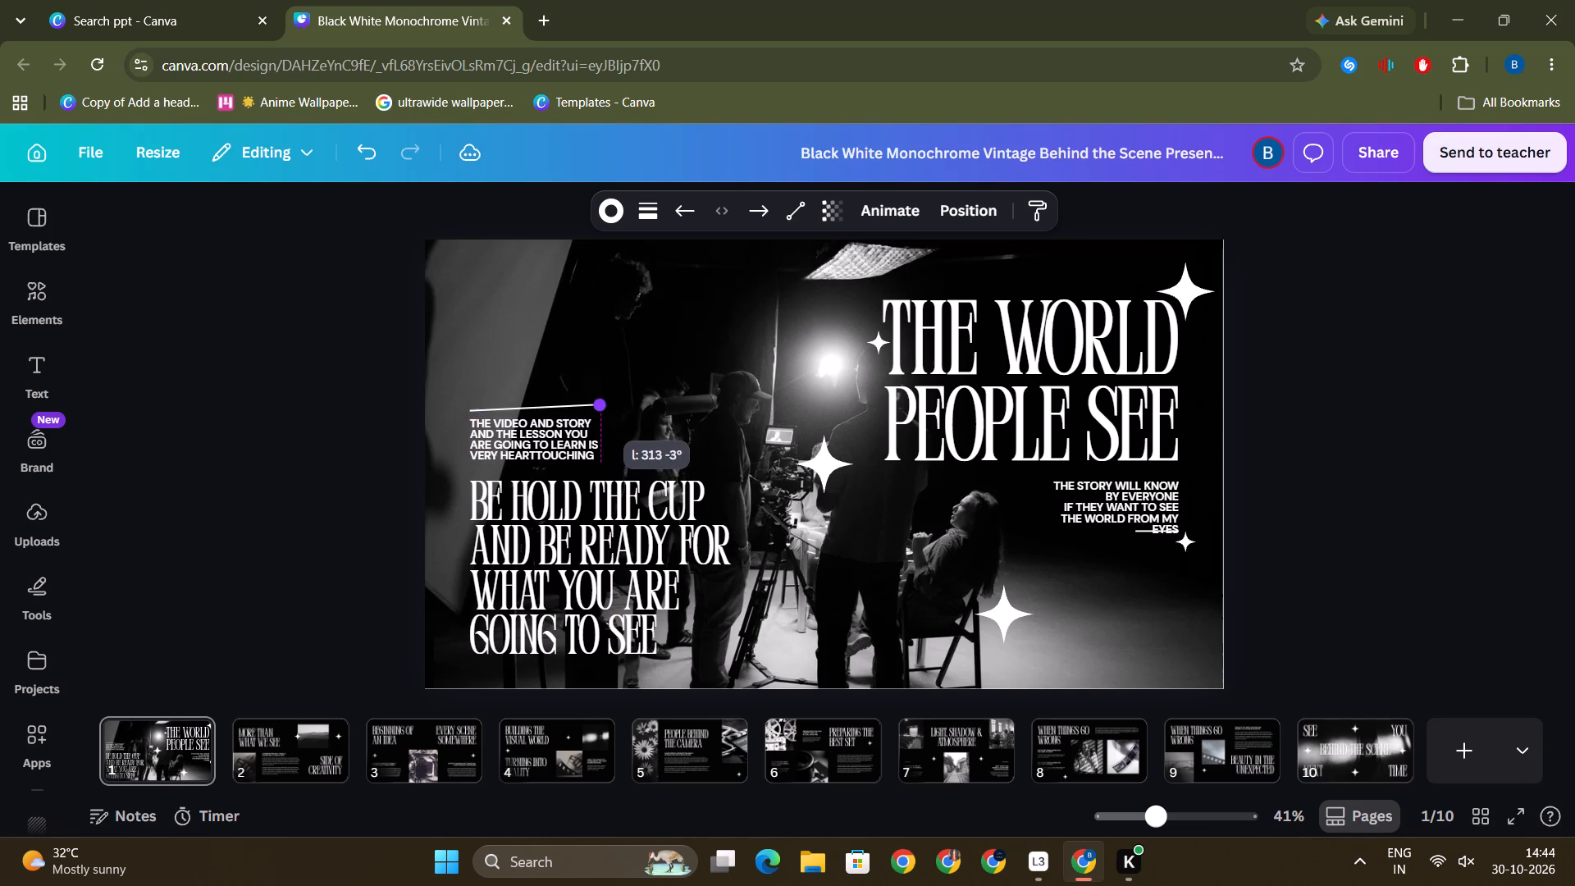
drag(591, 404, 587, 406)
Move the small caption off the thin line to reach the line's end, and reposition the caption just beneath it.
drag(563, 438, 536, 302)
click(567, 405)
click(596, 411)
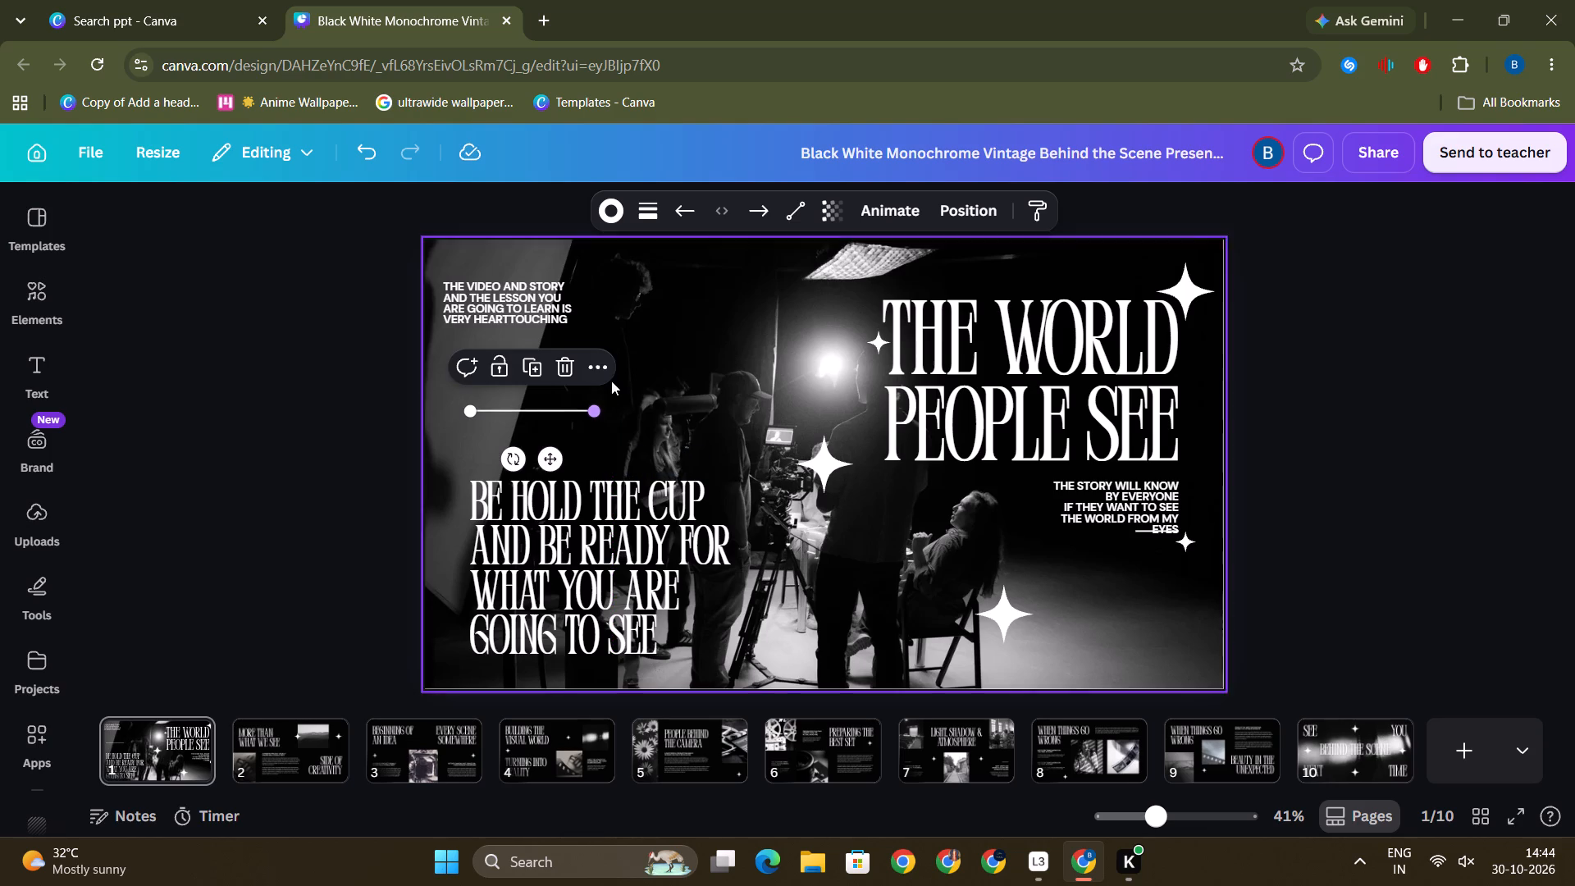
drag(541, 305, 571, 441)
click(1459, 383)
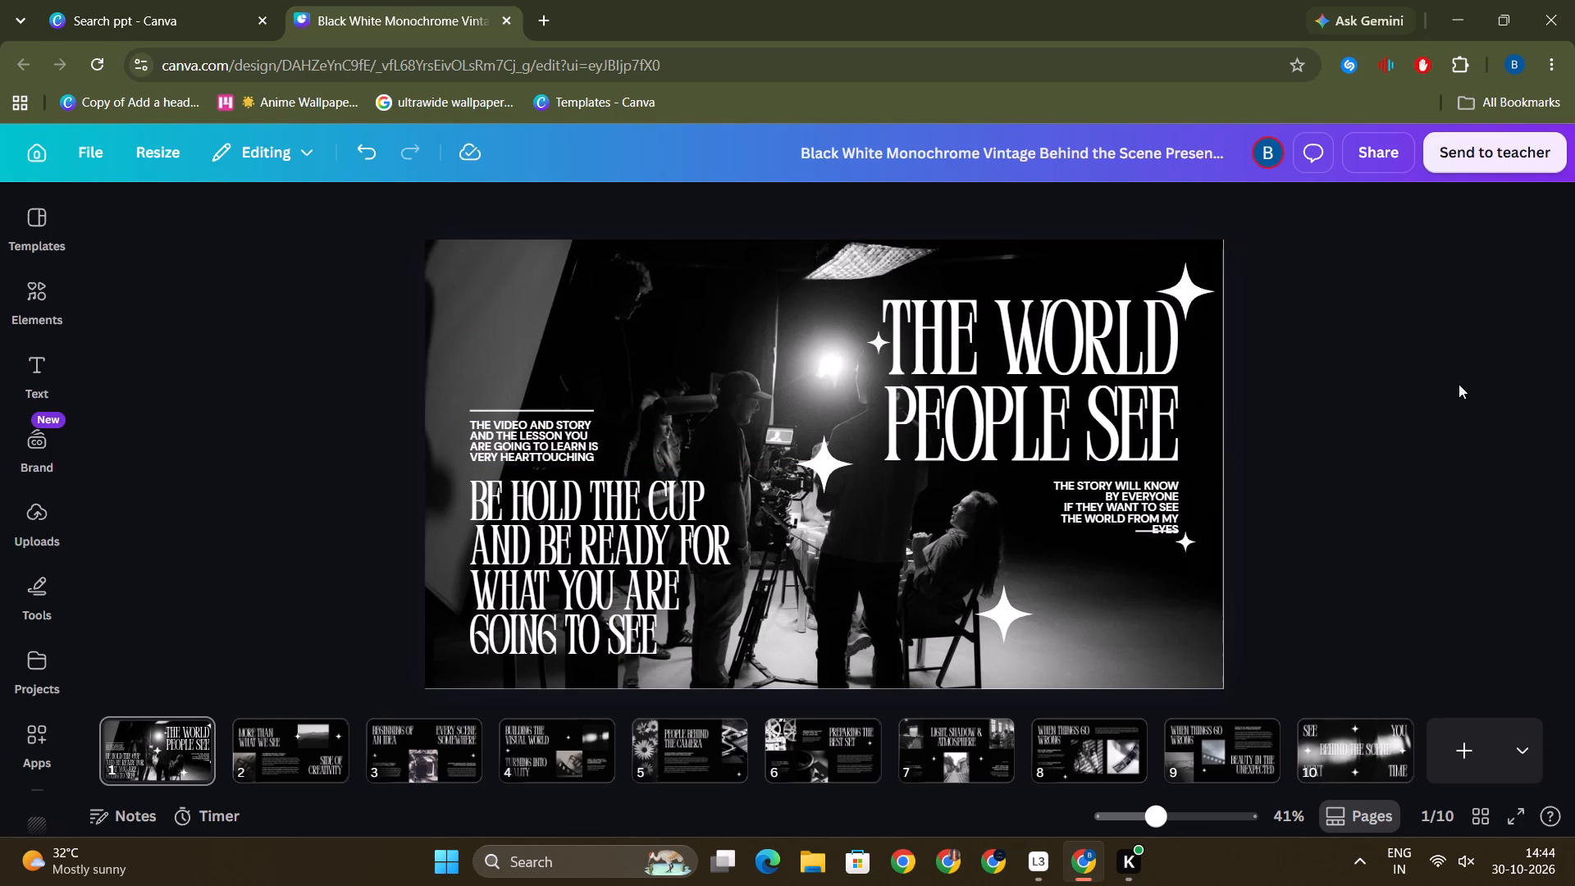
Move the "BE HOLD THE CUP" headline slightly down to widen the gap below the small caption.
click(590, 515)
drag(596, 535, 592, 546)
click(1309, 407)
Search the elements for "STAR" and add the four-pointed star shape to the slide.
click(50, 313)
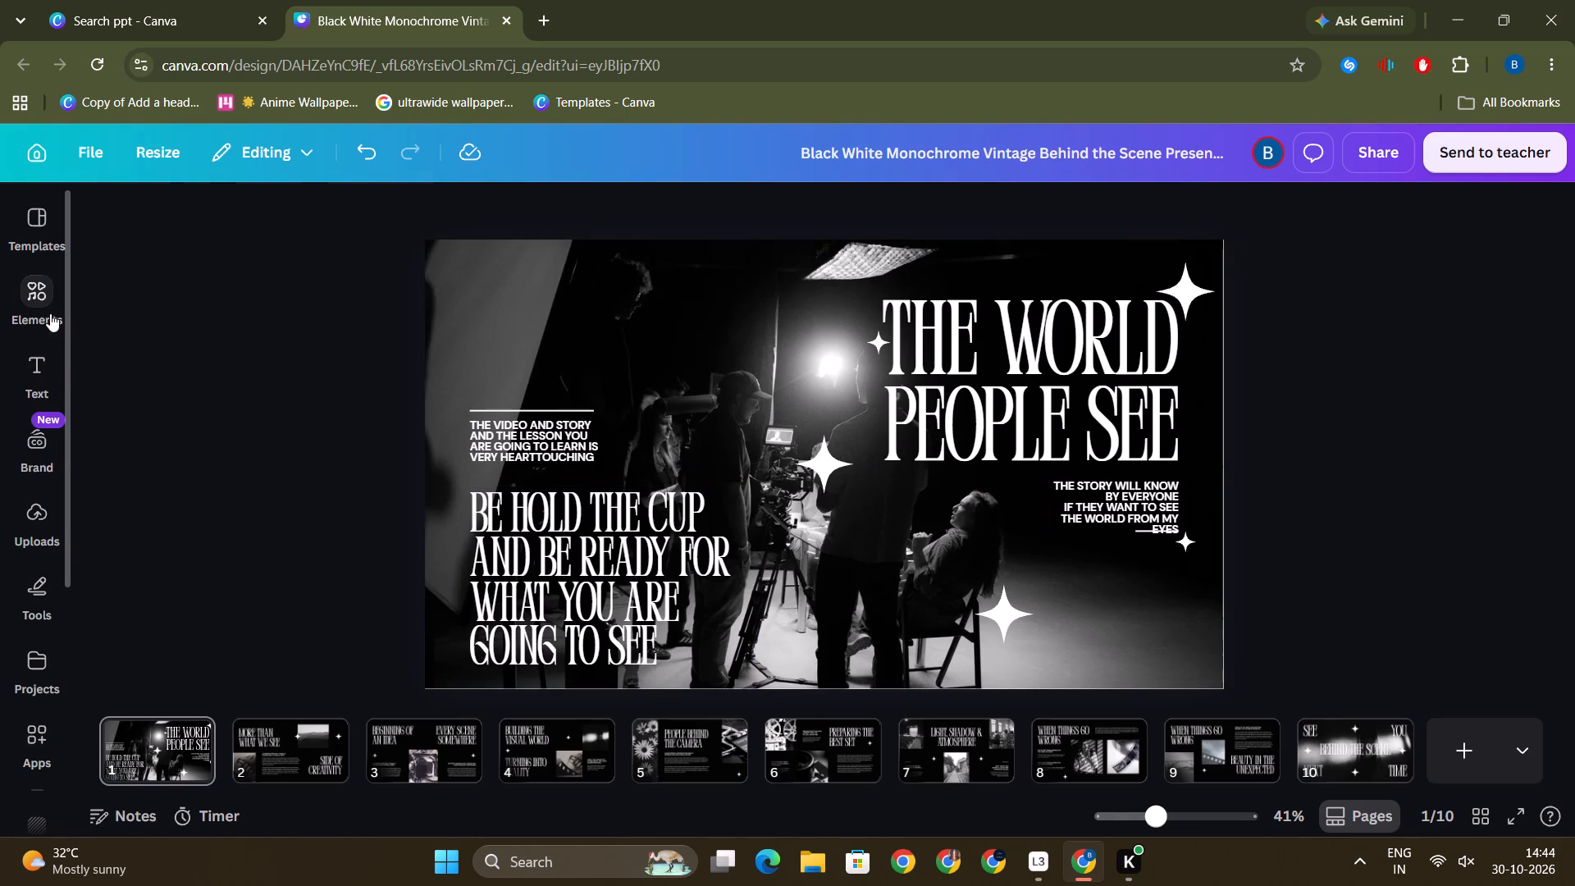
click(284, 221)
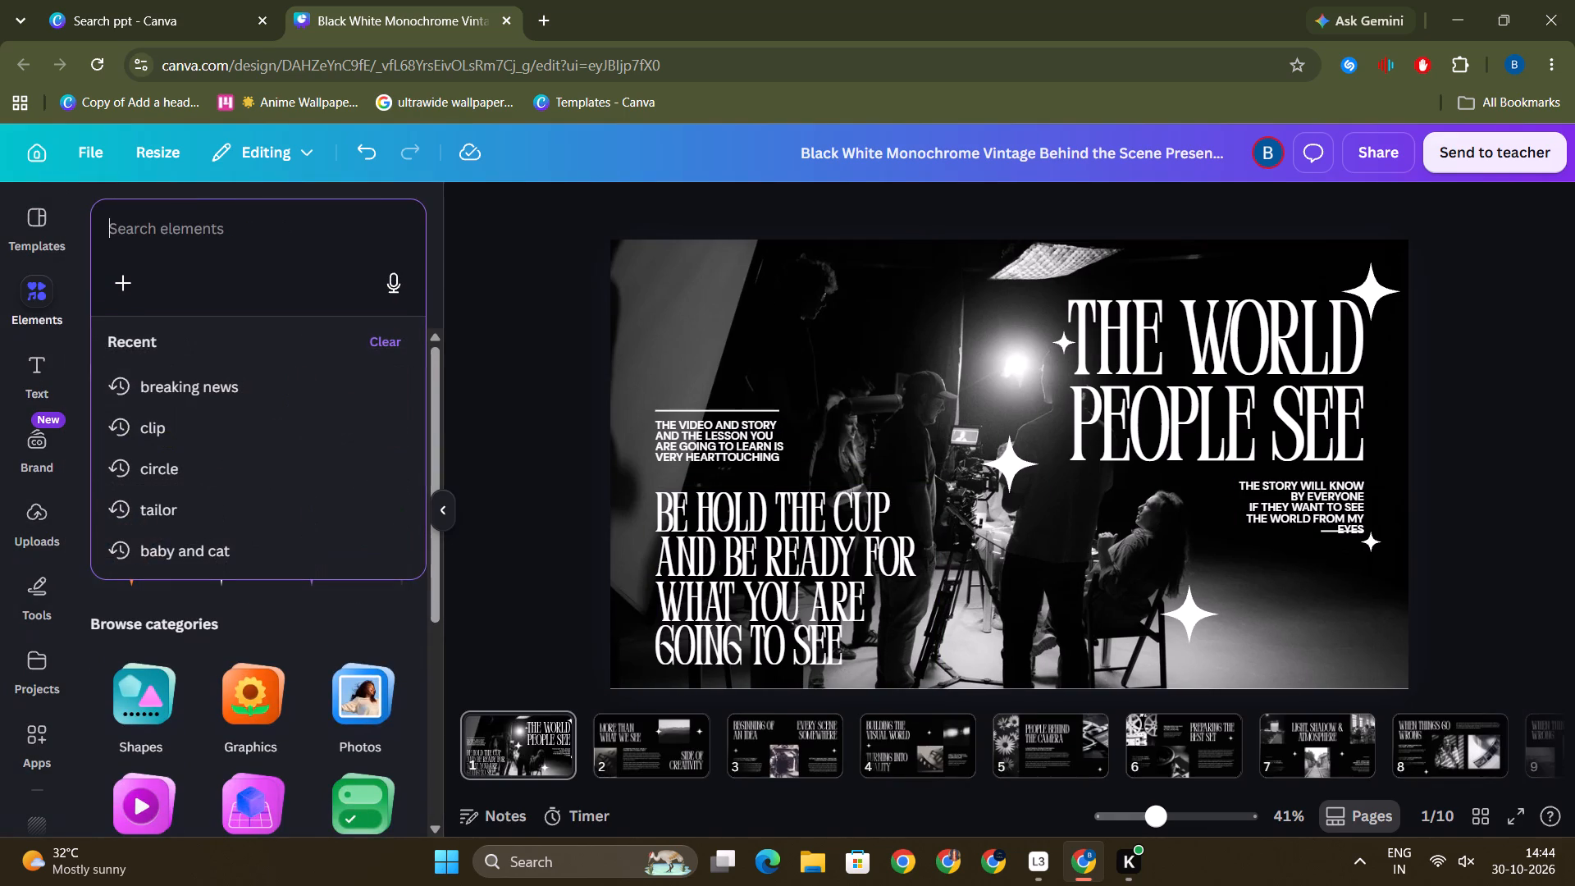
text(SST)
key(BackSpace)
key(BackSpace)
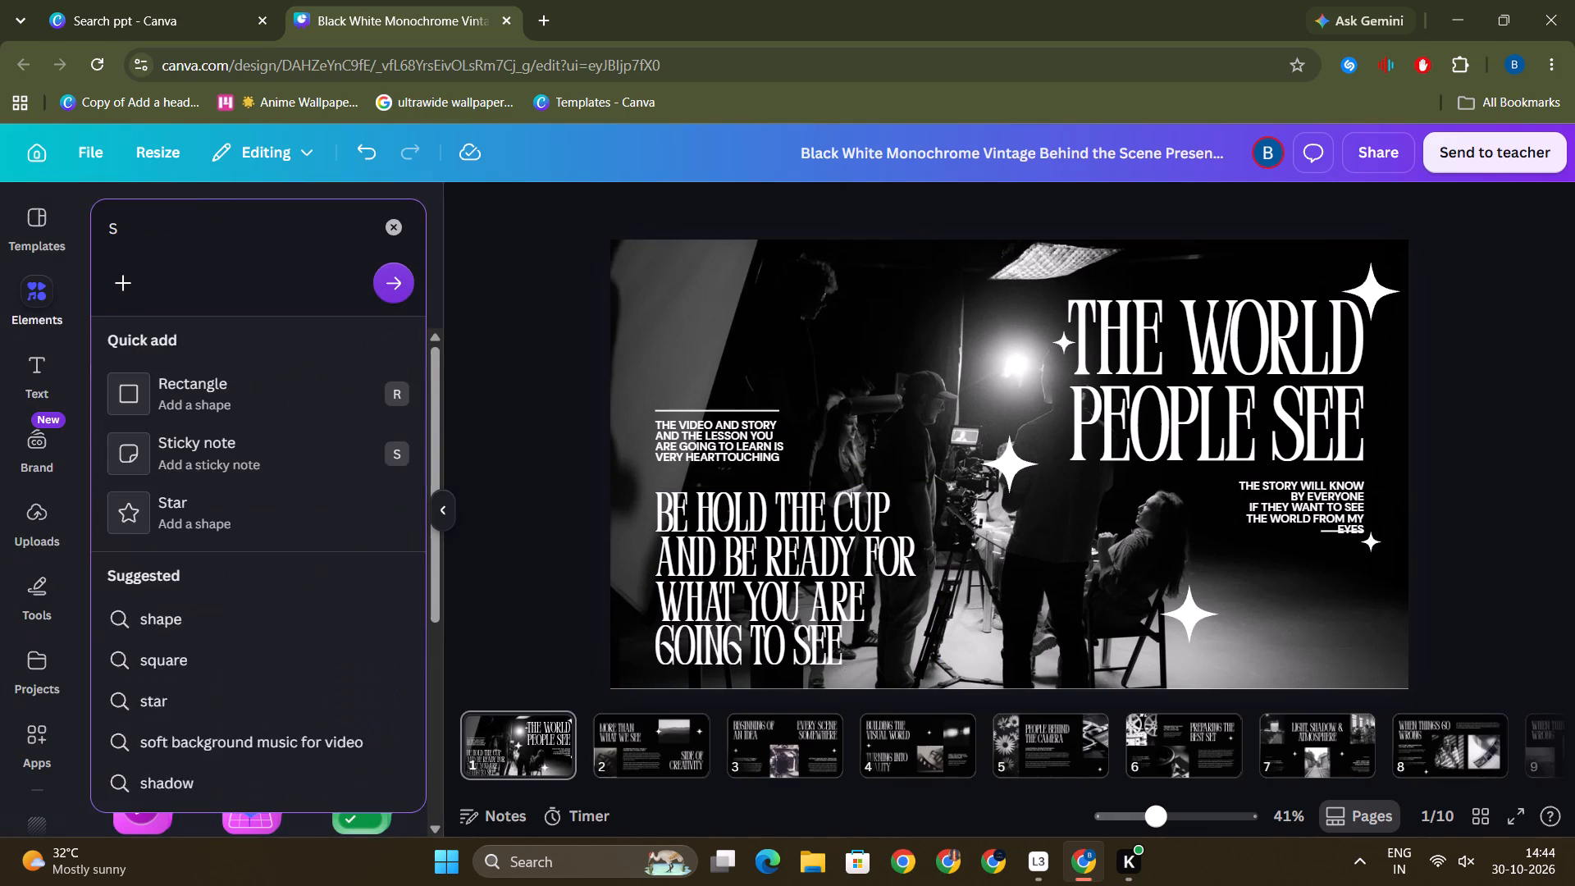
text(TAR)
key(Return)
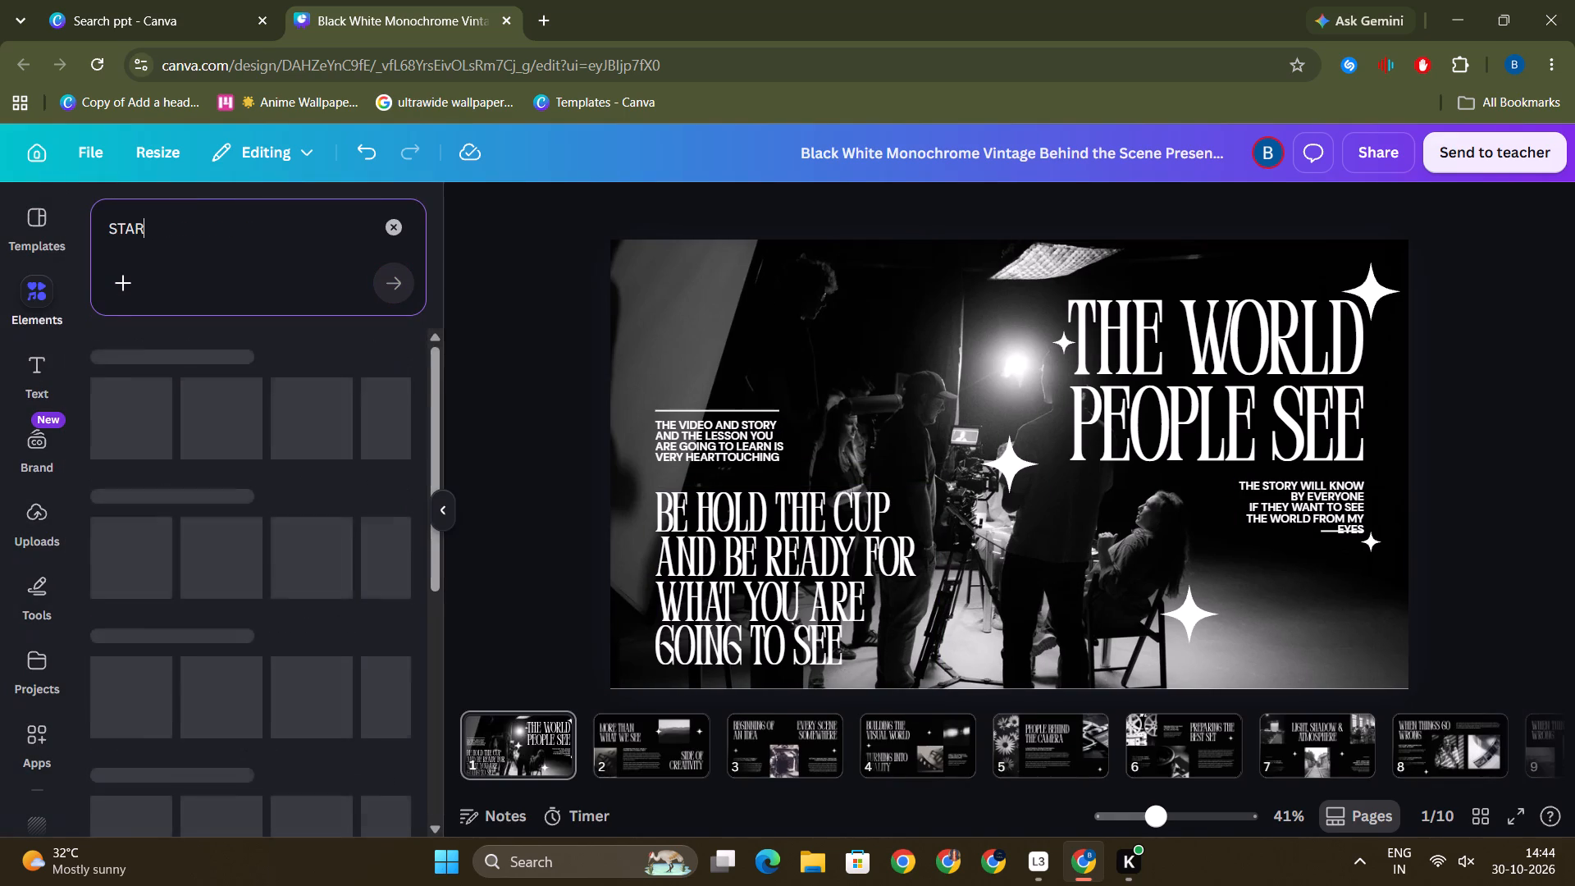
click(175, 463)
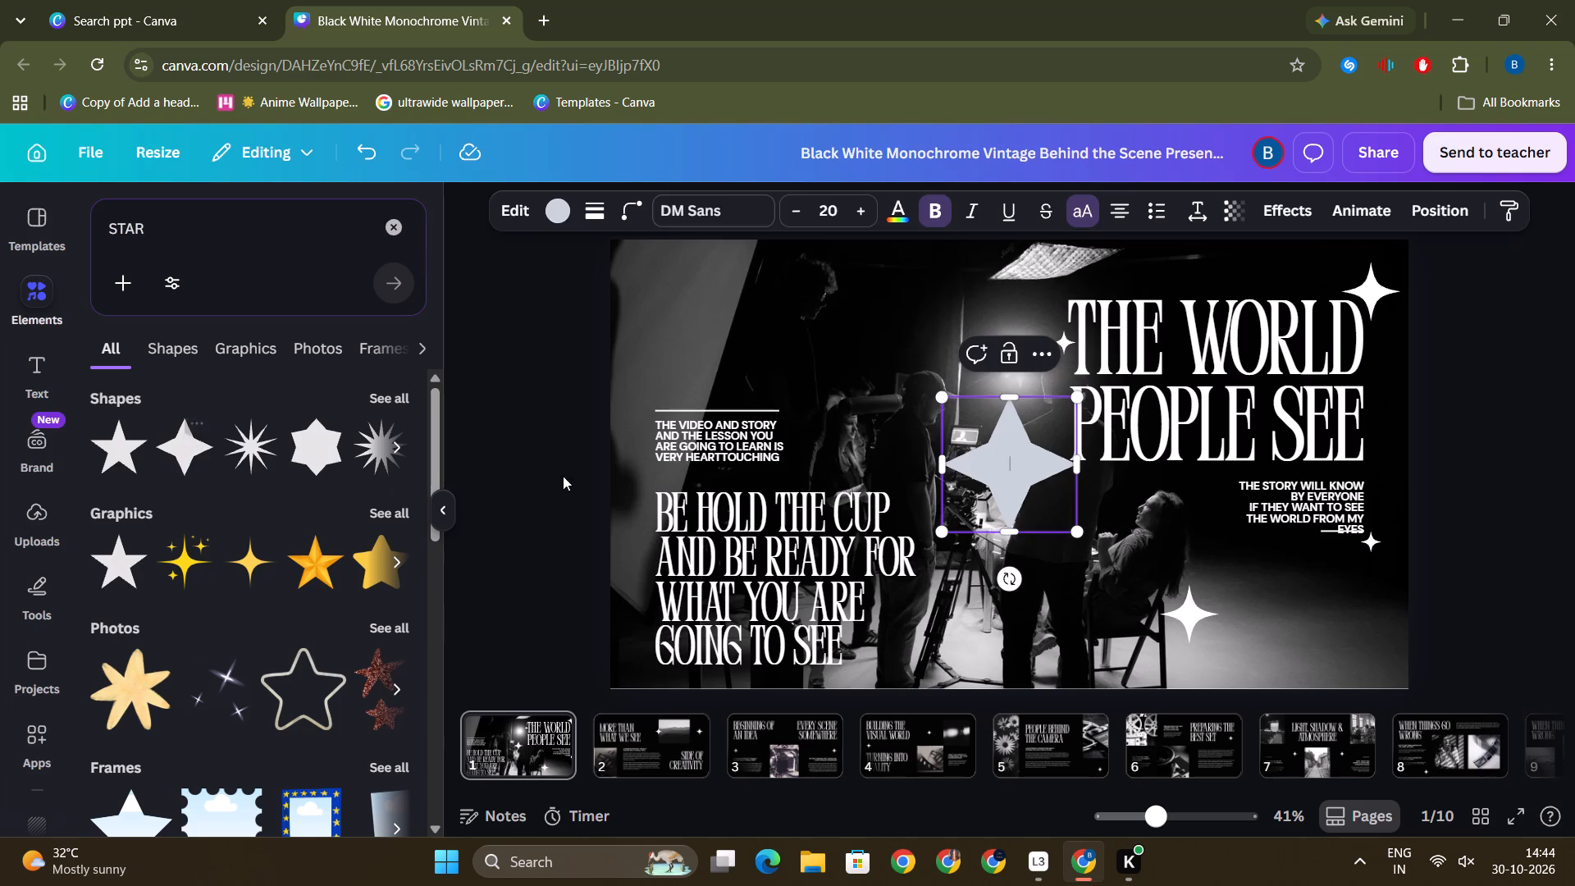
Change the new four-pointed star's fill colour to white.
click(552, 202)
click(104, 436)
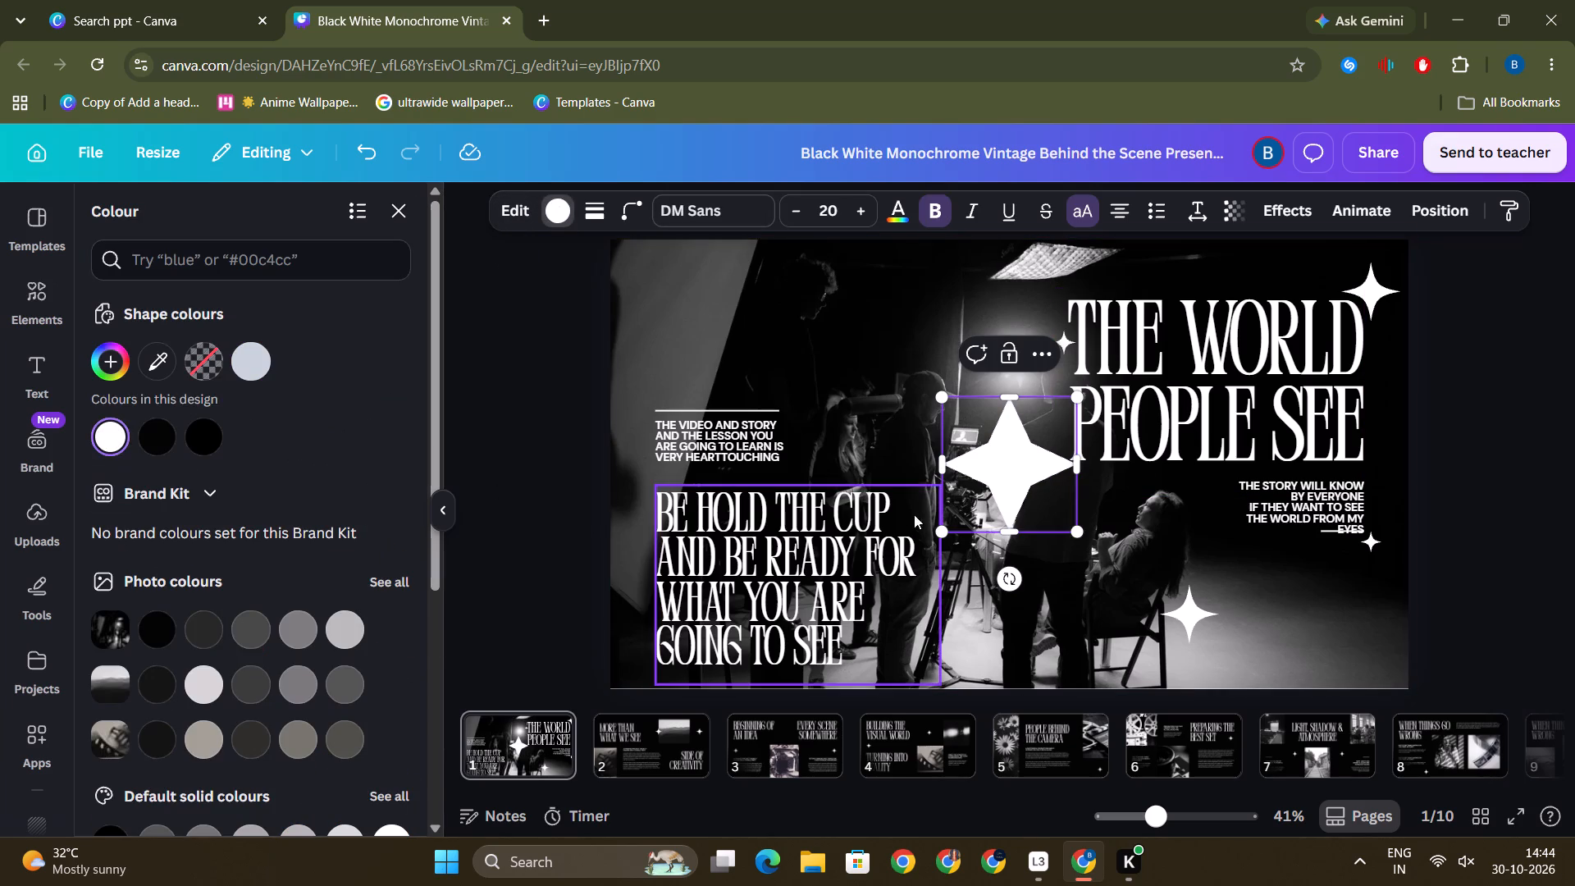
Shrink the new white star to about two-thirds of its size.
drag(1013, 464, 942, 506)
click(1532, 416)
click(1009, 496)
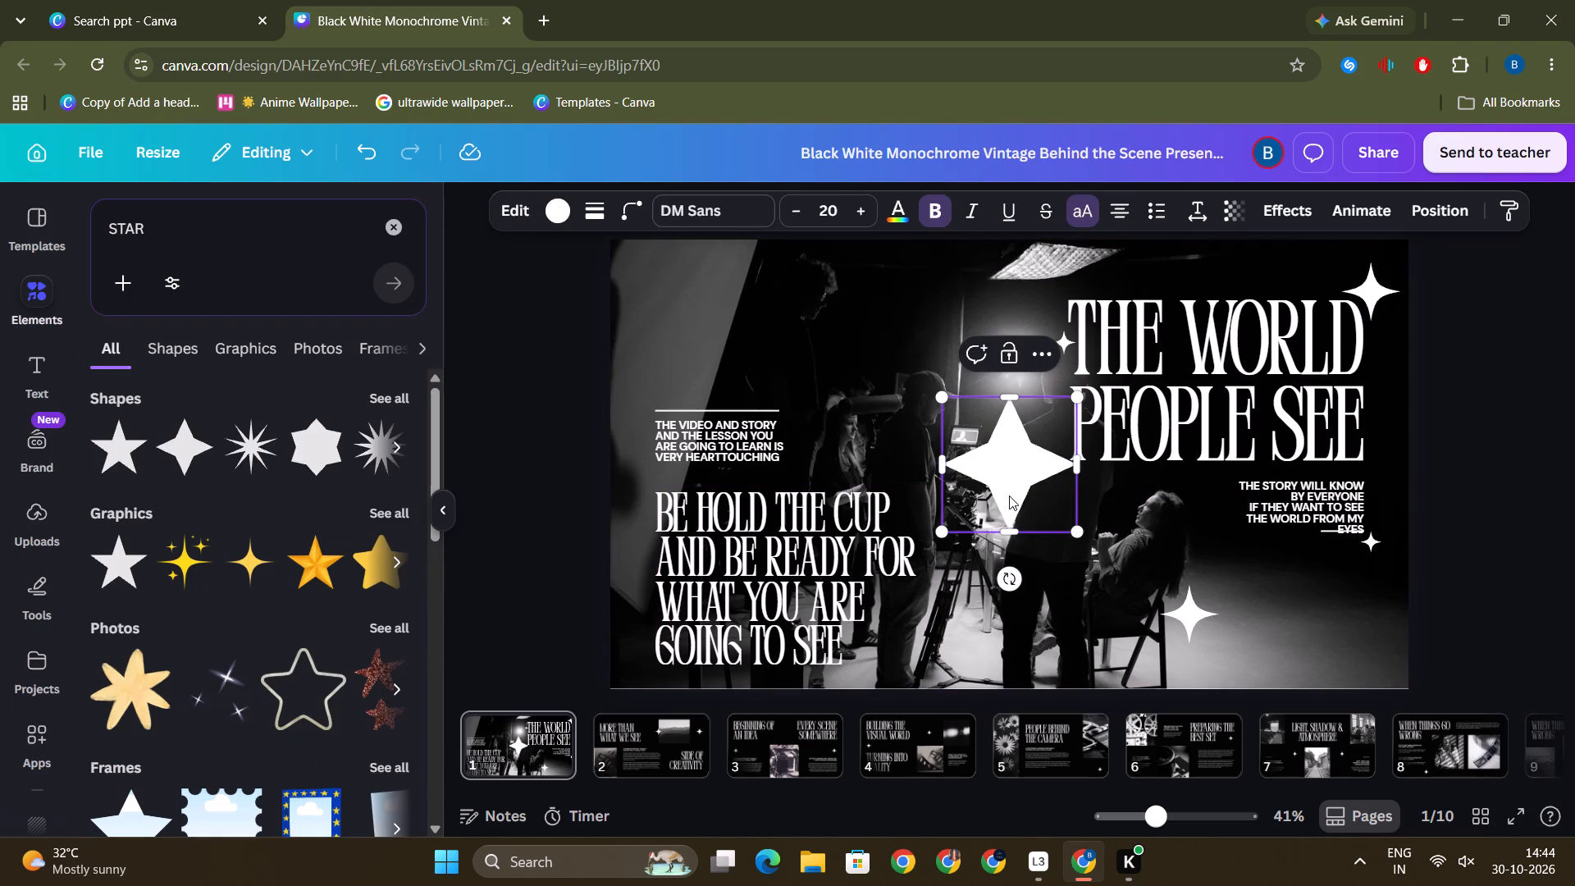
drag(938, 400, 990, 431)
Move the new star onto the lower-left corner of the "BE HOLD THE CUP" headline and shrink it further.
drag(1041, 507, 832, 583)
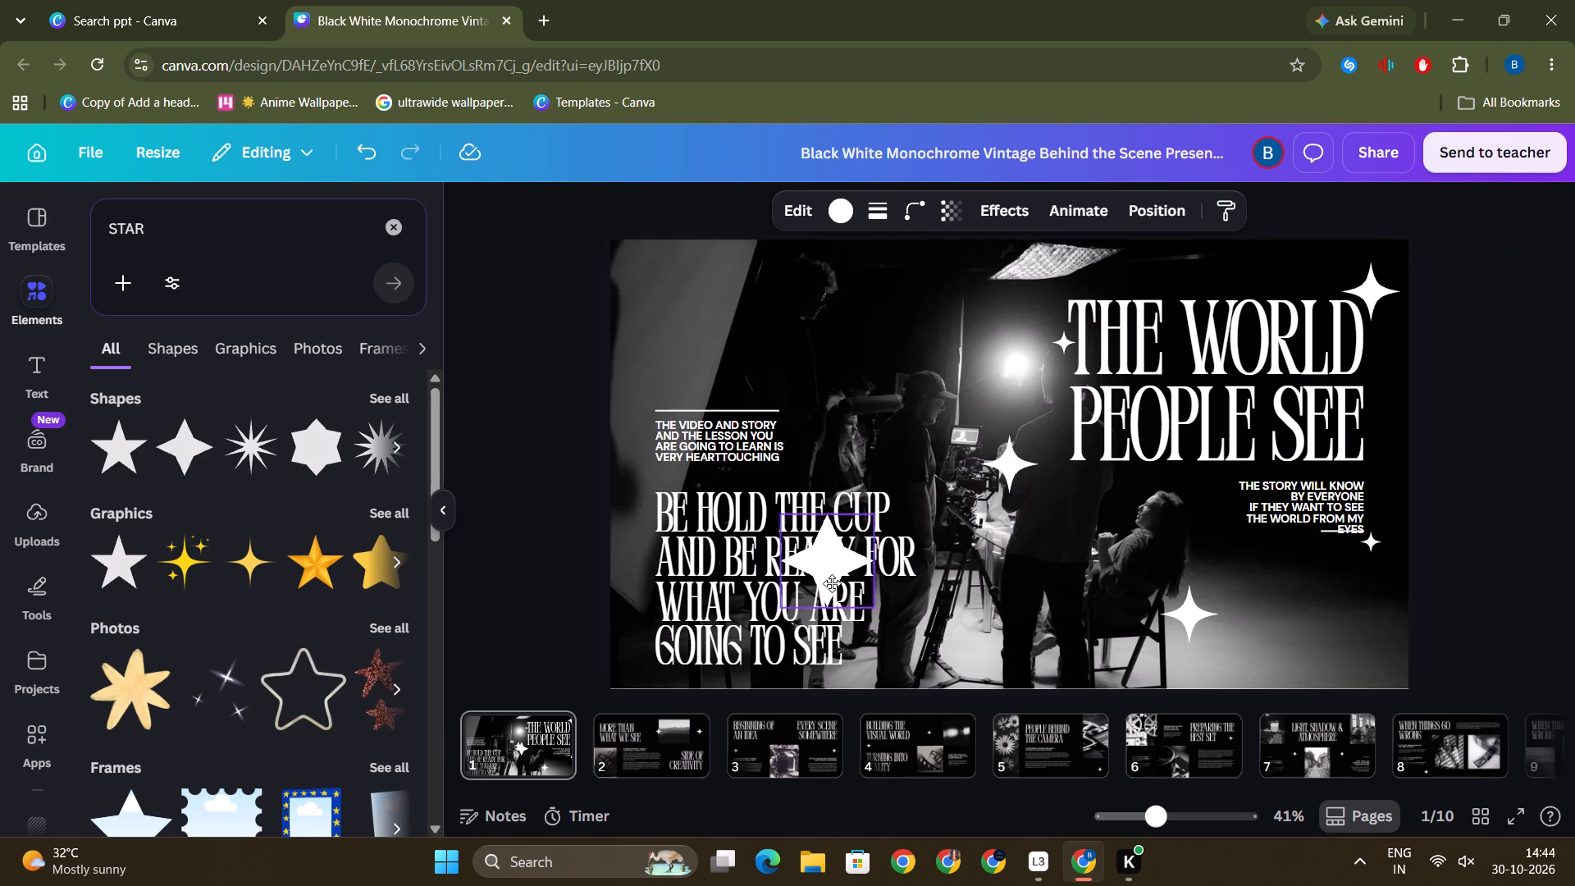
drag(832, 583, 678, 643)
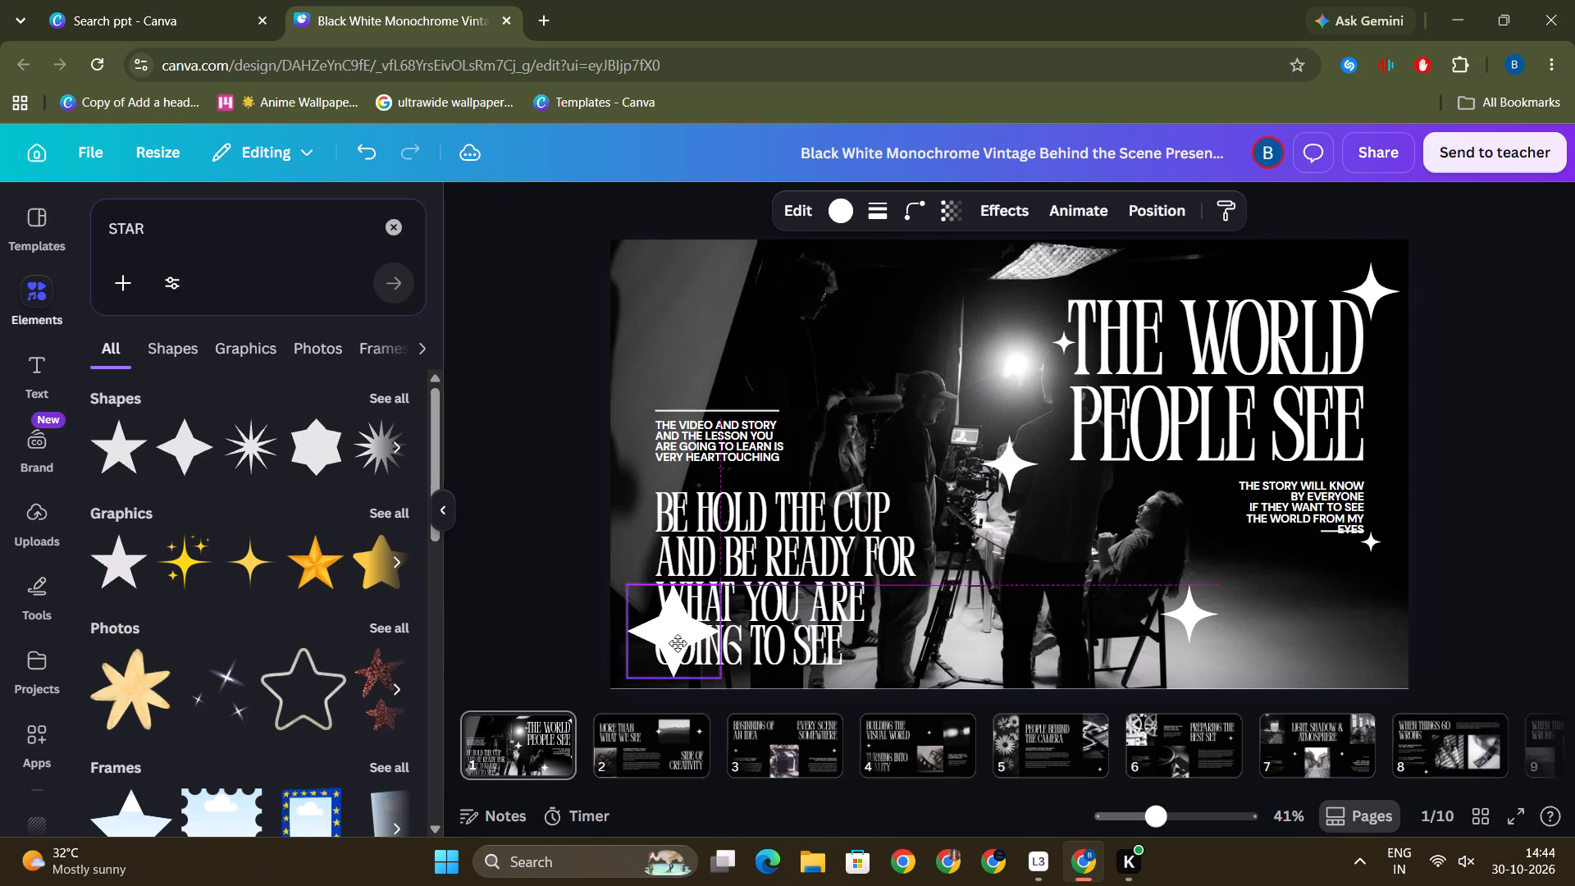
drag(678, 643, 679, 646)
drag(623, 579, 658, 609)
drag(675, 643, 673, 643)
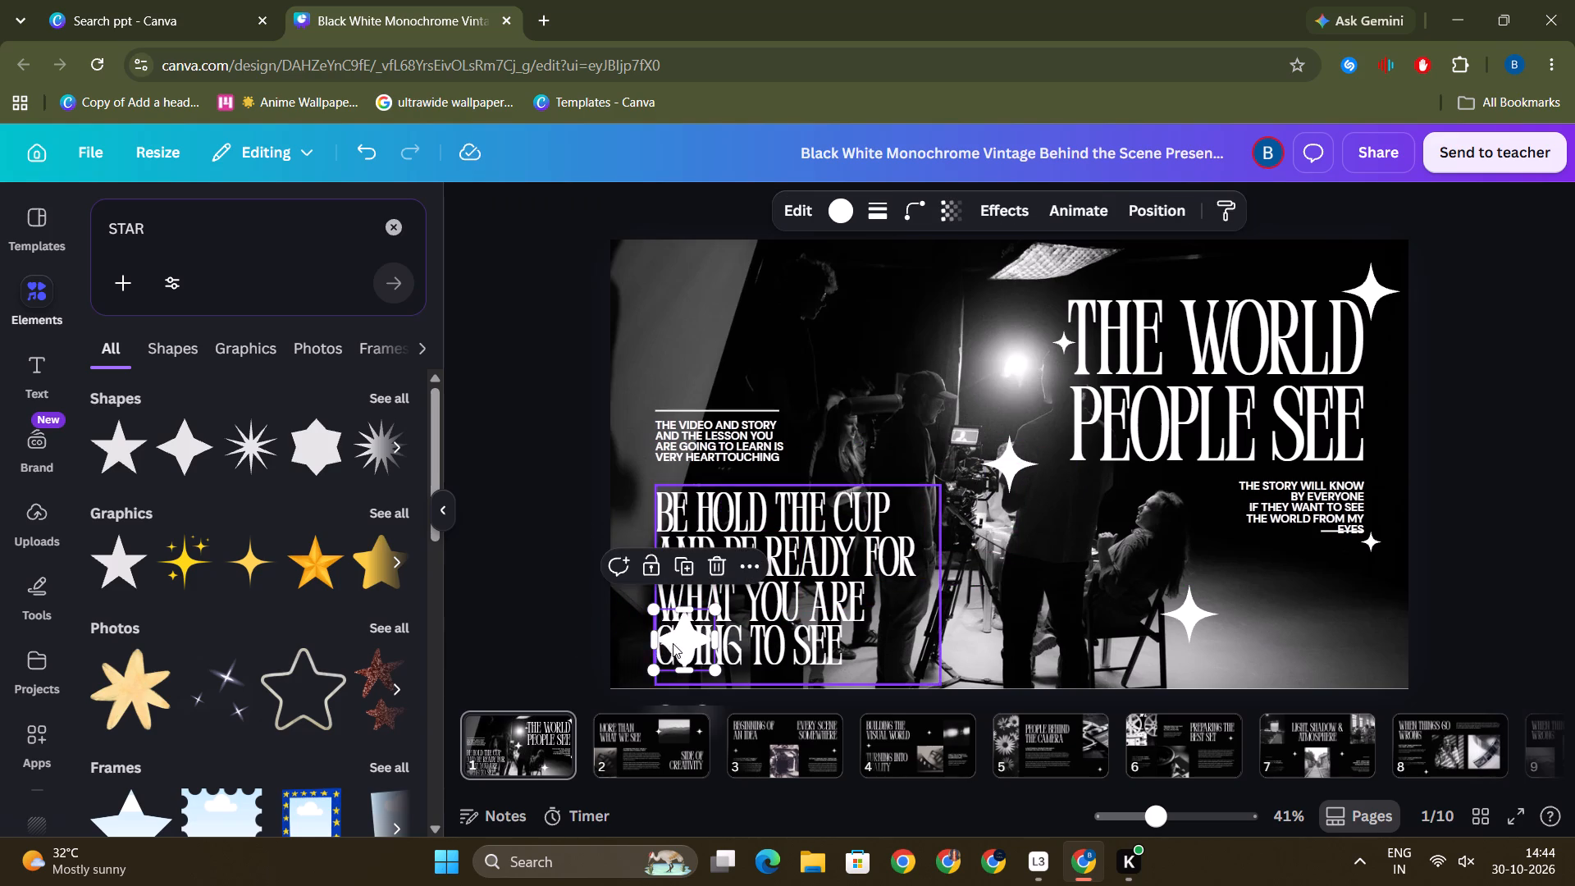
drag(673, 643, 655, 651)
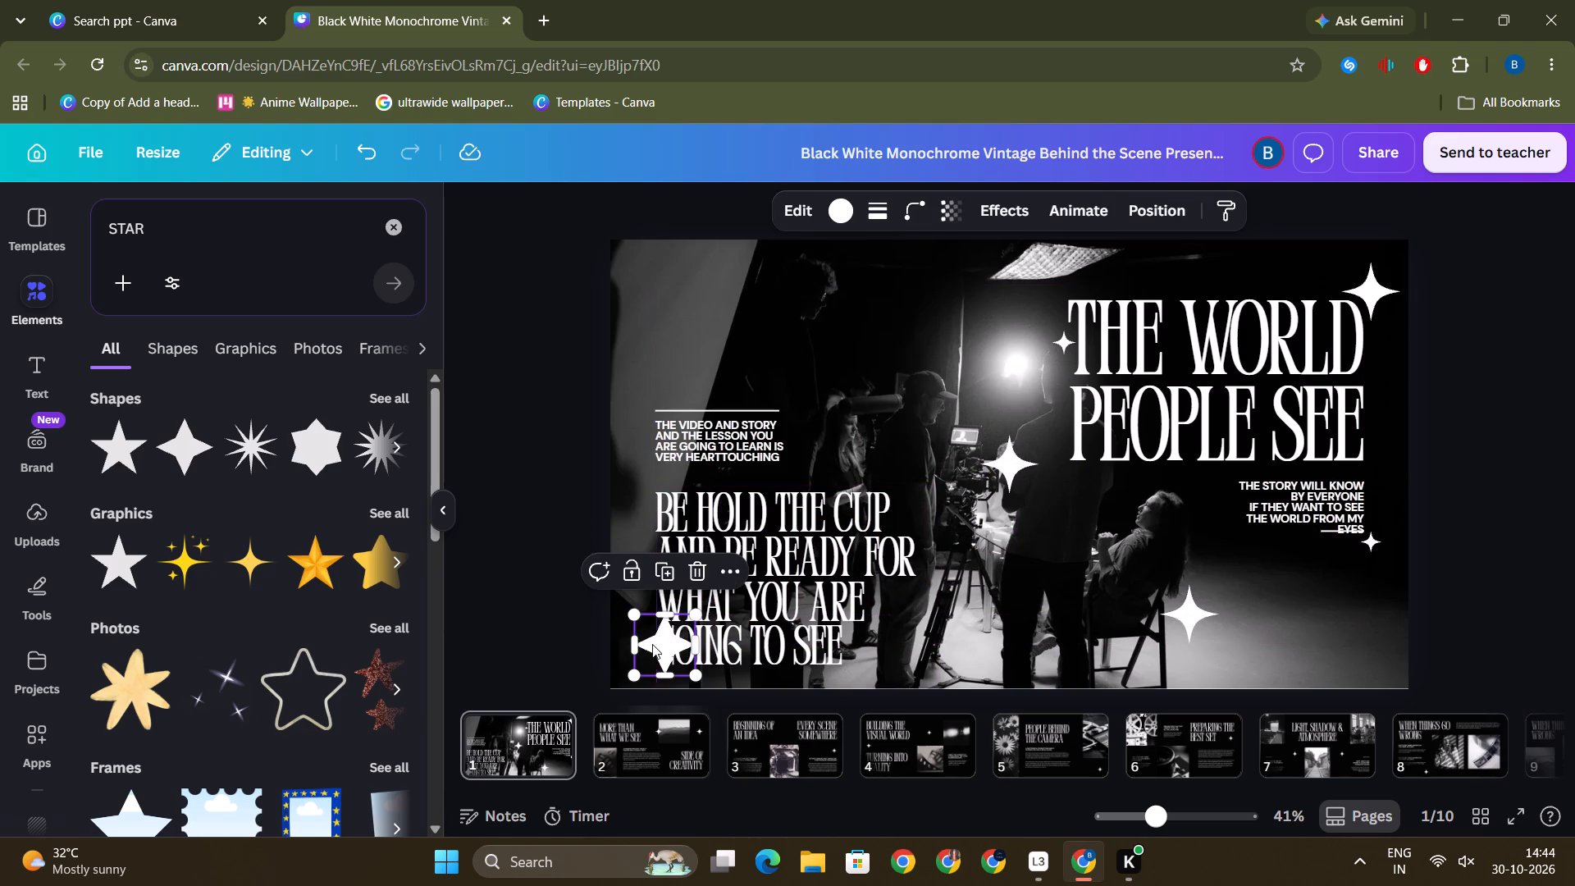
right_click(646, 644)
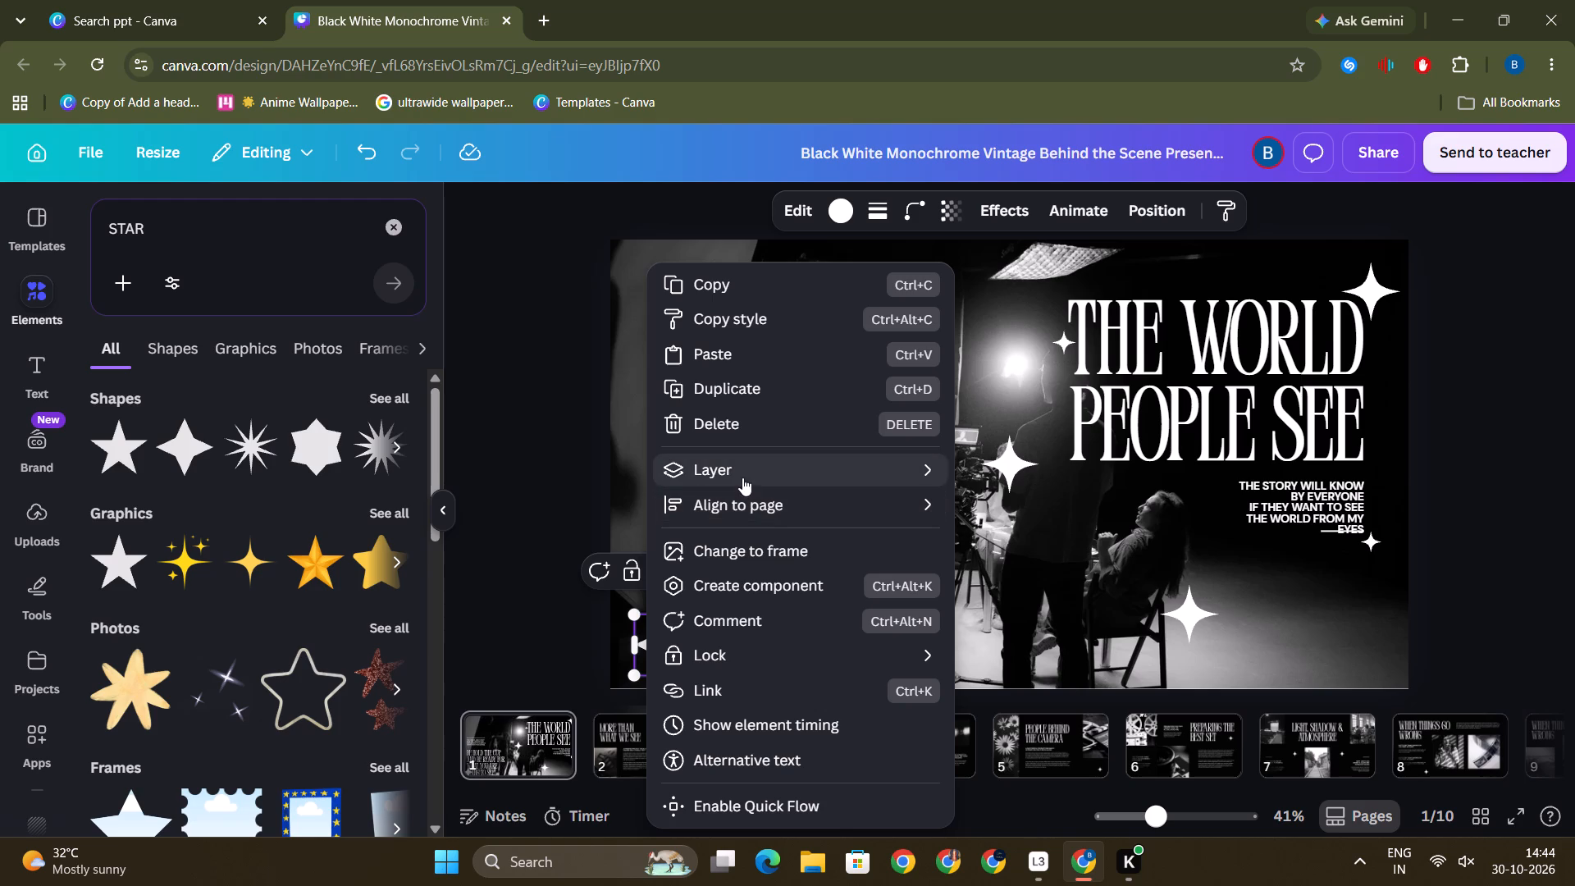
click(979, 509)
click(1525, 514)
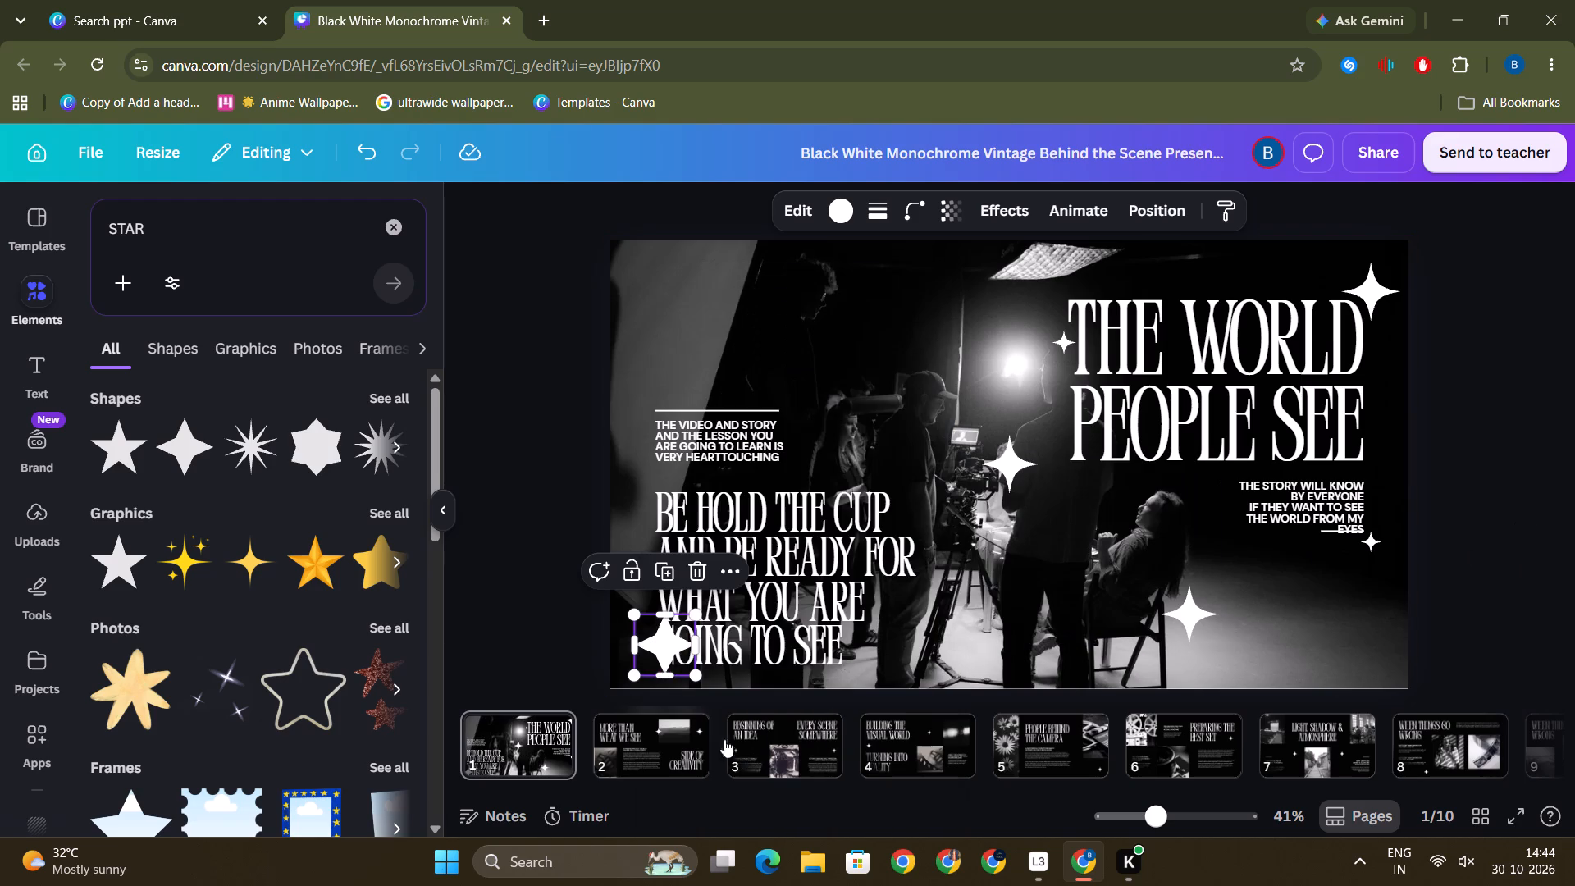
Move the new star to the slide's left edge, level with the gap between the small caption and the headline.
drag(649, 651, 631, 648)
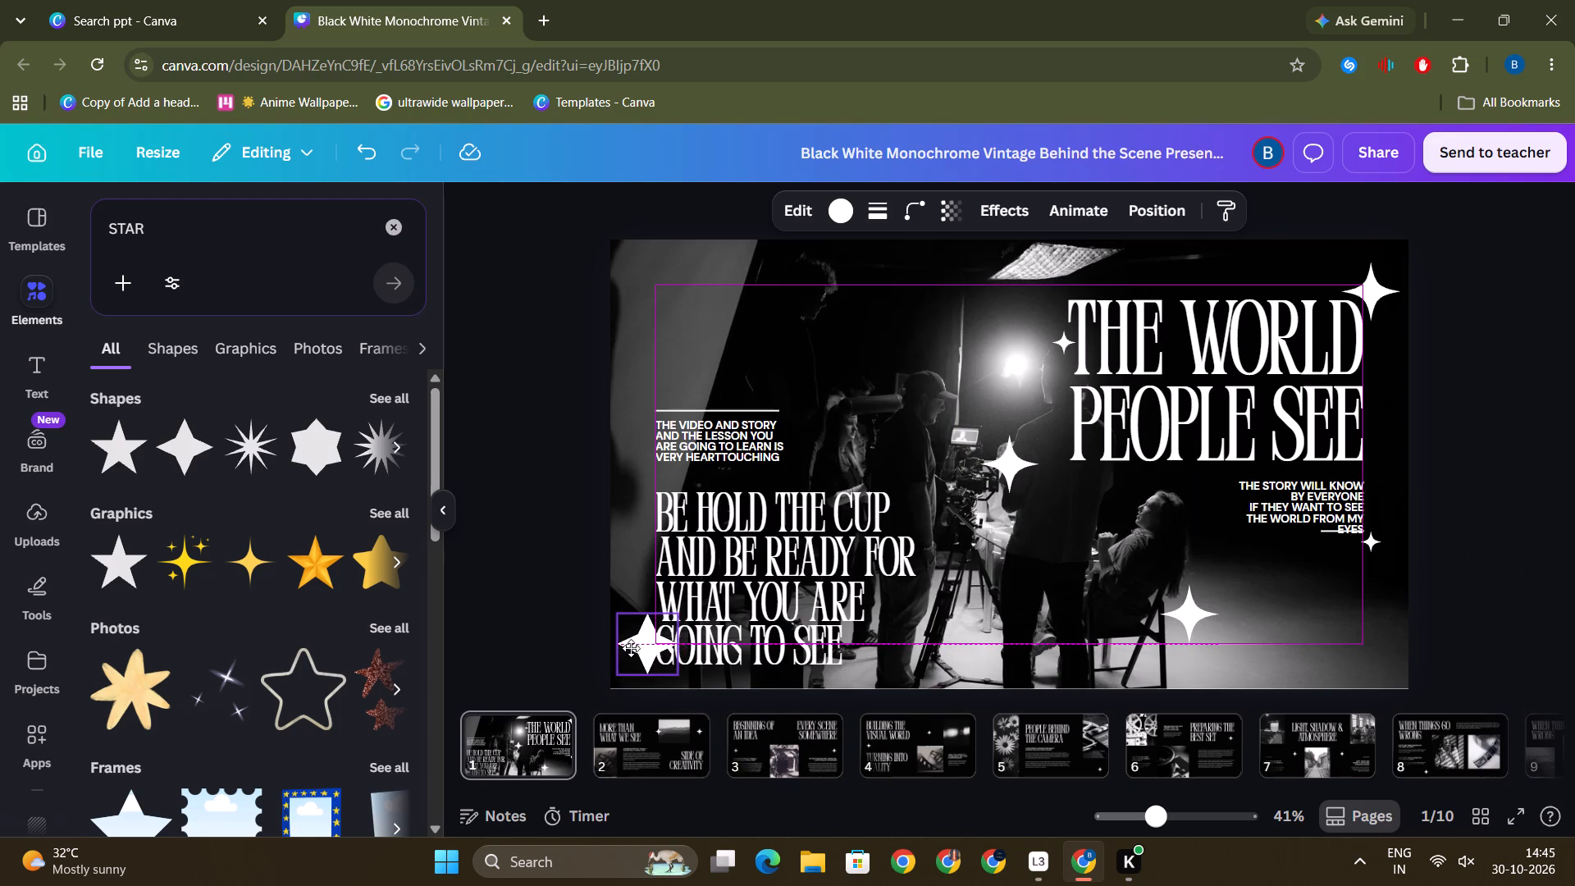
drag(631, 648, 628, 488)
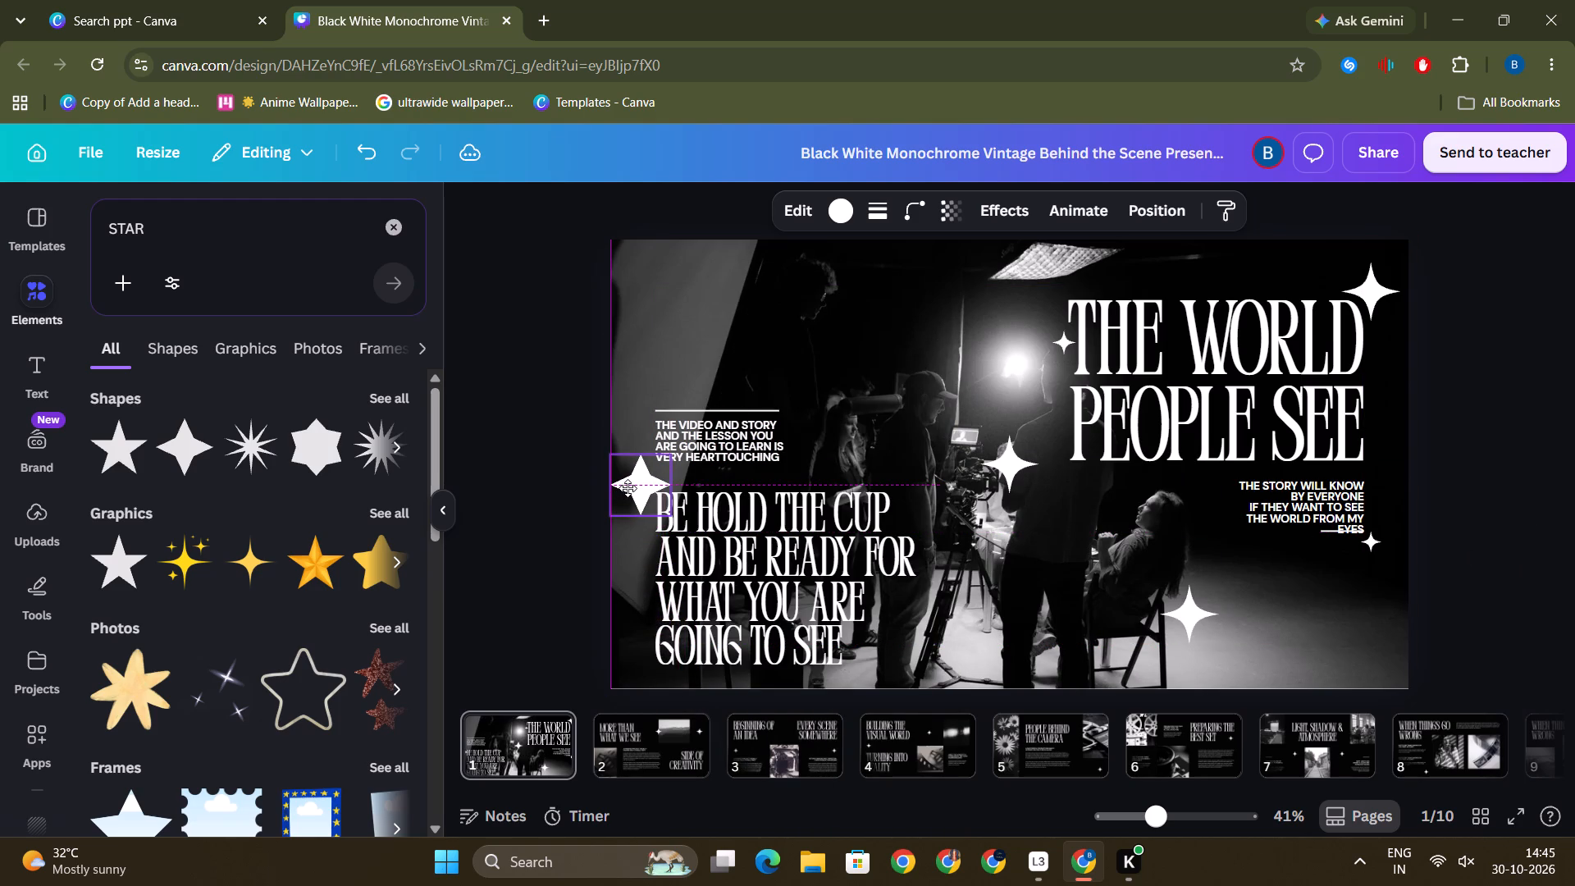
drag(628, 488, 628, 487)
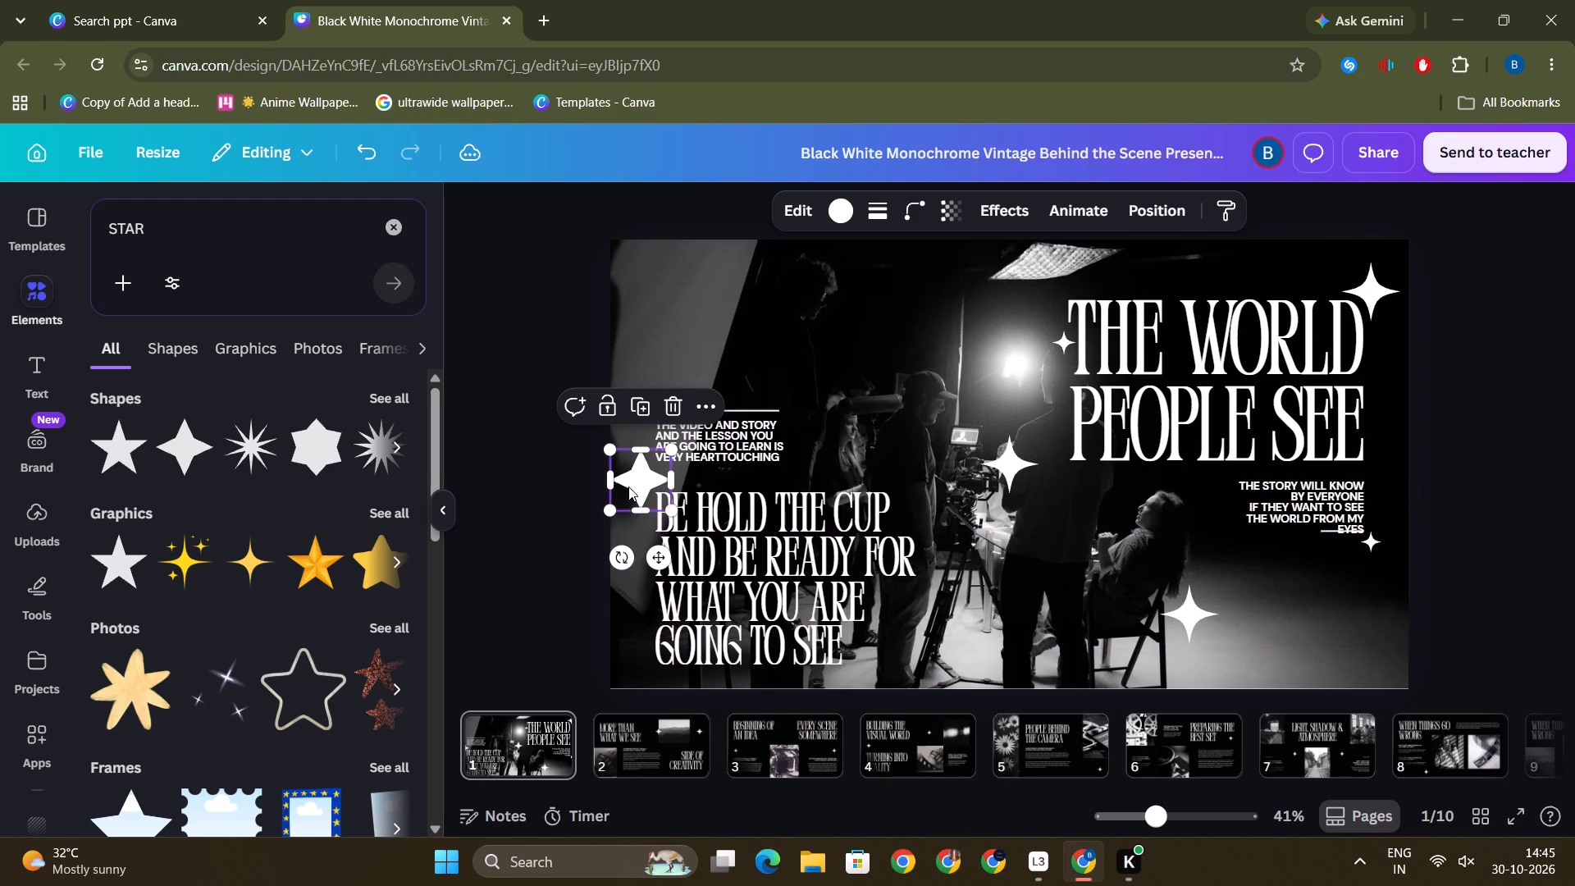
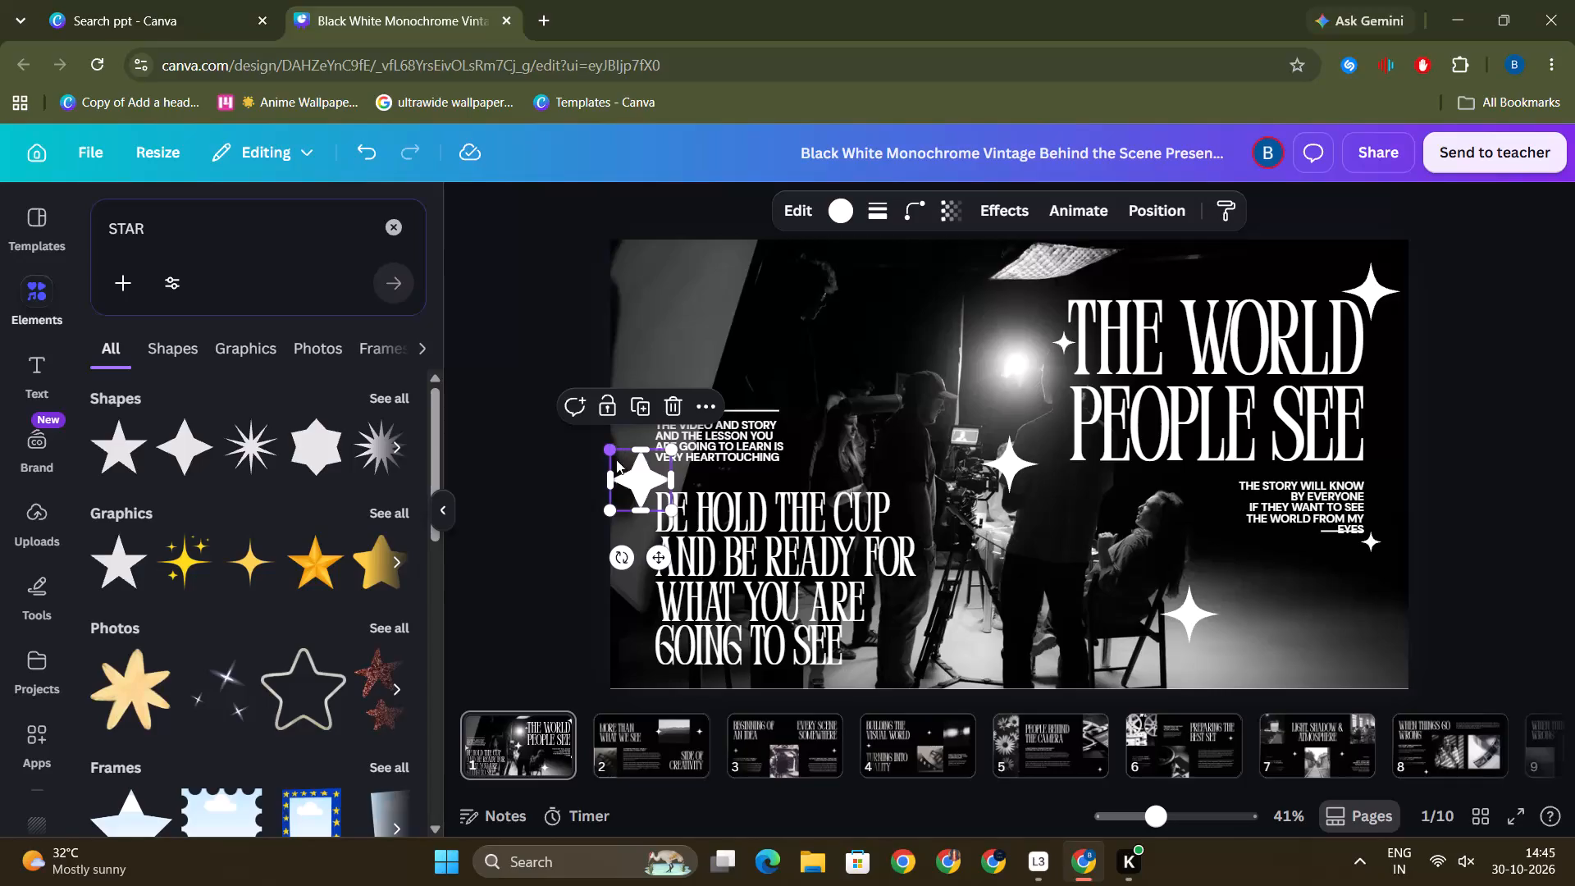
Shrink the new white star to about two-thirds of its size, set it just above the "BE HOLD THE CUP" headline's start and tilt it slightly.
drag(613, 451, 630, 473)
drag(652, 497, 643, 488)
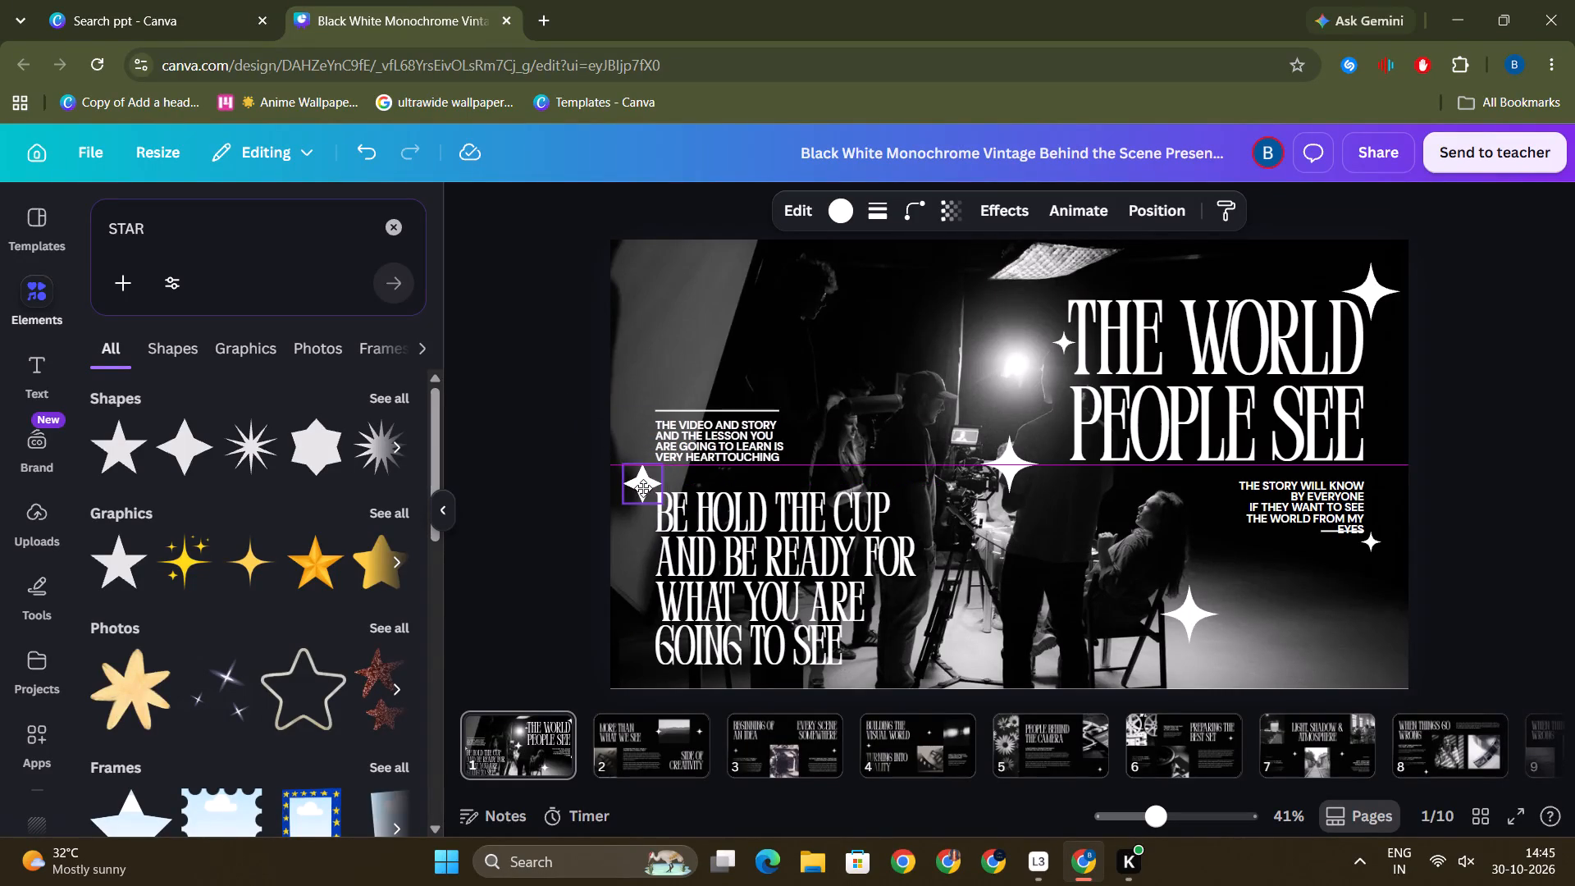
drag(643, 488, 643, 484)
drag(628, 547, 627, 547)
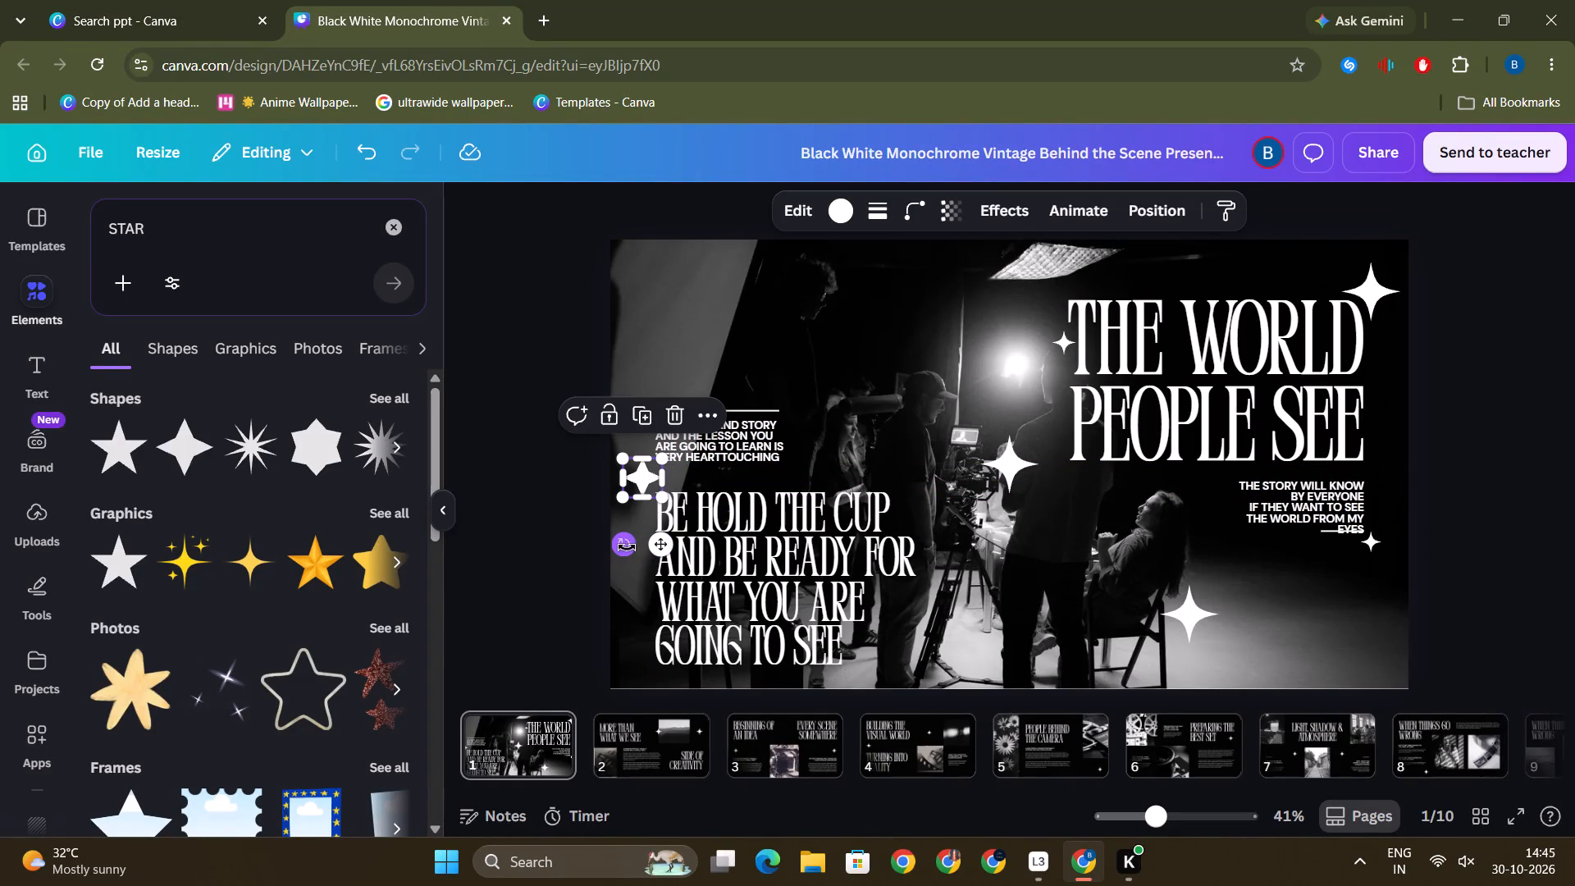
drag(627, 547, 610, 545)
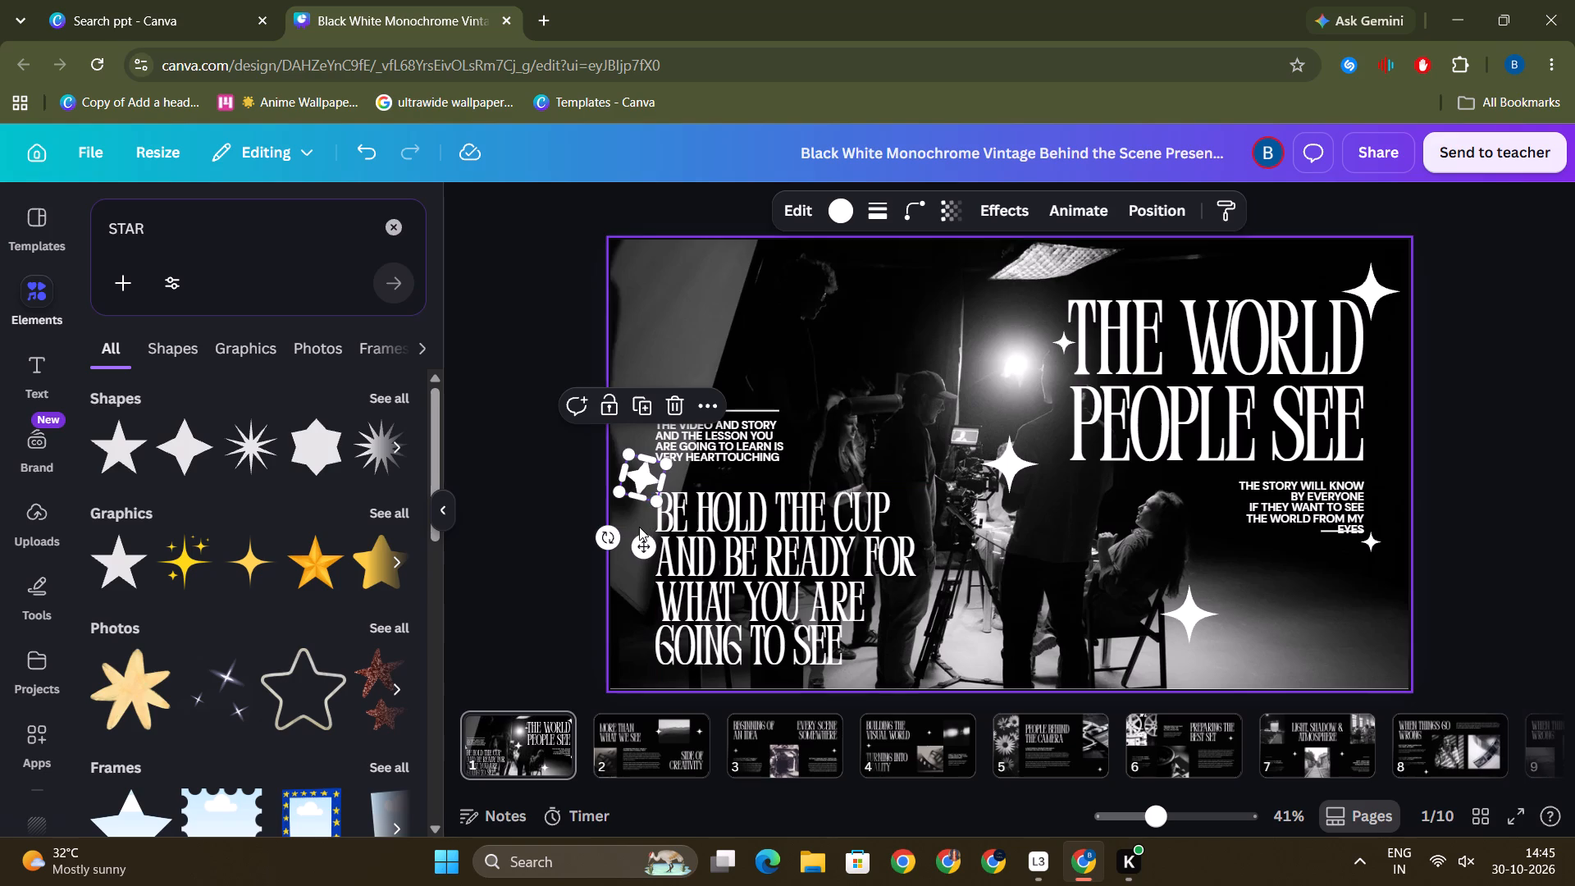
click(647, 485)
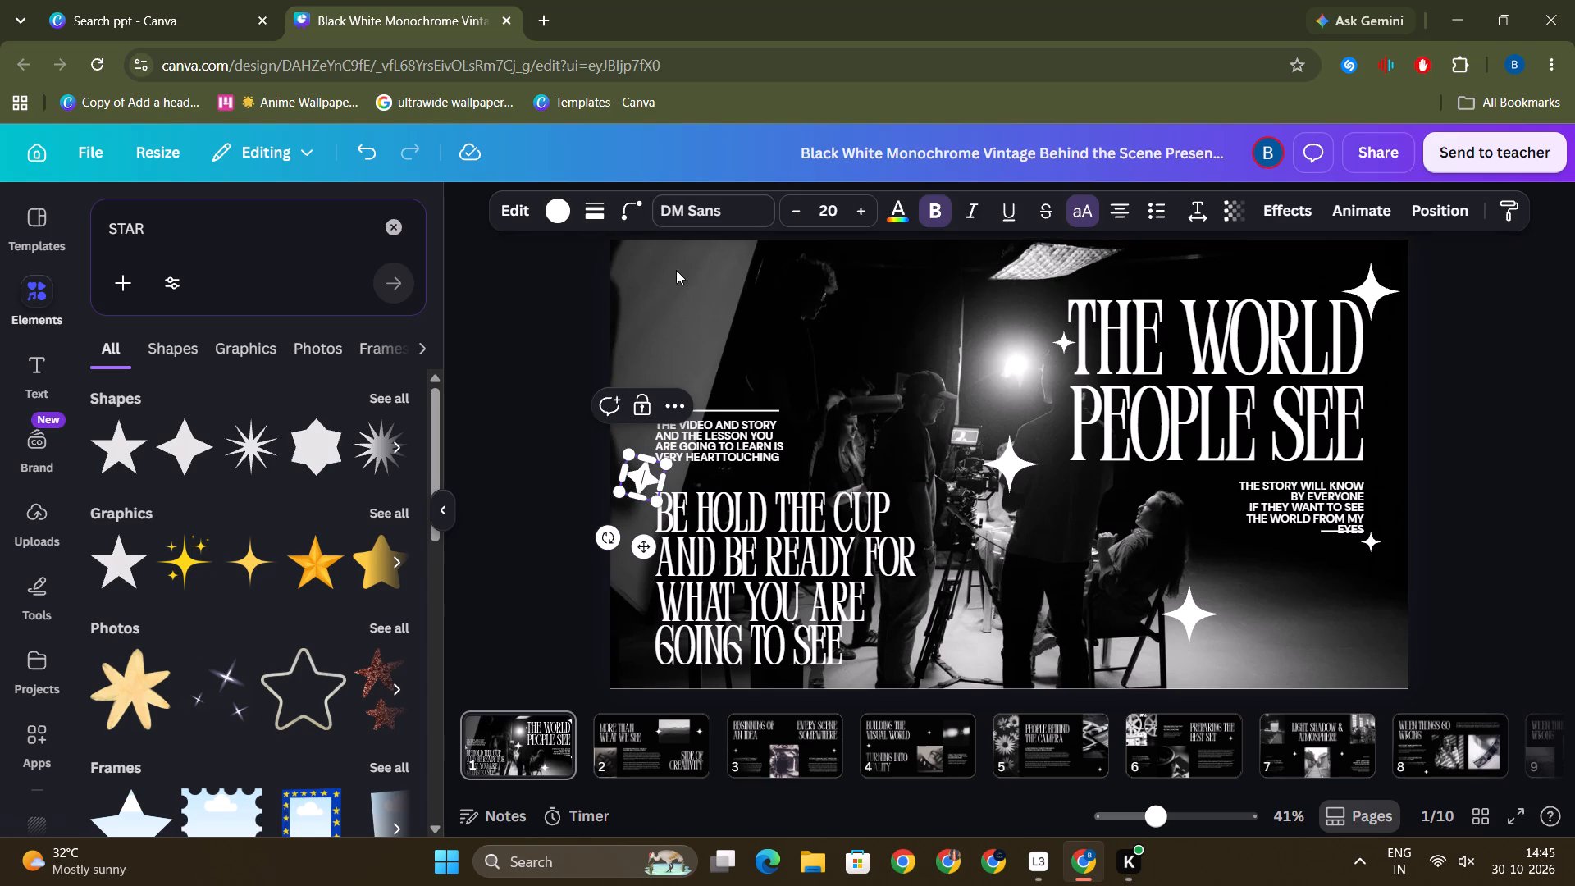
click(1423, 444)
click(646, 480)
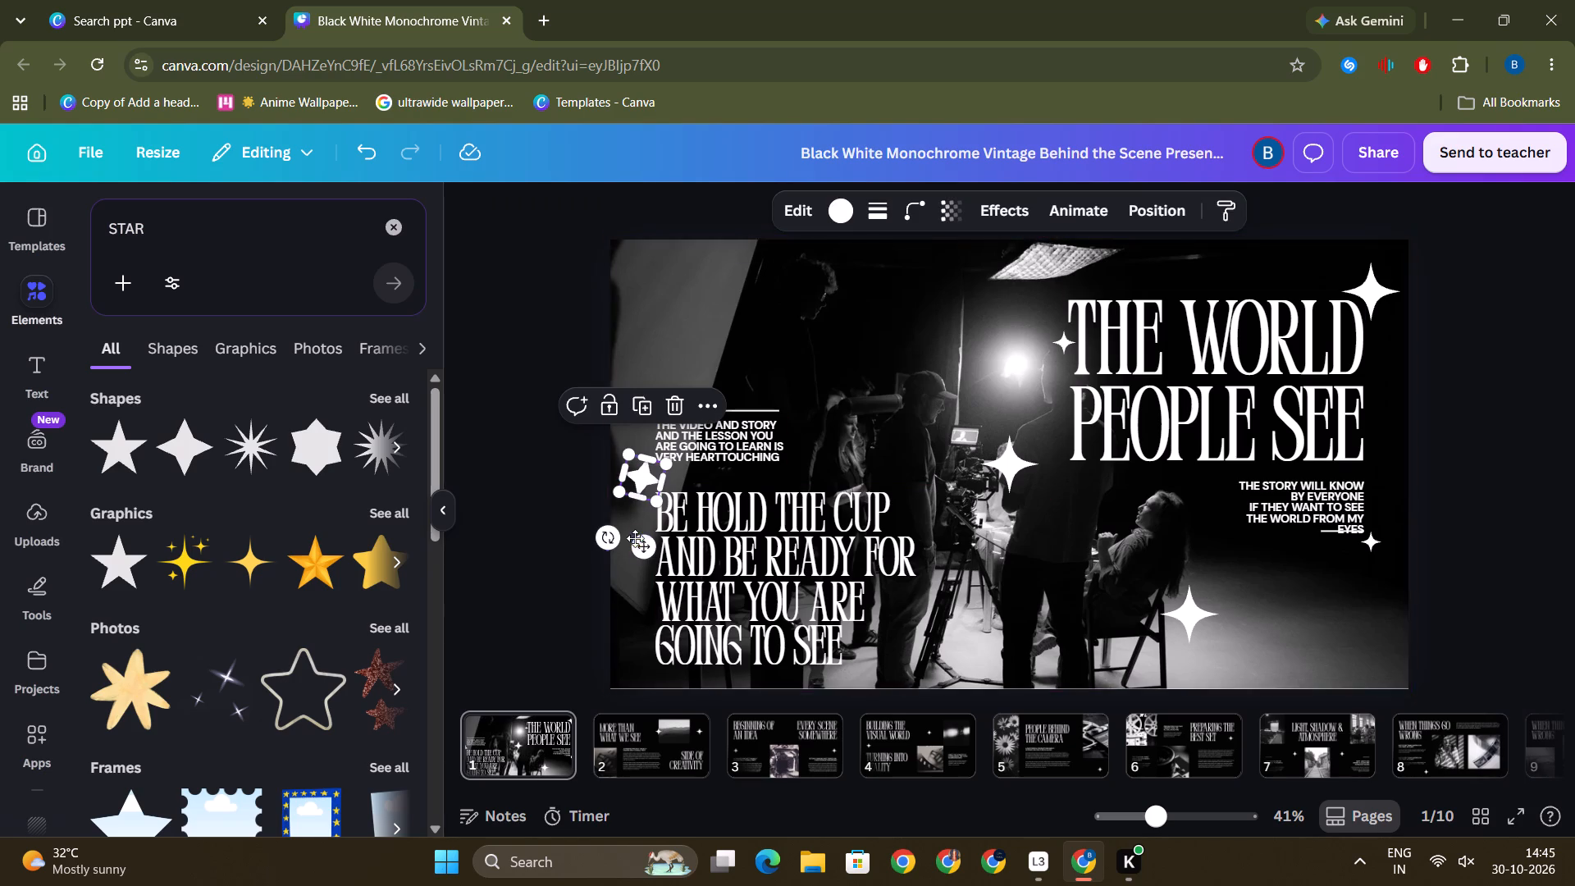
Shrink the tilted star further and place it directly after "GOING TO SEE" at the end of the headline.
drag(652, 503, 636, 479)
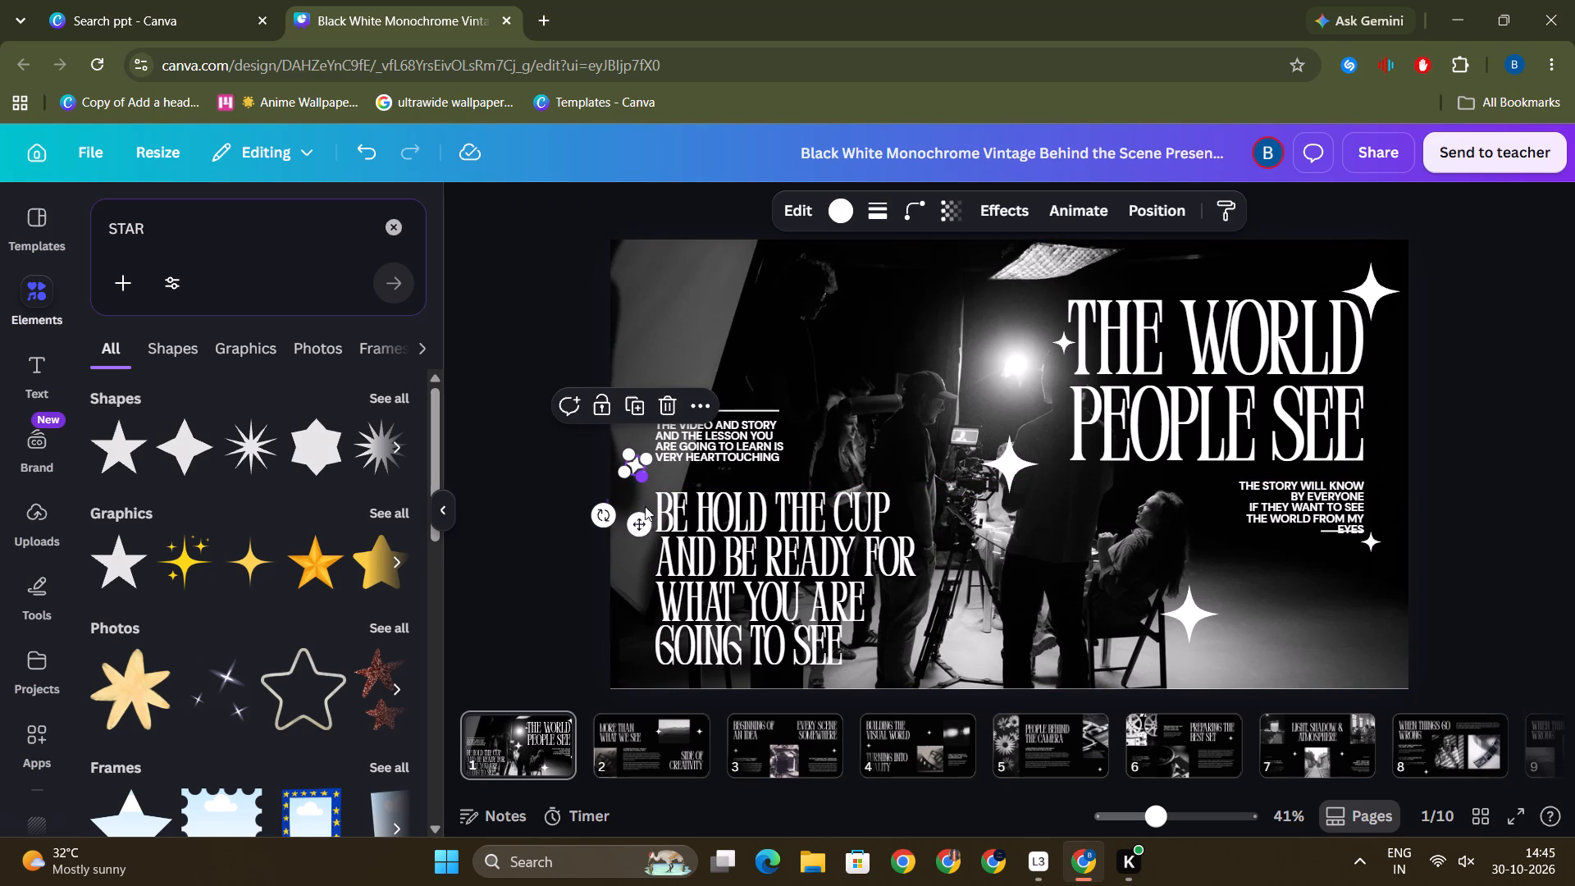
drag(633, 520, 856, 661)
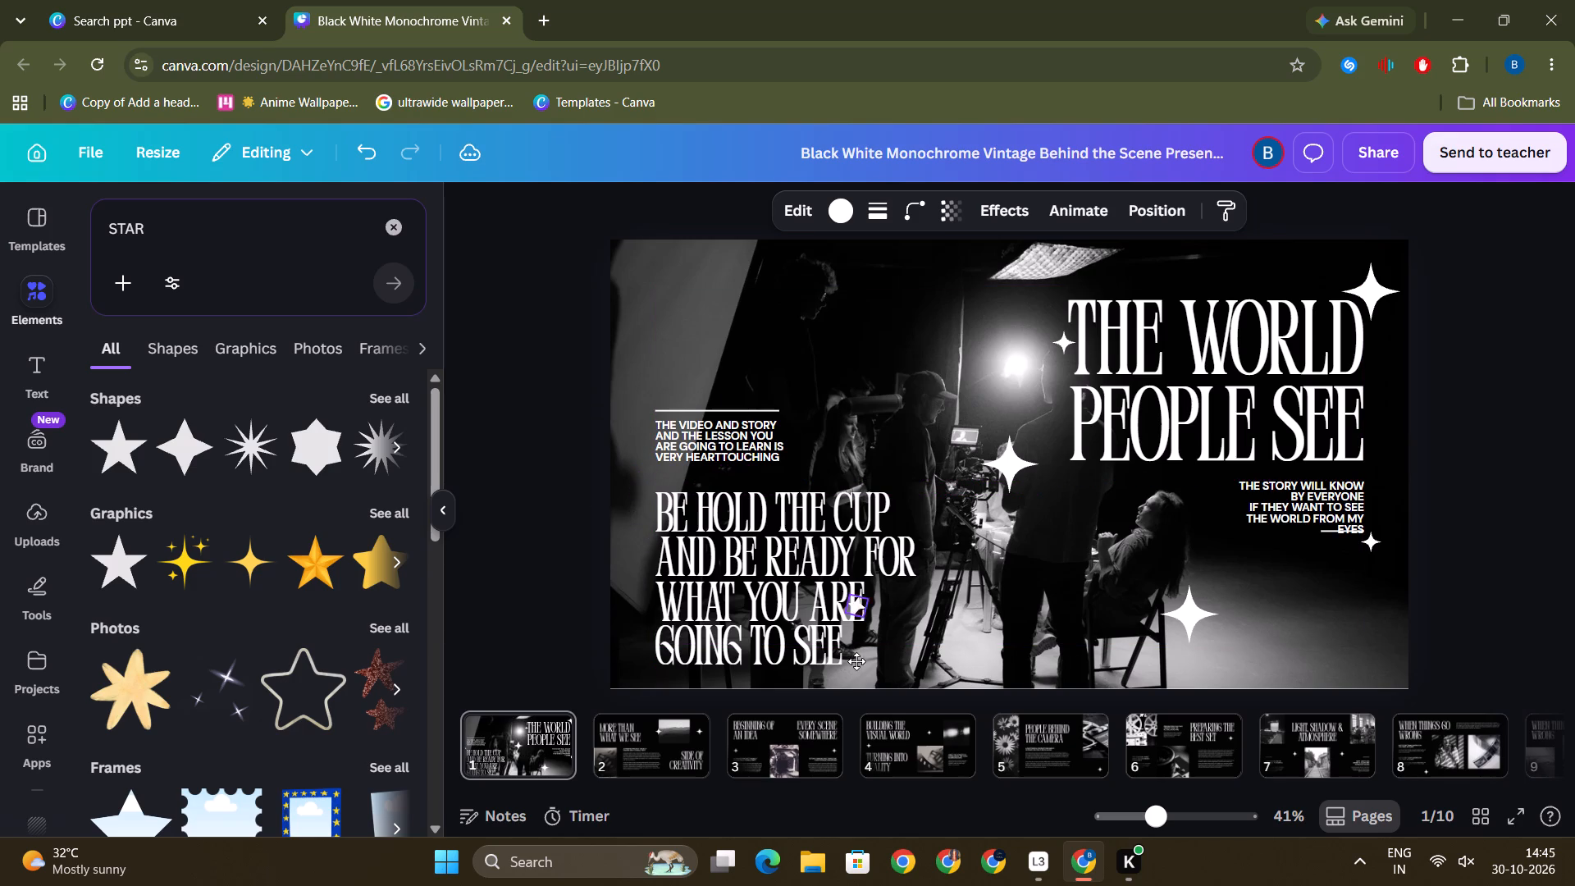
drag(856, 661, 853, 707)
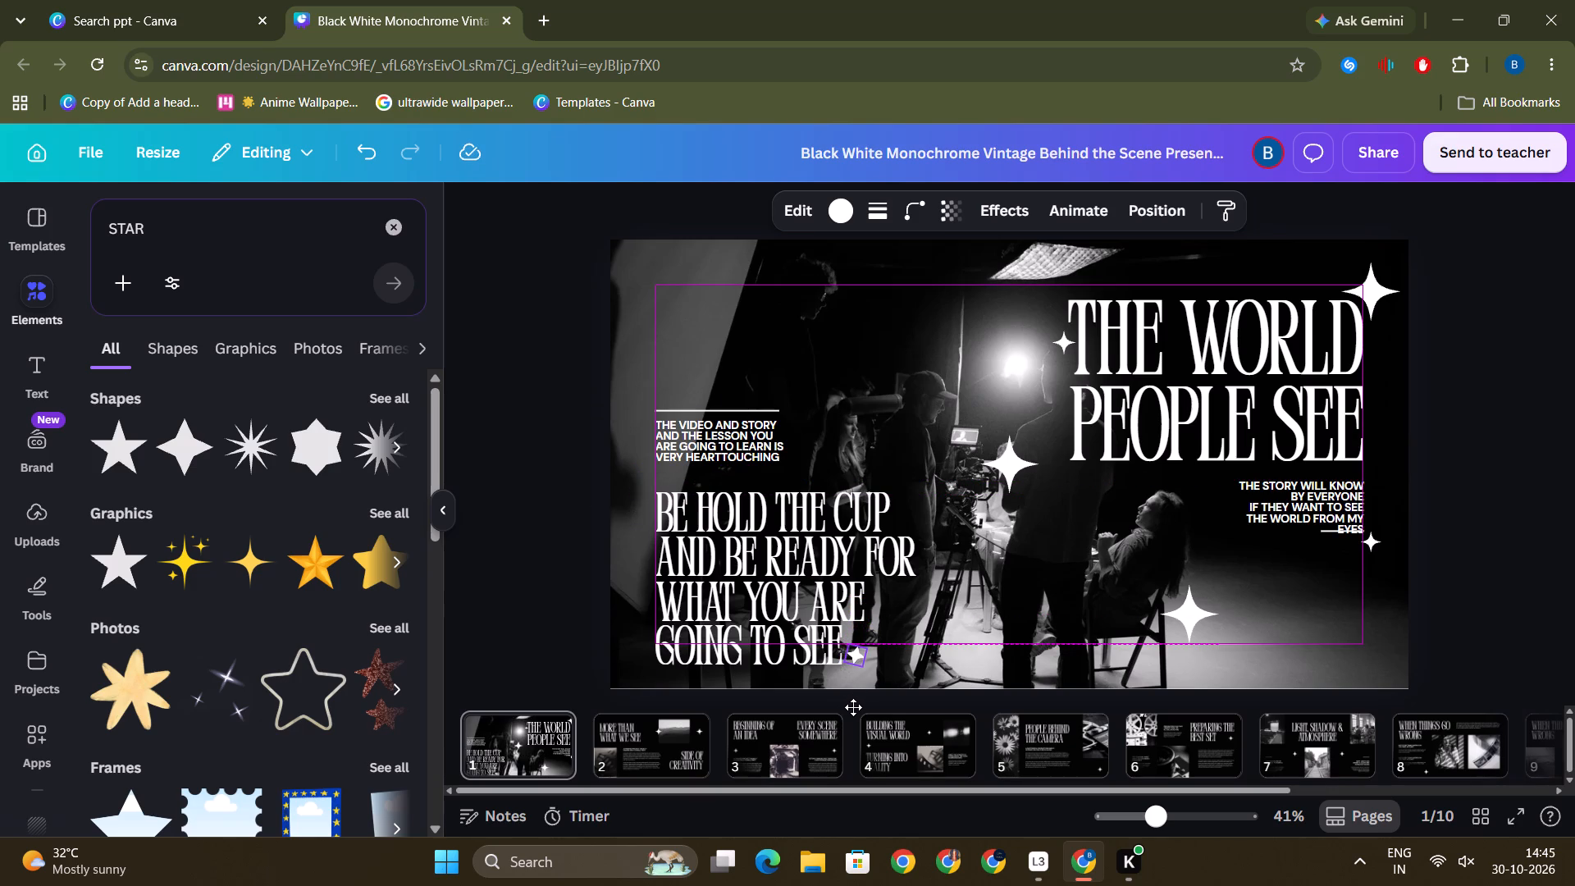
drag(853, 707, 853, 712)
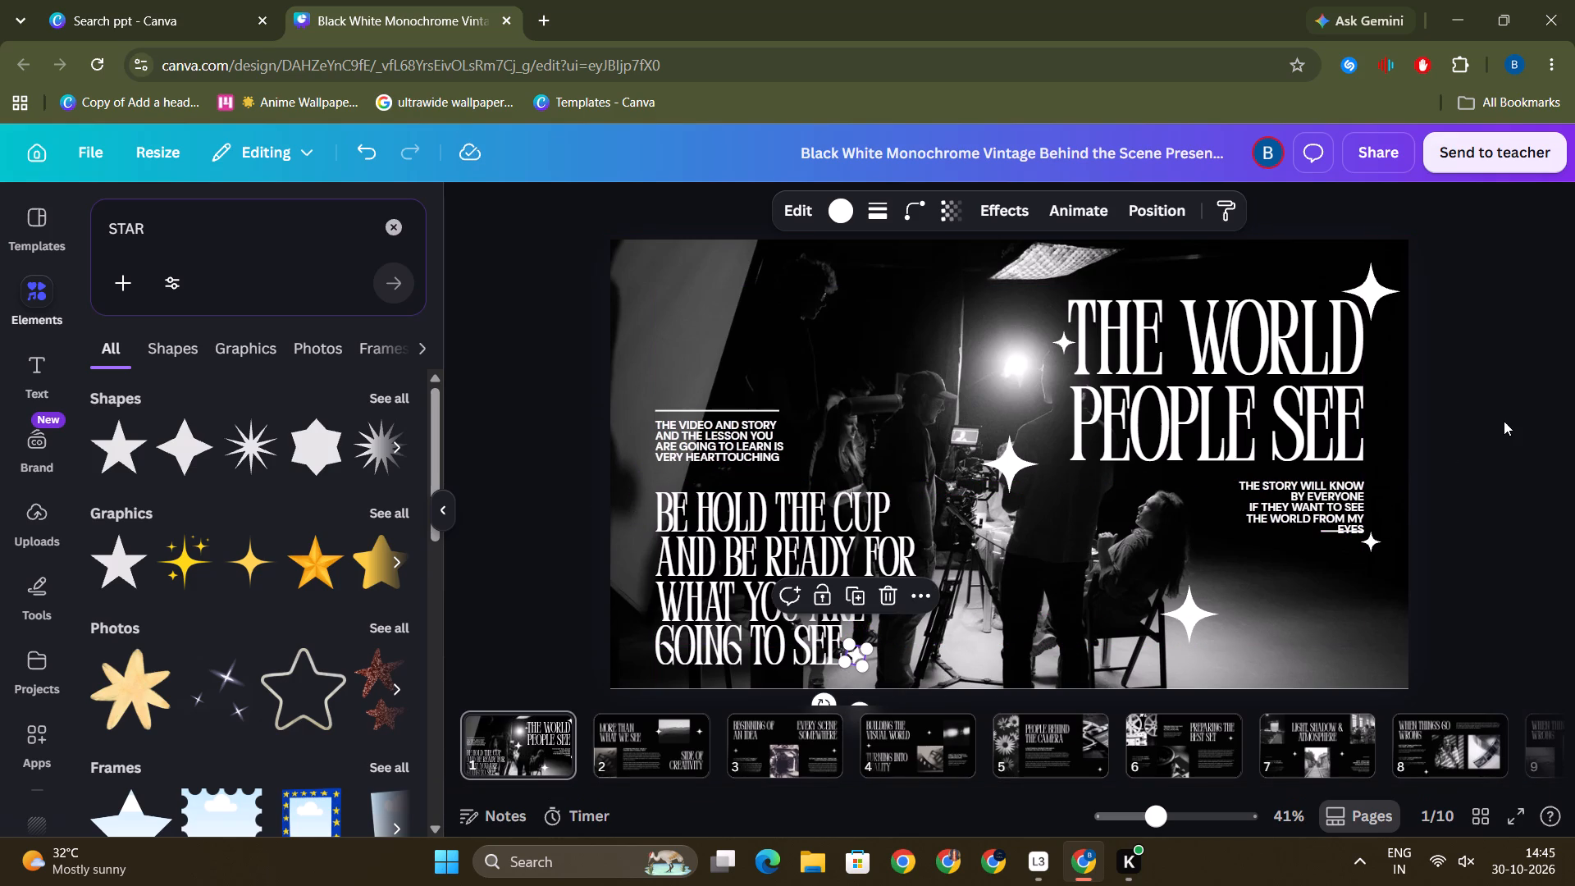
click(1504, 421)
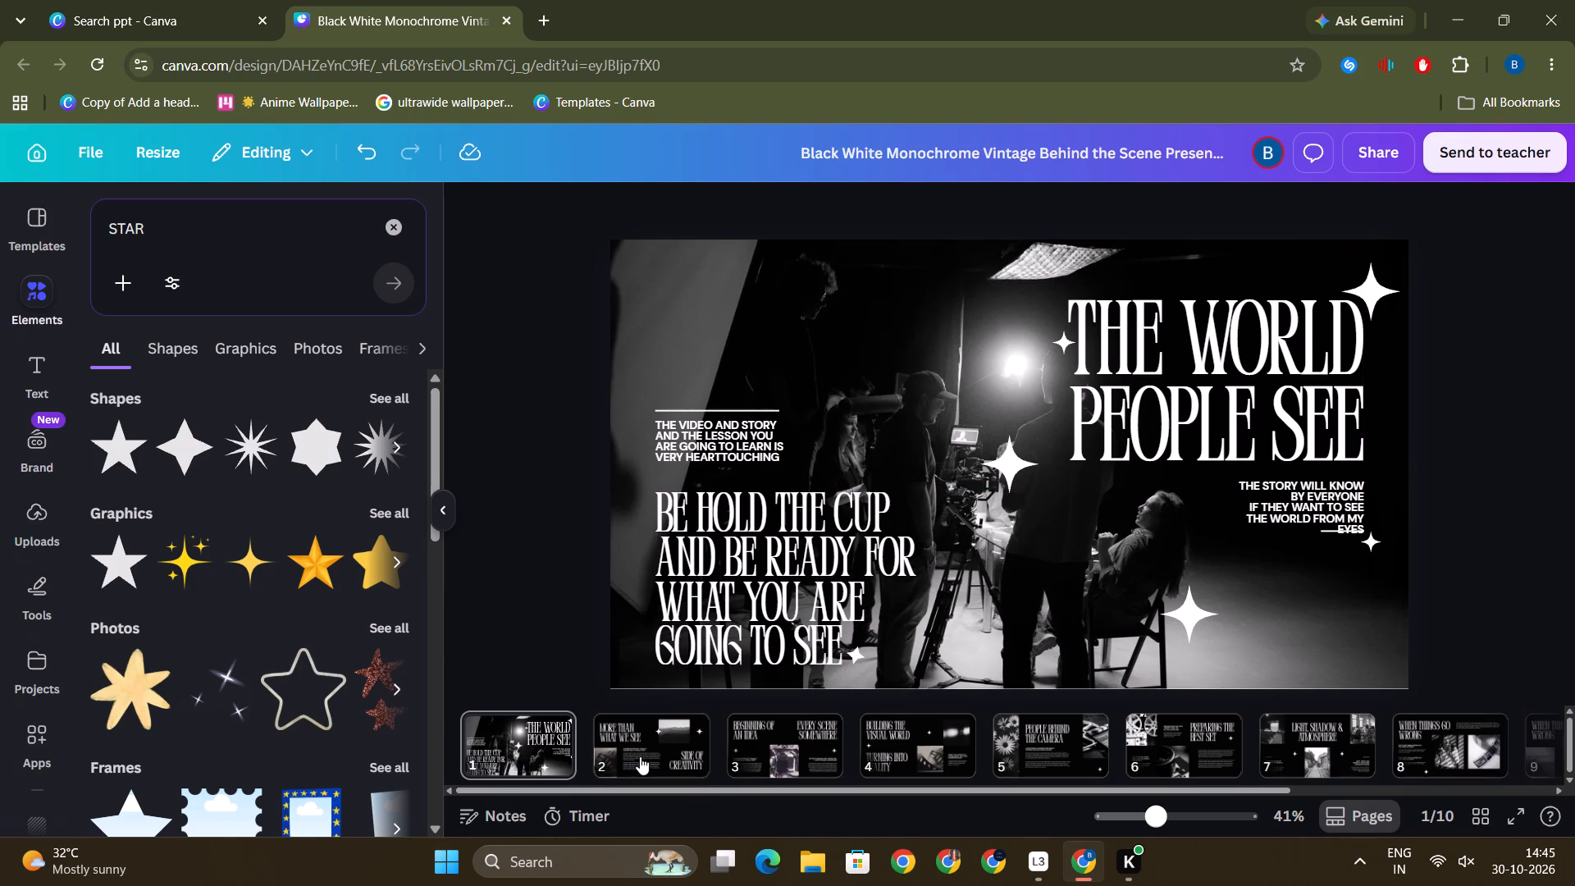
On slide 2, replace the headline "MORE THAN WHAT WE SEE" with "WE WILL GOING TO SEE THE WORLD IS BEAUTIFUL".
click(640, 756)
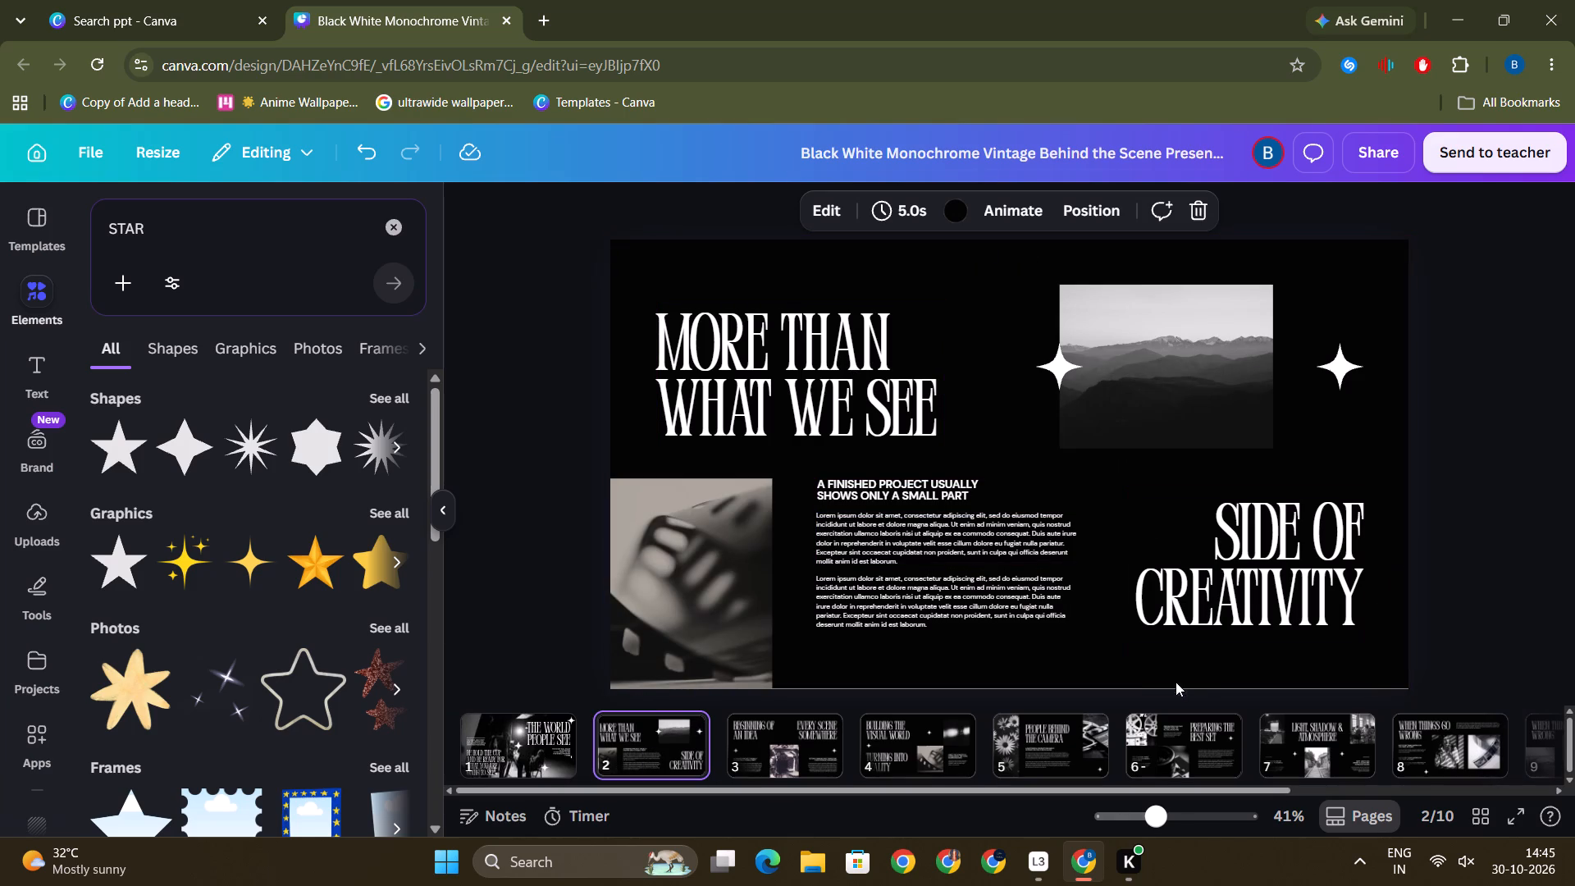
click(820, 413)
click(881, 399)
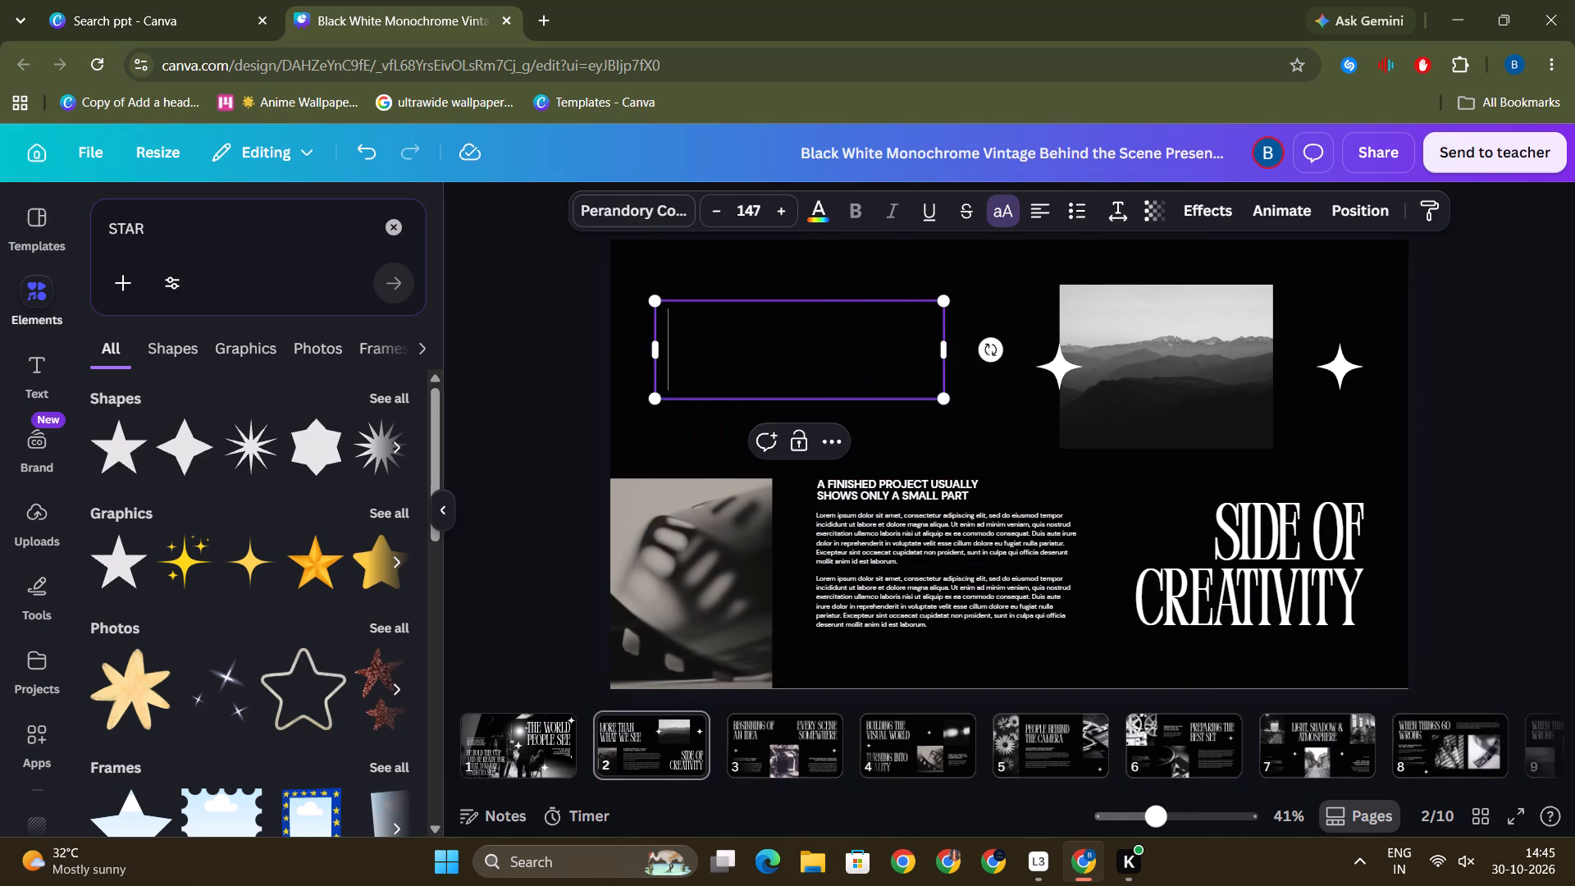
key(BackSpace)
key(BackSpace)
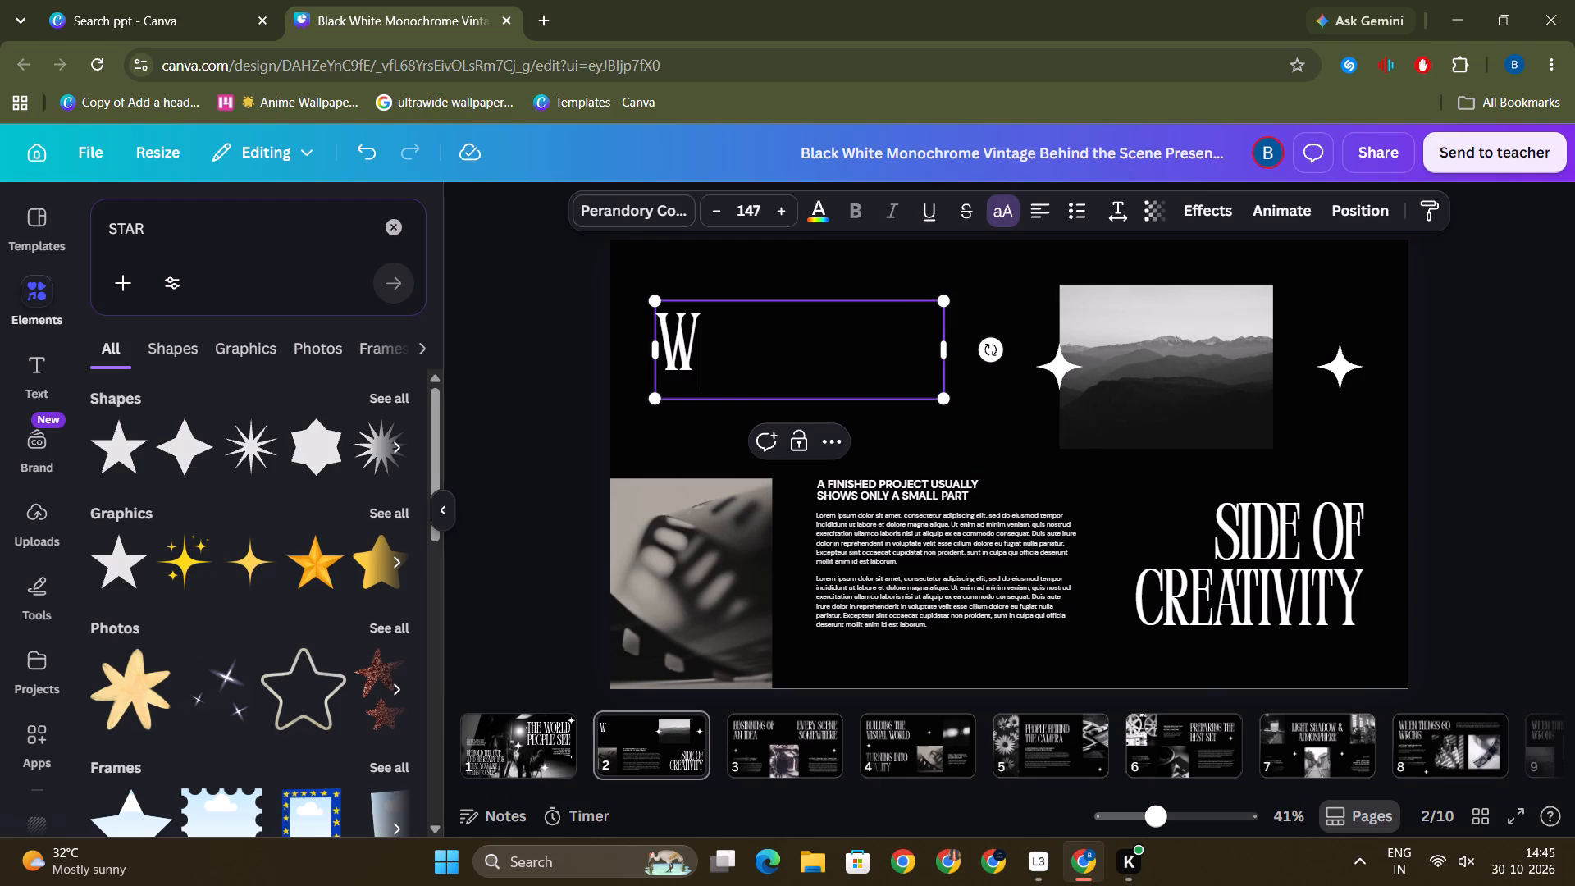
key(space)
key(BackSpace)
text(e)
key(space)
text(ill)
key(space)
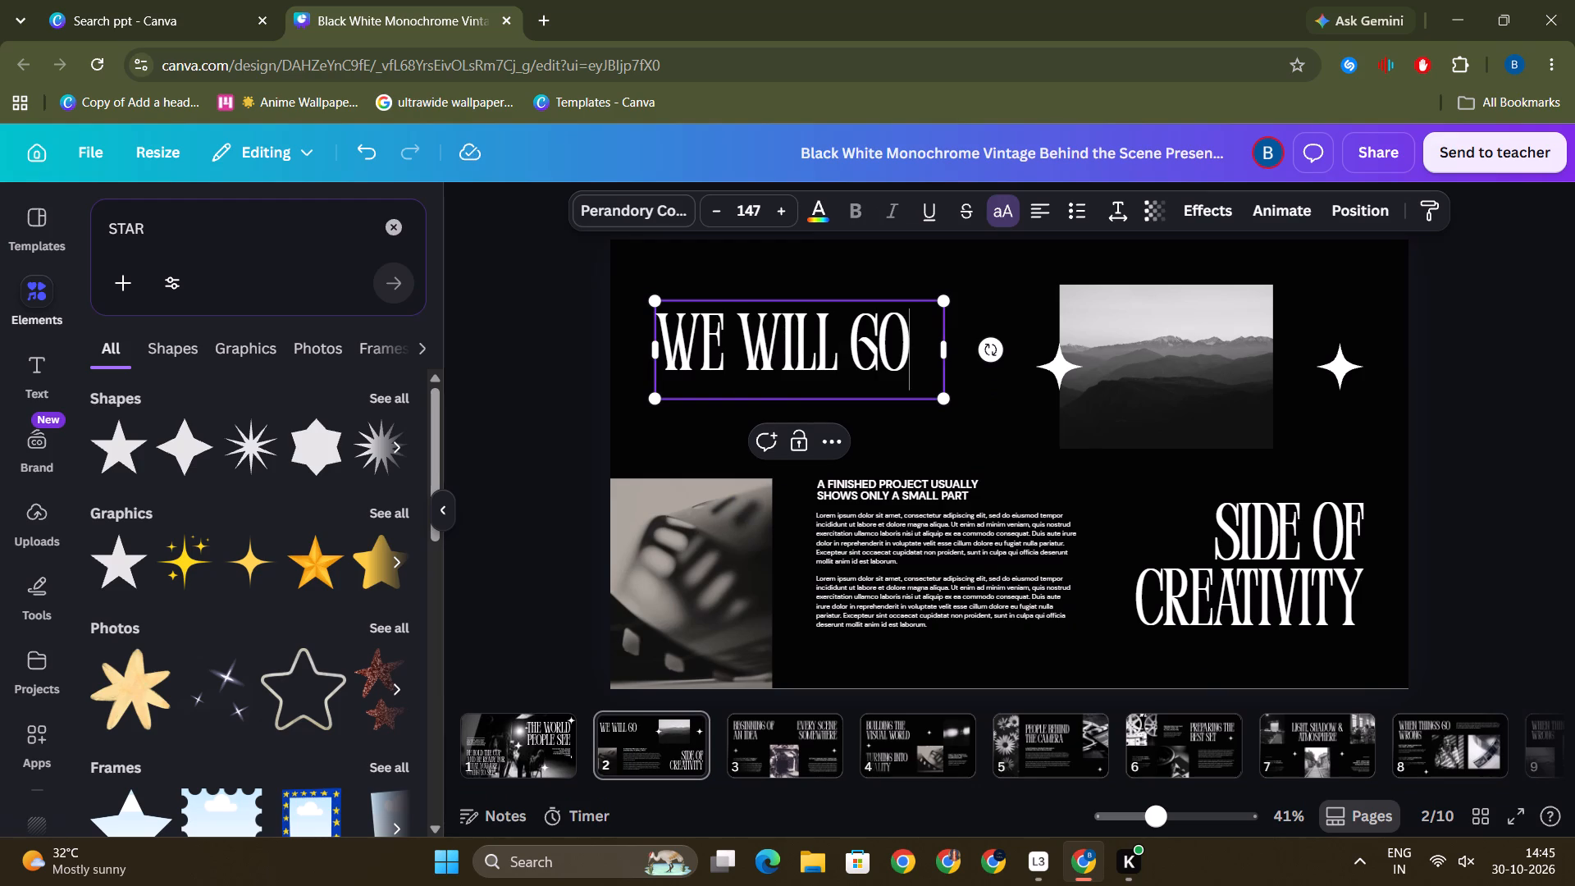
key(BackSpace)
key(u)
key(BackSpace)
text(ing to see the)
key(space)
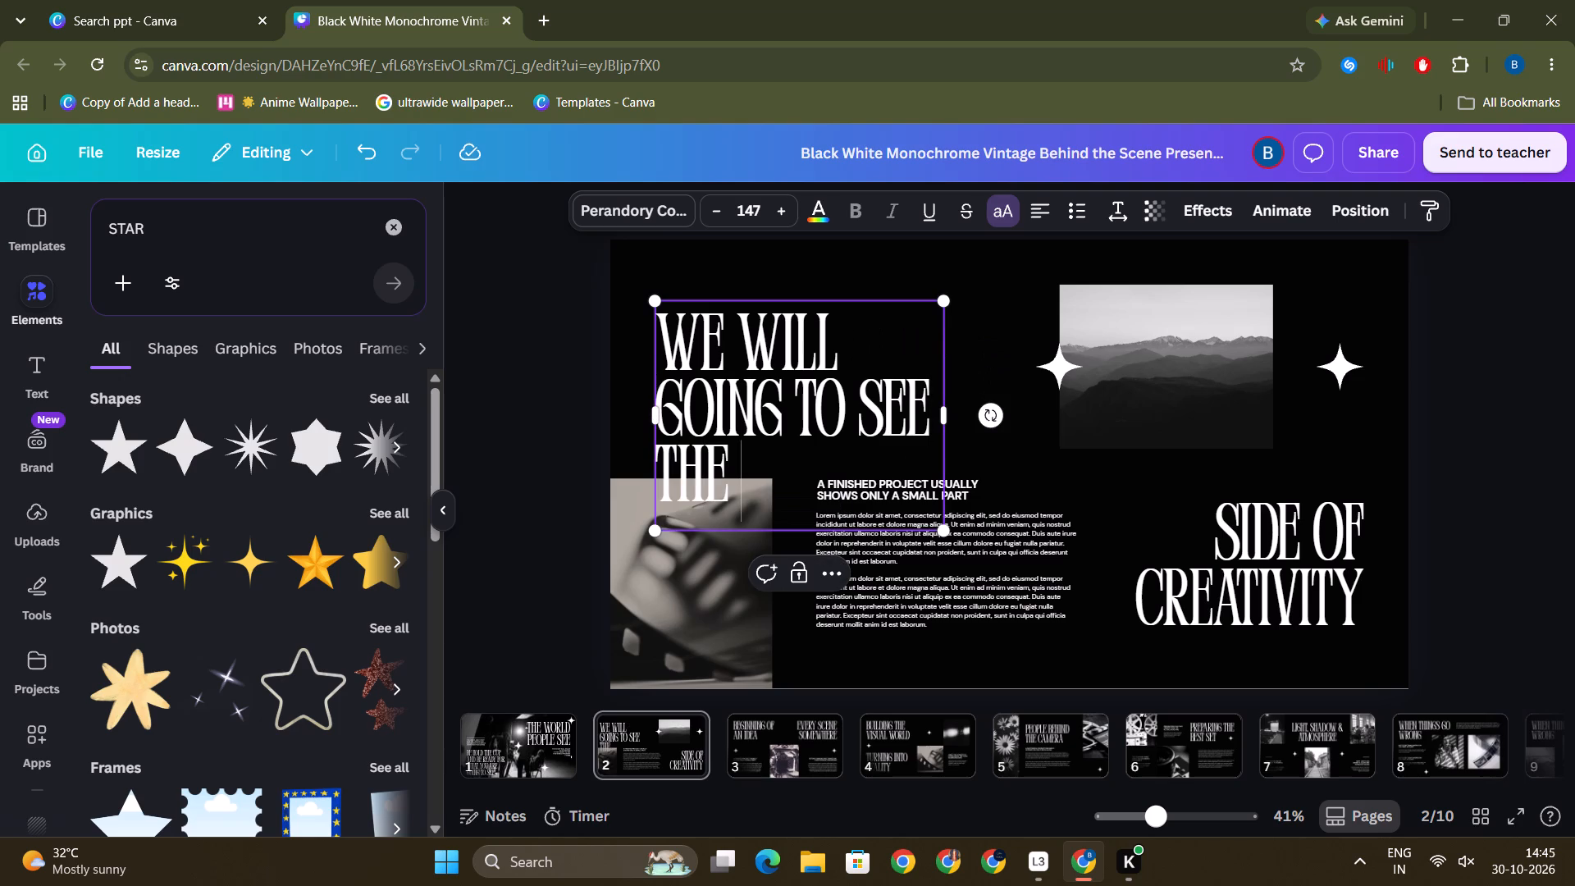
key(r)
key(BackSpace)
text(ior;)
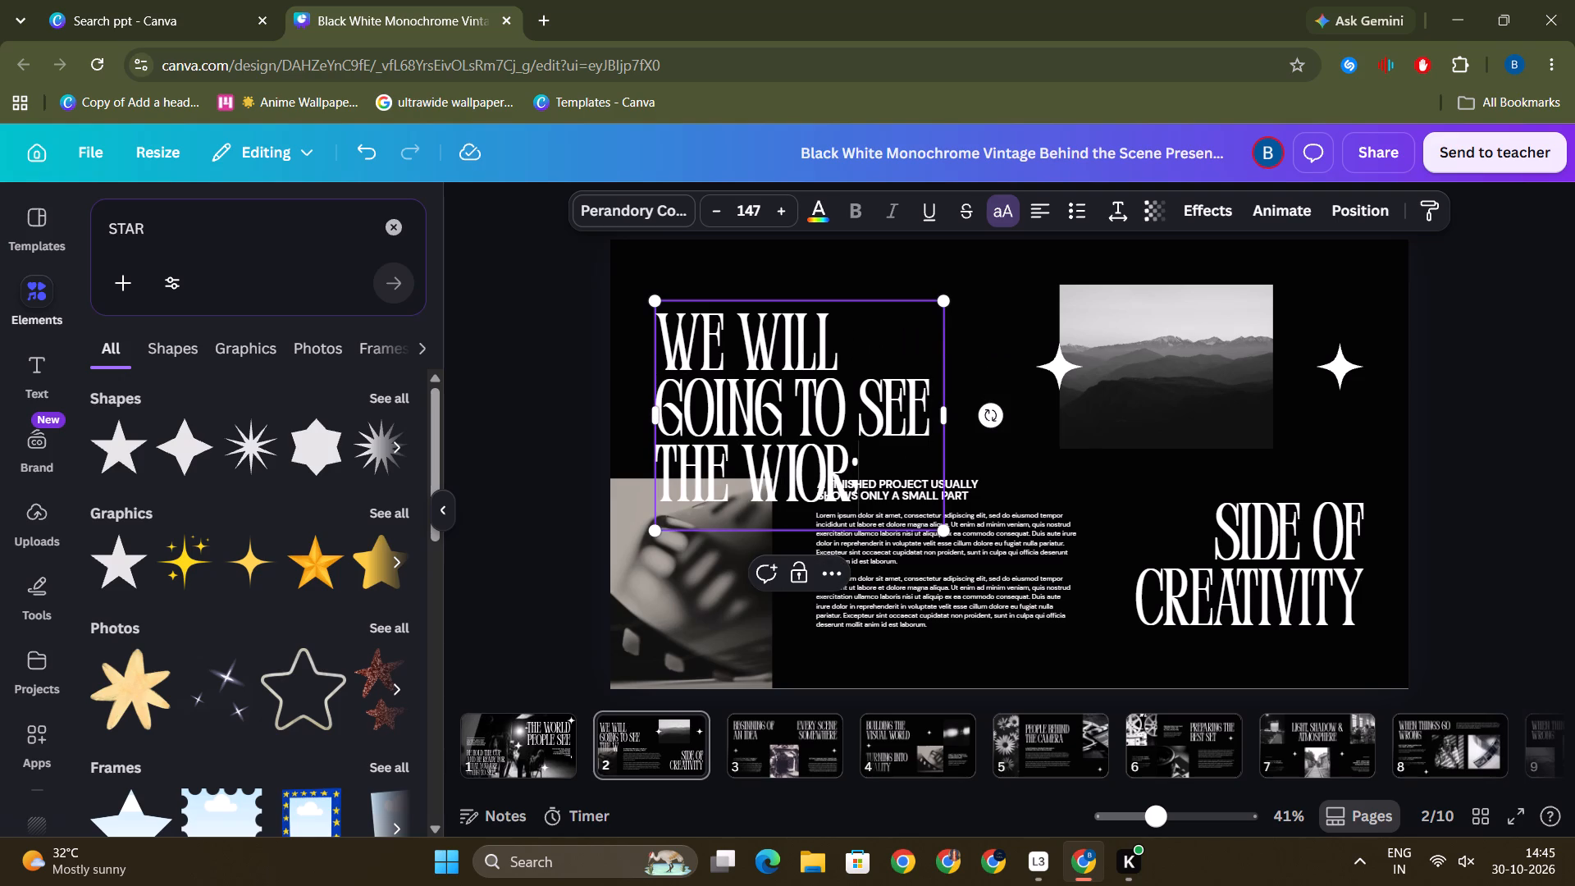
key(BackSpace)
key(BackSpace)
key(BackSpace)
key(BackSpace)
text(ord)
key(BackSpace)
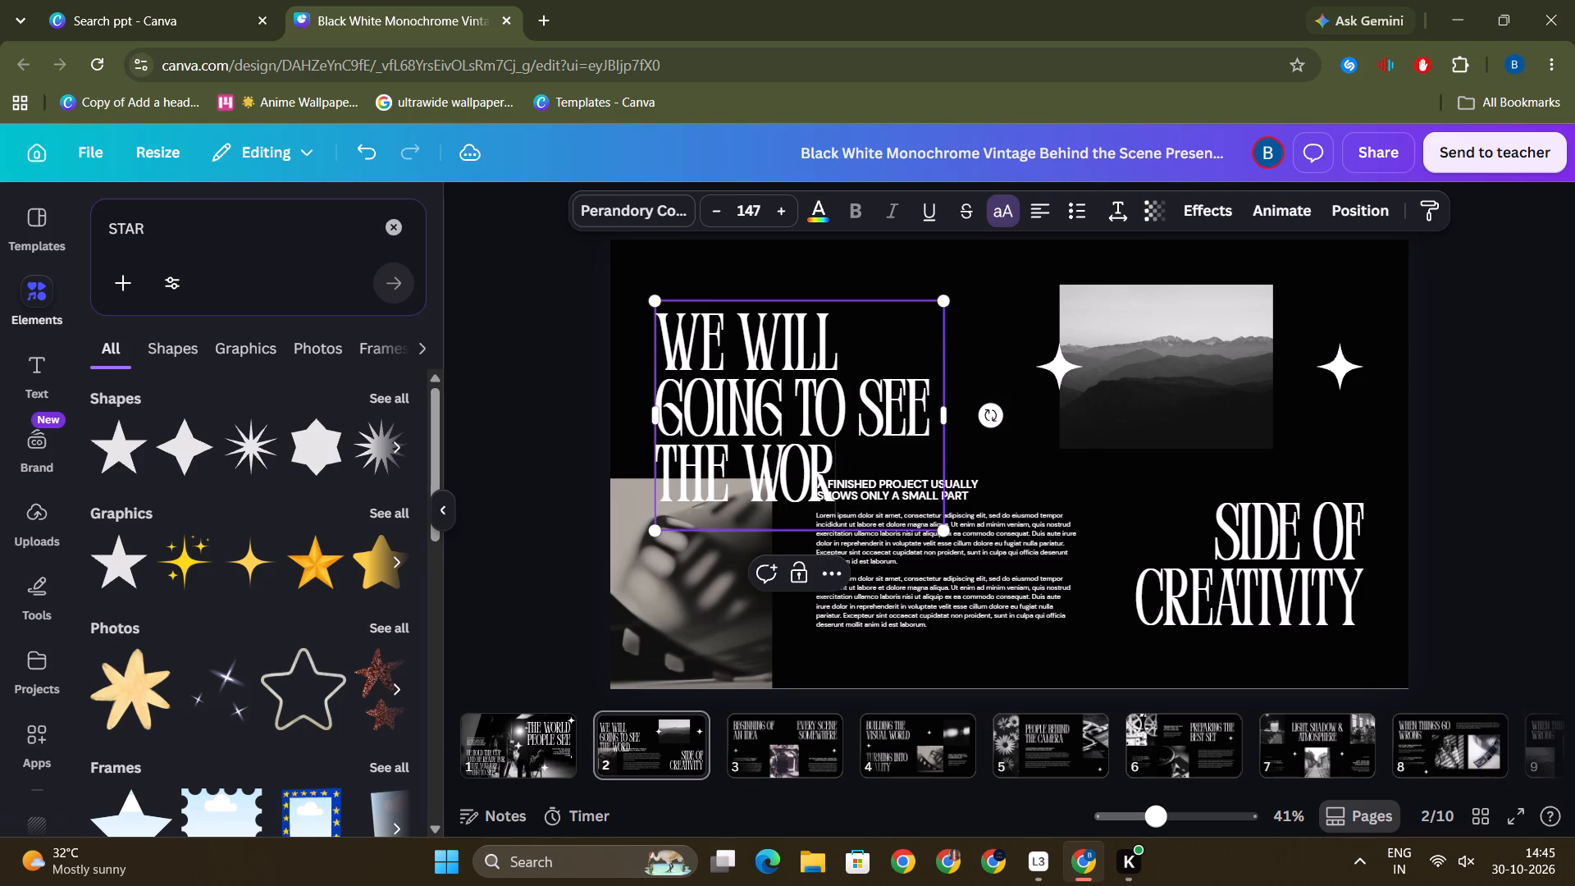
text(ld is)
key(space)
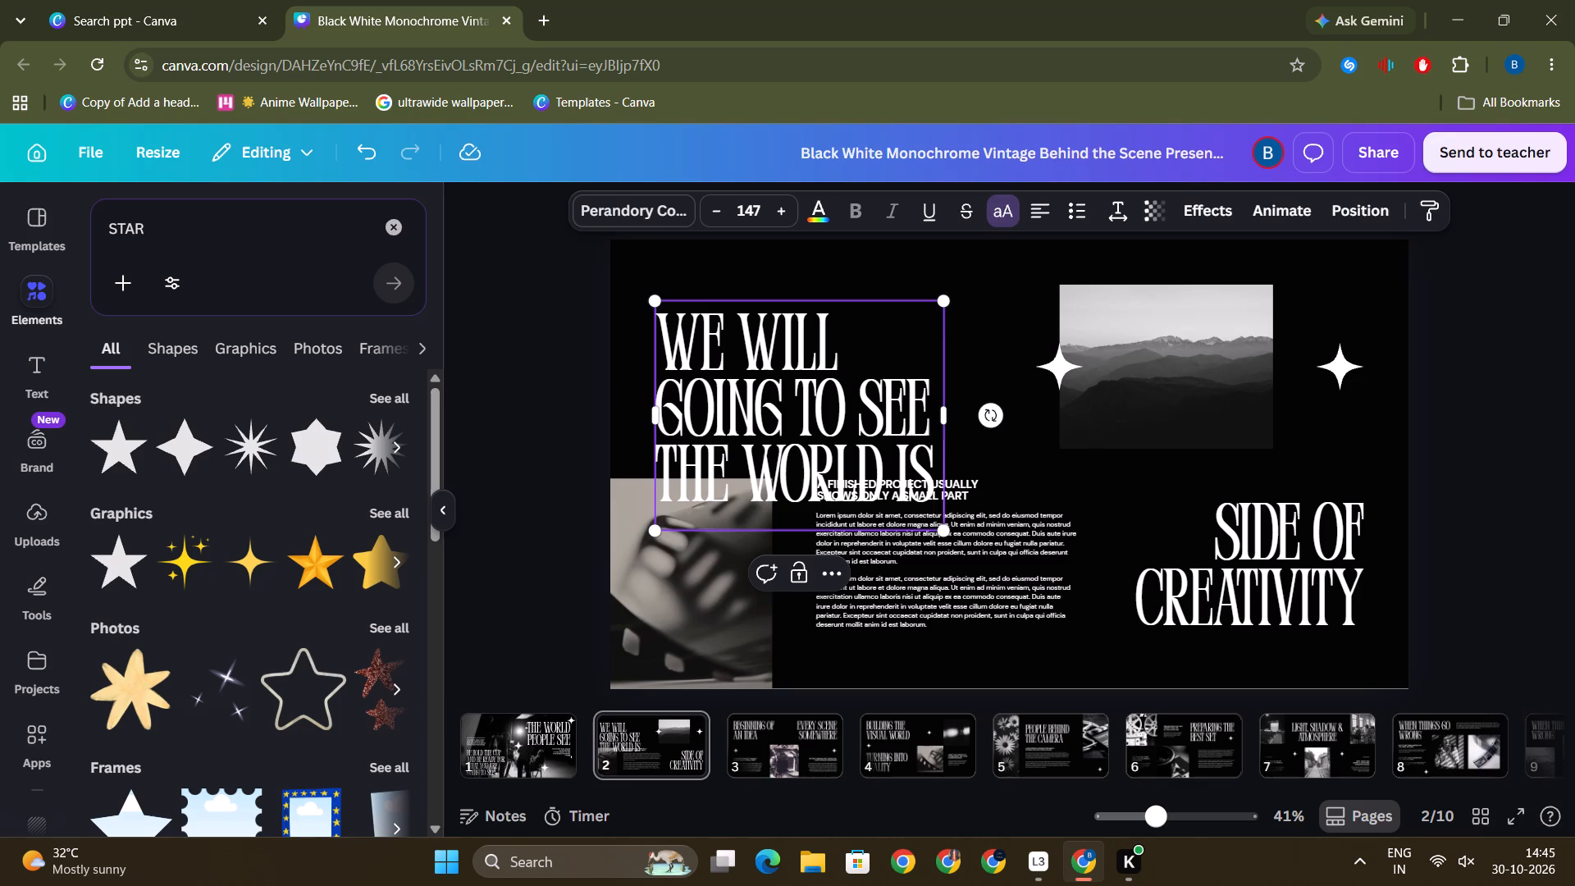
text(eautiful)
key(space)
Replace "THE WORLD IS BEAUTIFUL" in the slide 2 headline with "DESIRE".
key(BackSpace)
key(BackSpace)
key(BackSpace)
key(BackSpace)
key(BackSpace)
key(BackSpace)
key(BackSpace)
key(BackSpace)
key(BackSpace)
key(BackSpace)
key(BackSpace)
key(BackSpace)
key(BackSpace)
key(BackSpace)
key(BackSpace)
key(BackSpace)
key(BackSpace)
key(BackSpace)
key(BackSpace)
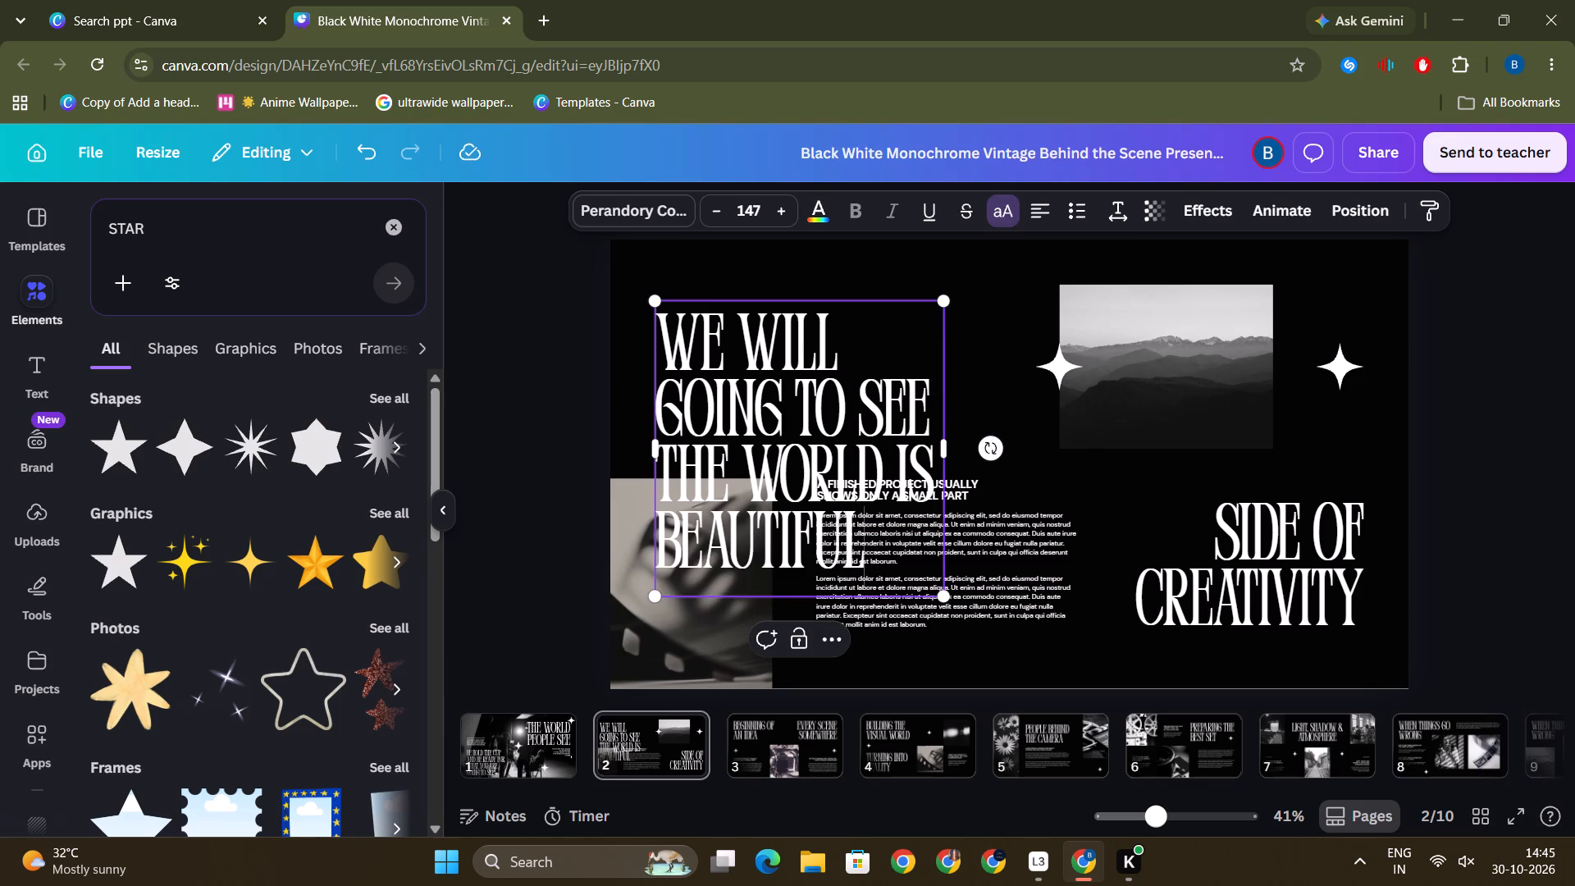
key(BackSpace)
key(BackSpace)
key(BackSpace)
key(BackSpace)
key(BackSpace)
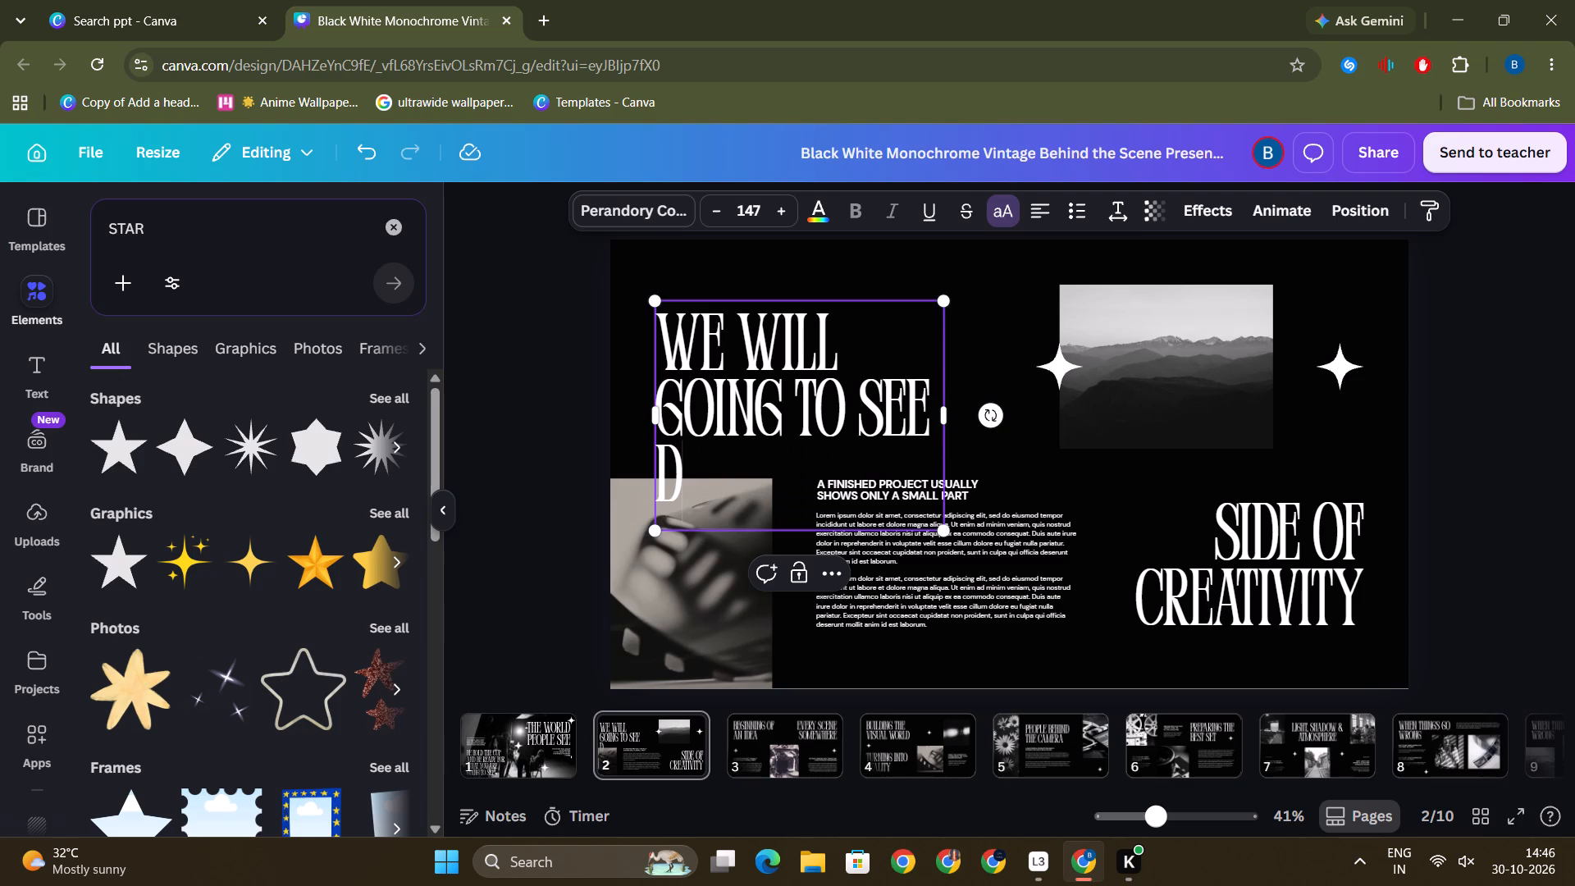
text(esire)
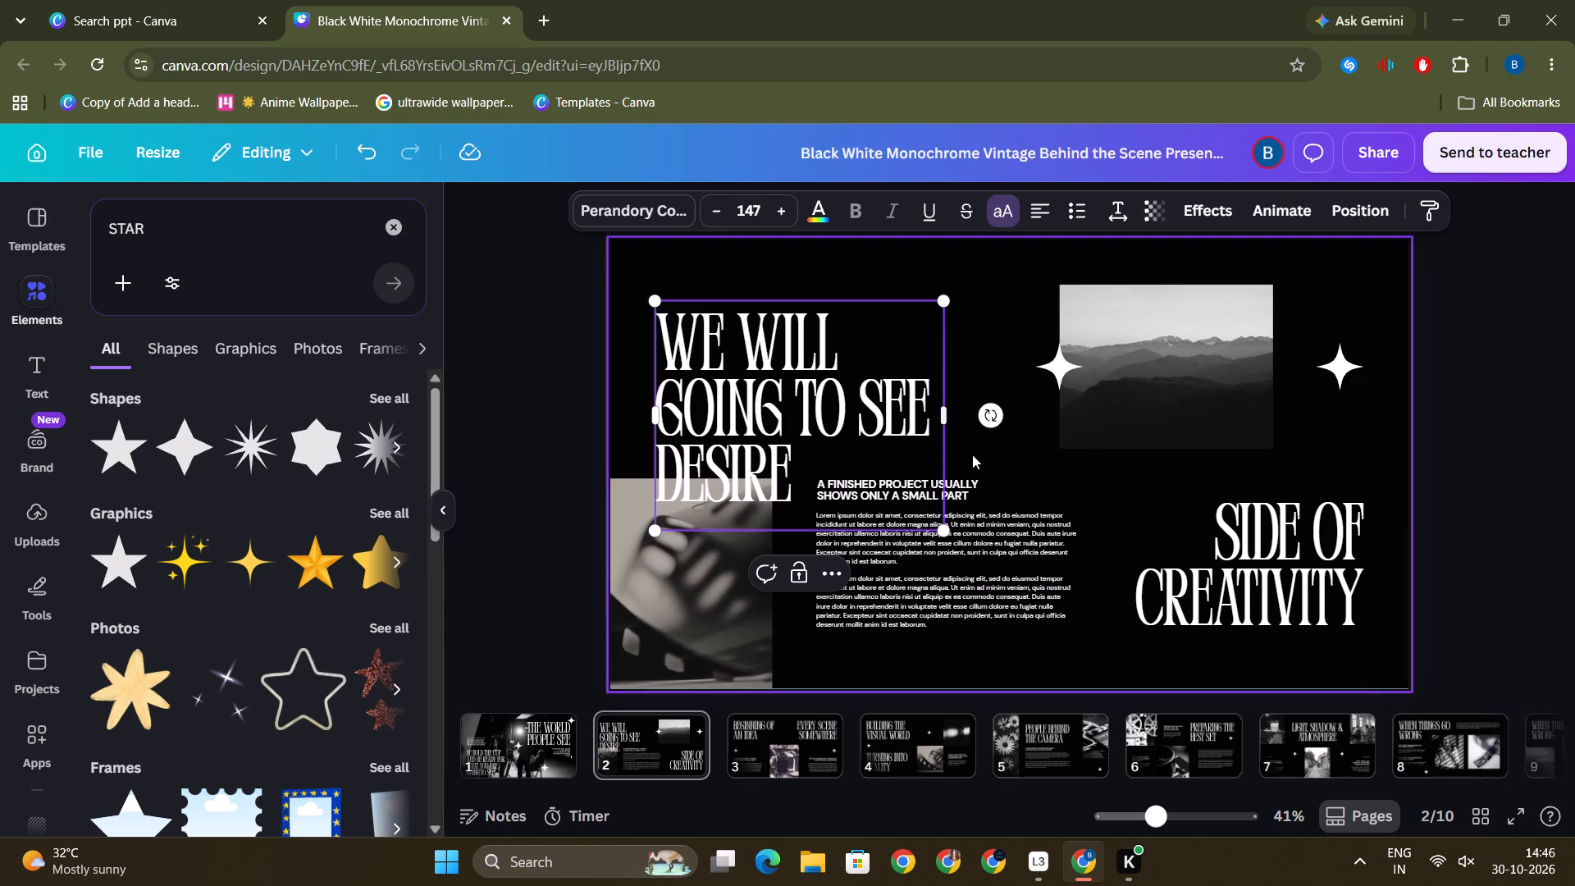
Set the slide 2 headline's font size to 100.
click(764, 216)
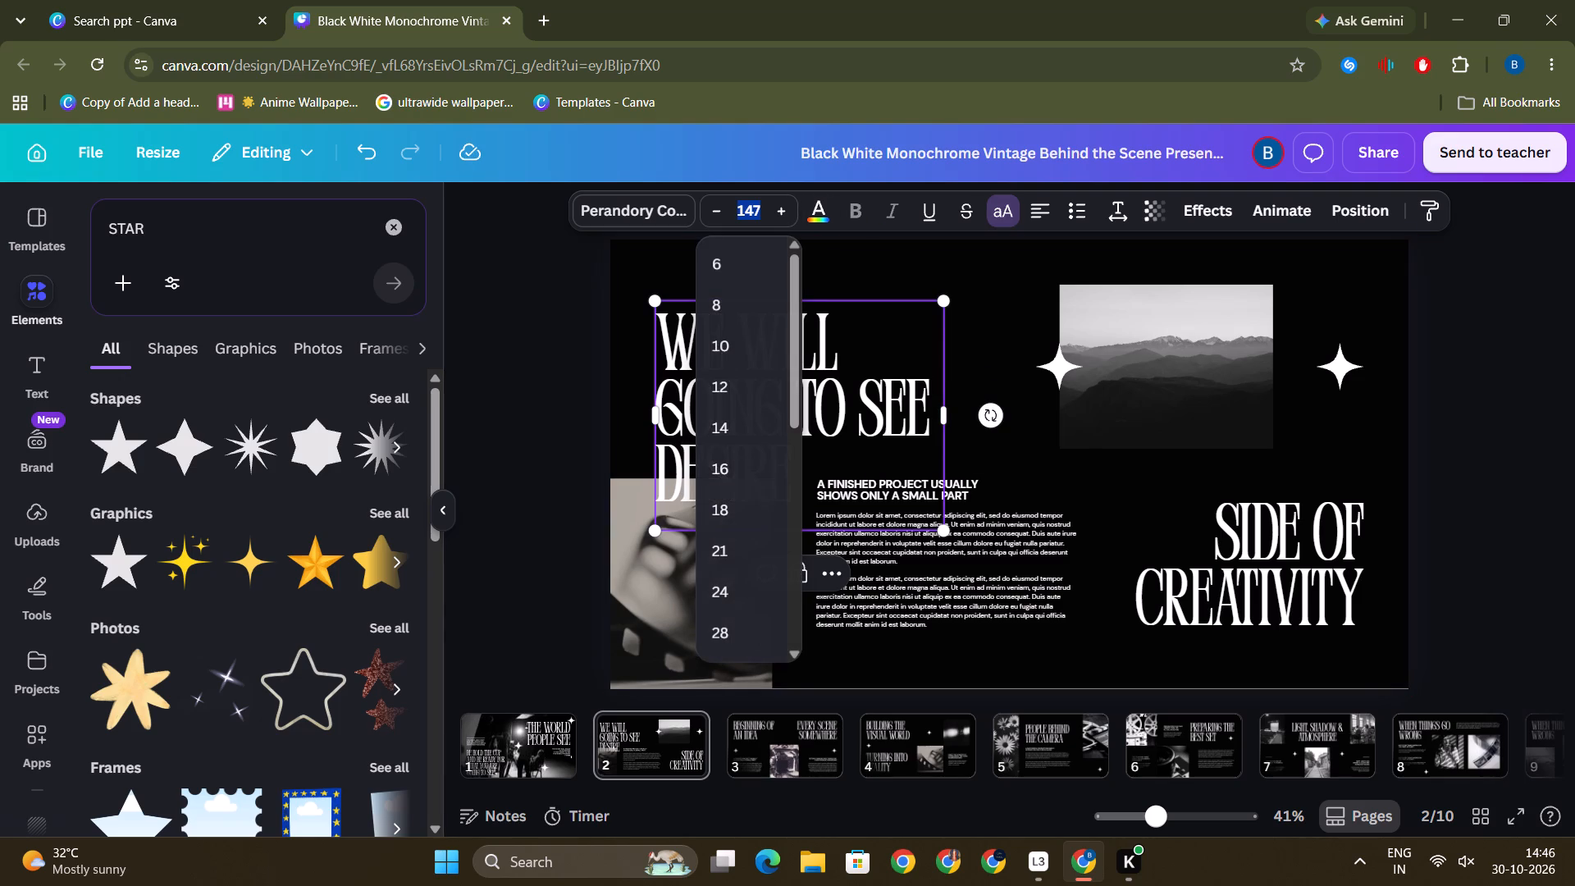
text(100)
key(Return)
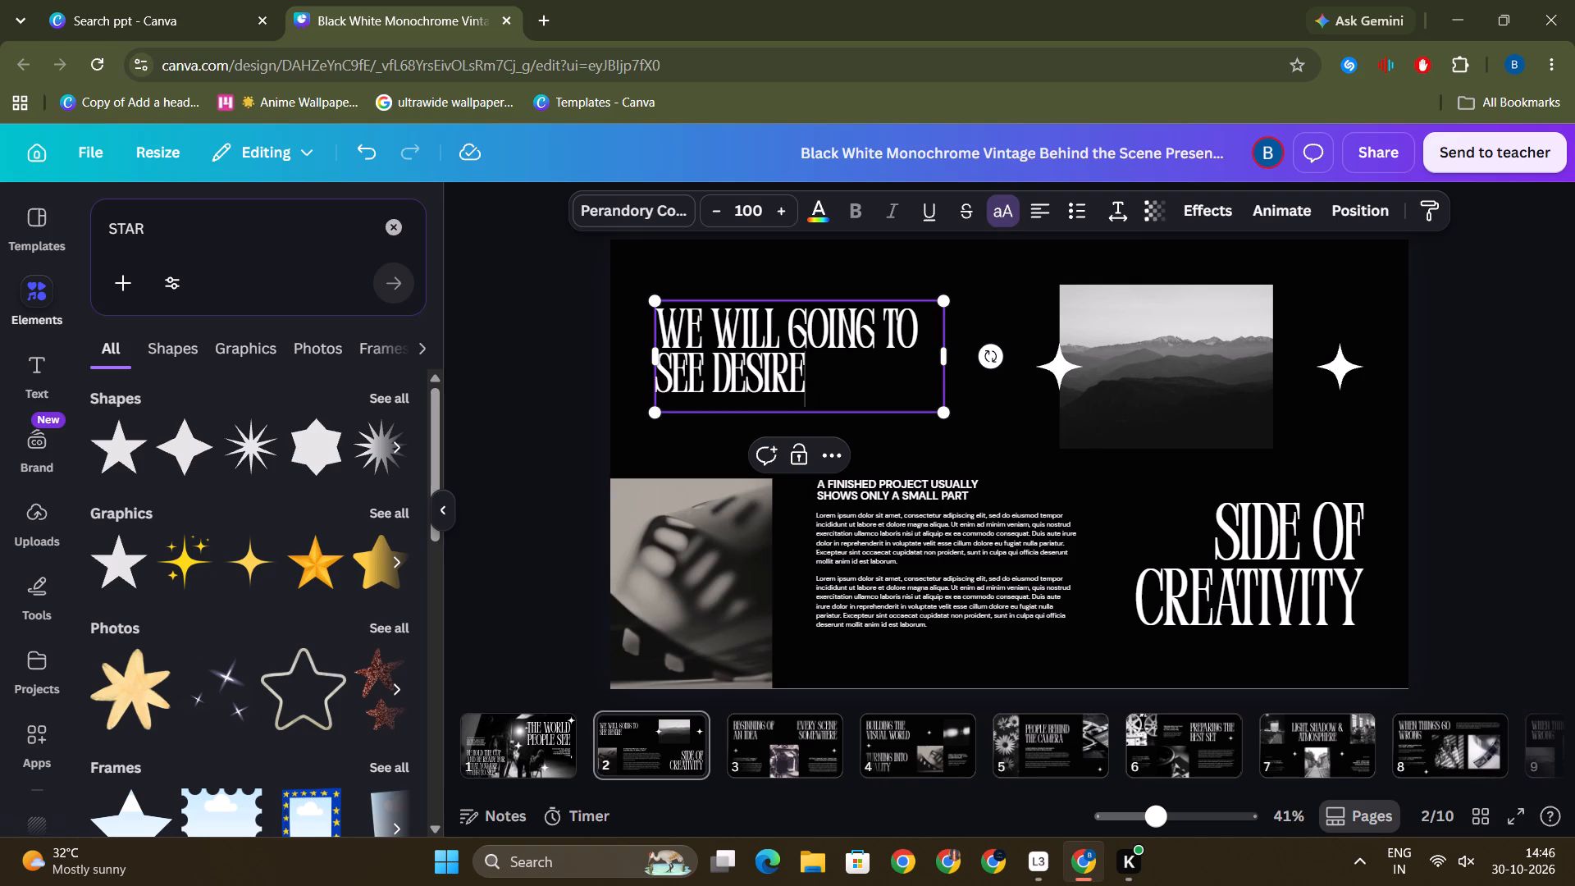
Extend the slide 2 headline with "CAN KILL THE PEACE" after "DESIRE".
key(space)
text(can k9ill)
key(BackSpace)
key(BackSpace)
key(BackSpace)
key(BackSpace)
text(ill trh)
key(BackSpace)
key(BackSpace)
key(BackSpace)
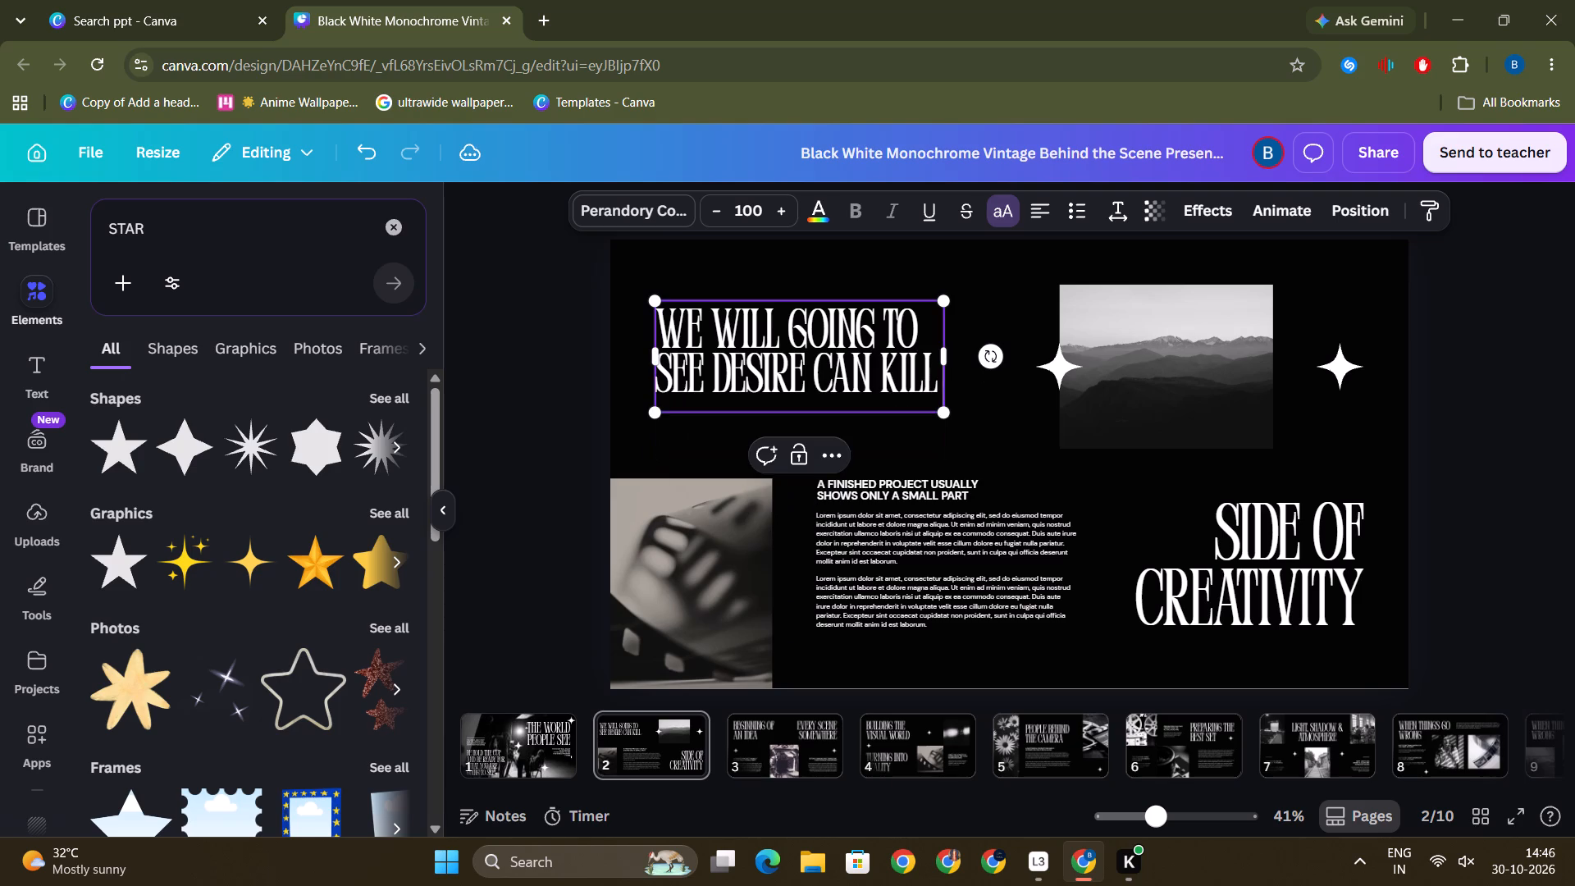
text(the)
key(space)
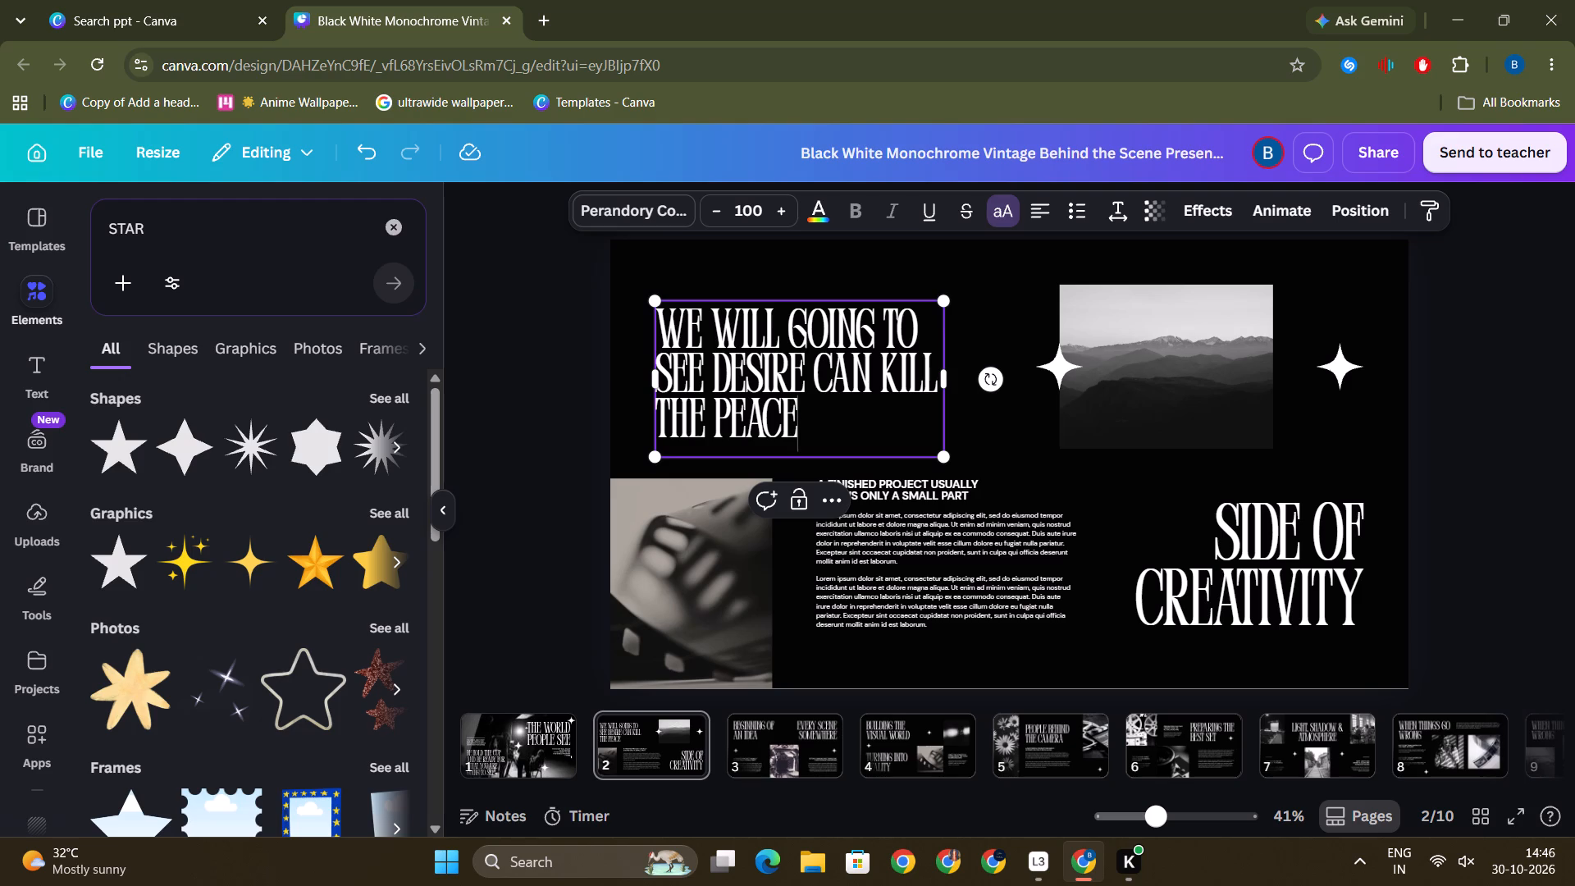
key(space)
Search the elements library for "PEACES" and browse the results.
double_click(208, 243)
double_click(208, 226)
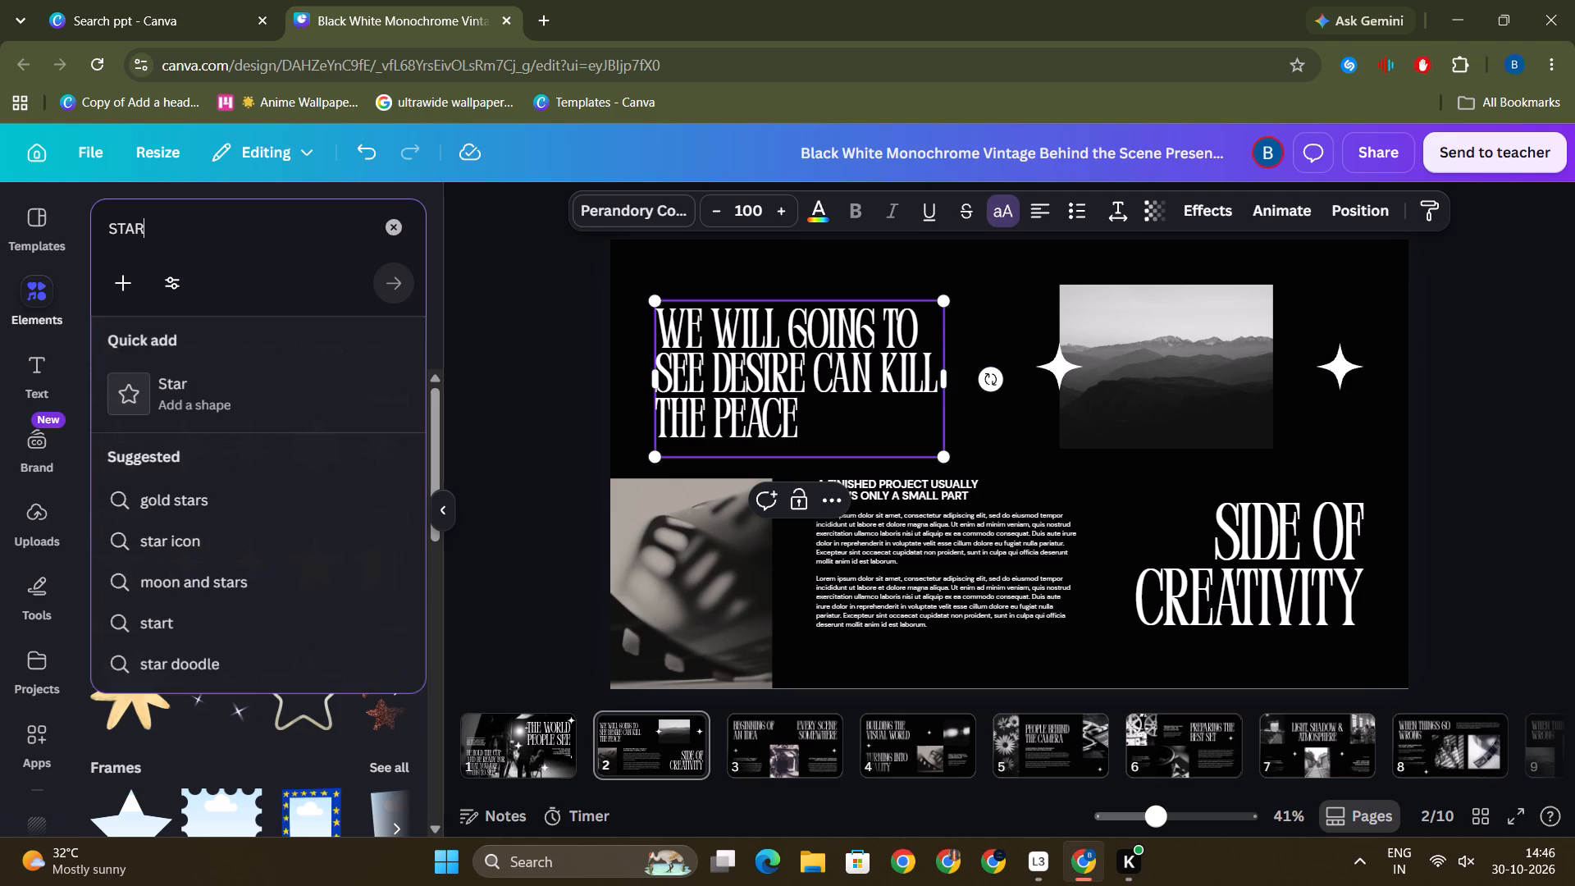
text(PEACES)
key(Return)
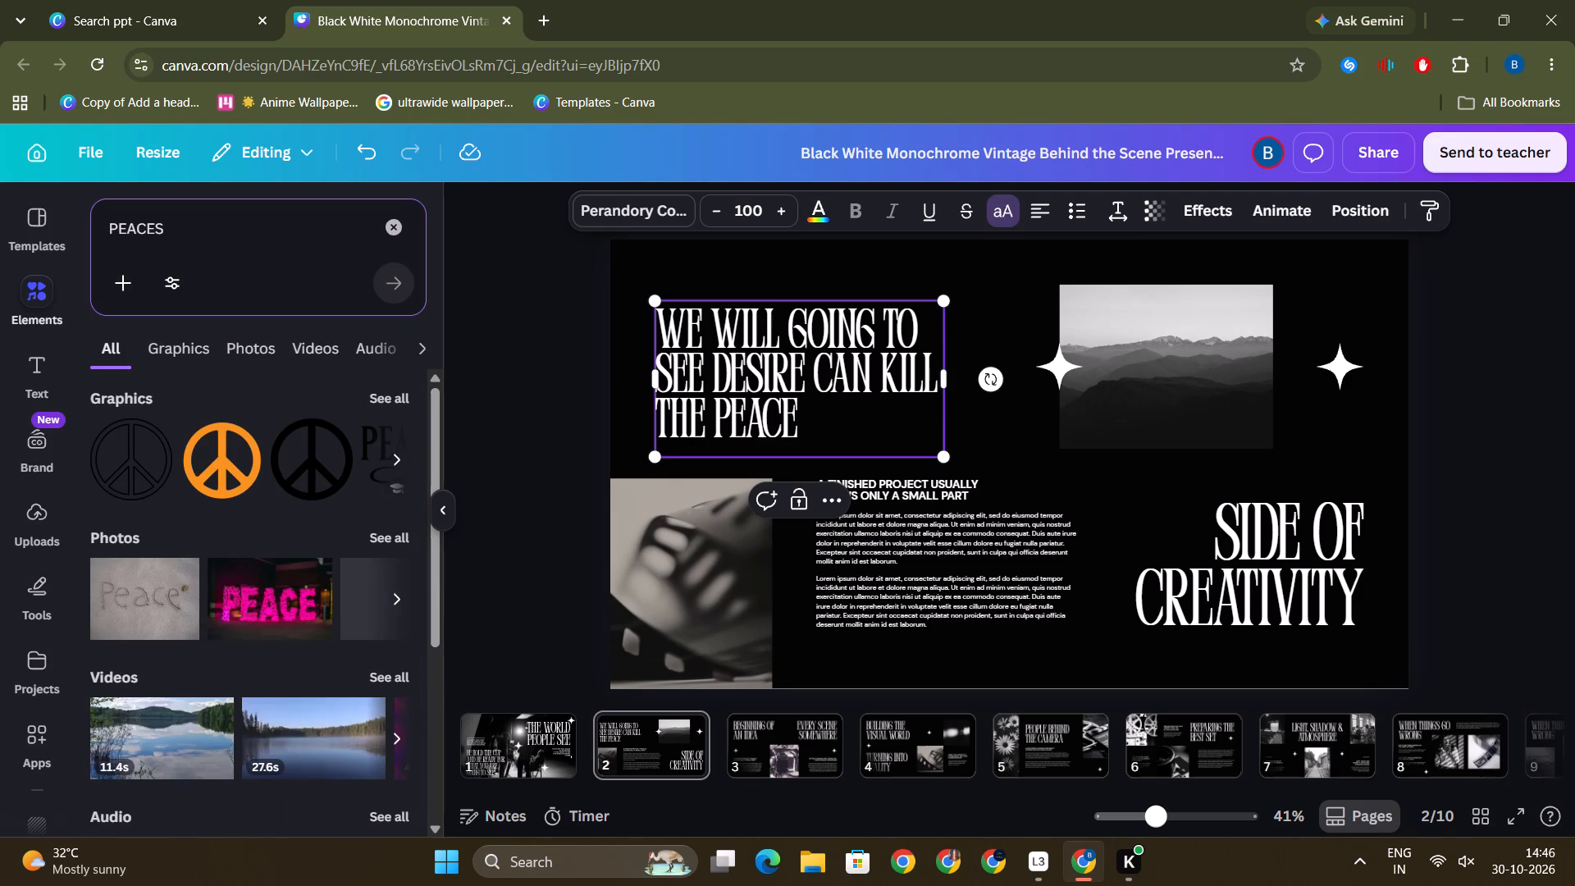
scroll(244, 524, down, 5)
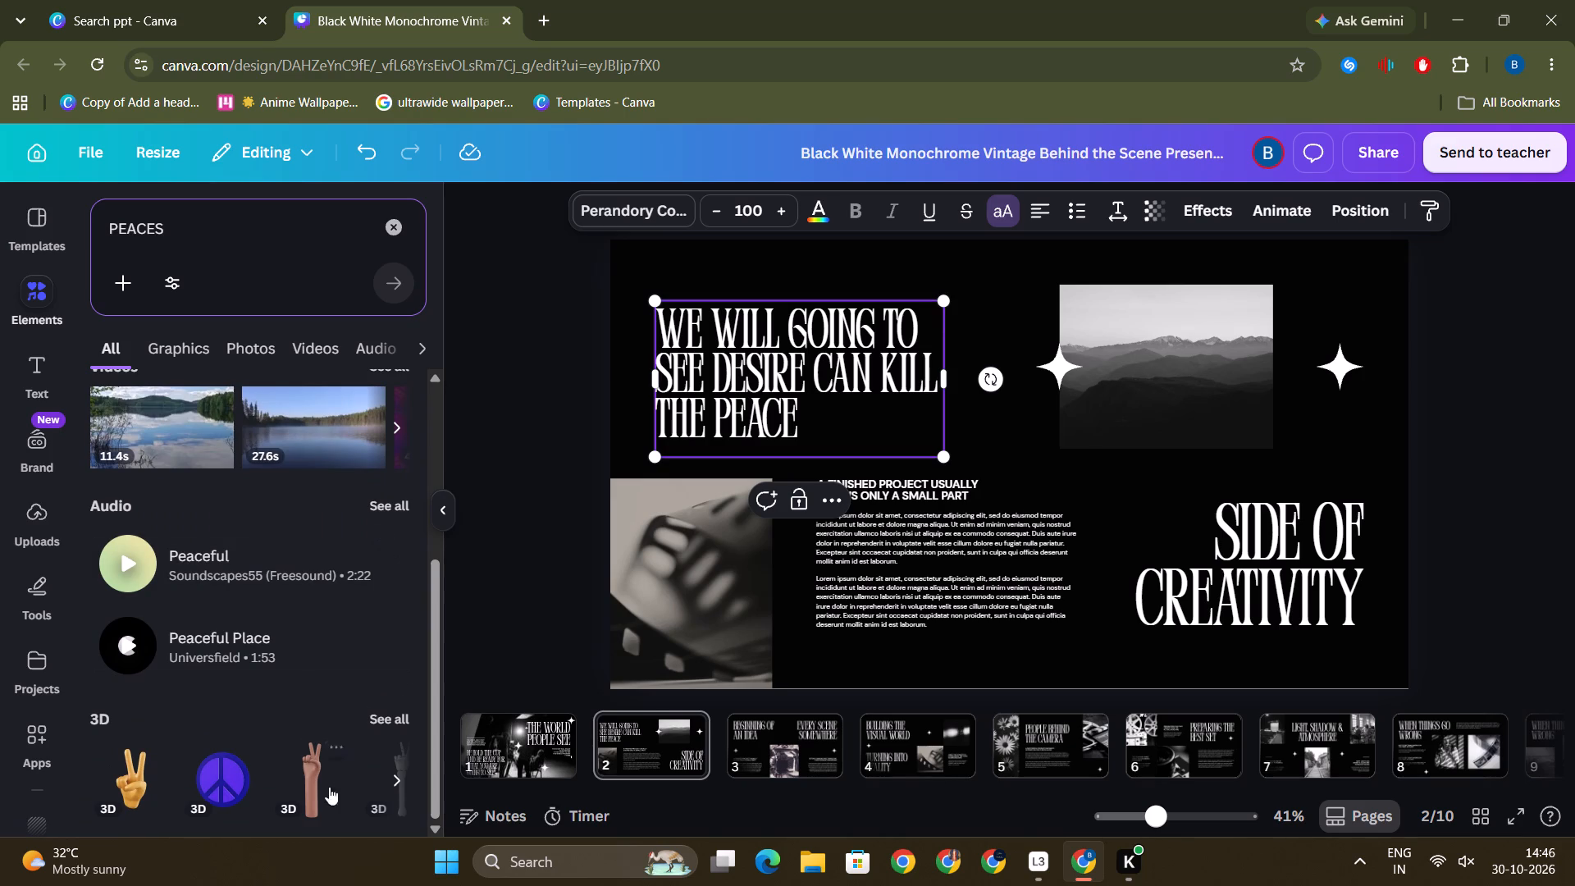
scroll(376, 633, up, 4)
Search the elements library for "PEACES BIRD" and insert the white dove graphic carrying a green branch on slide 2.
key(space)
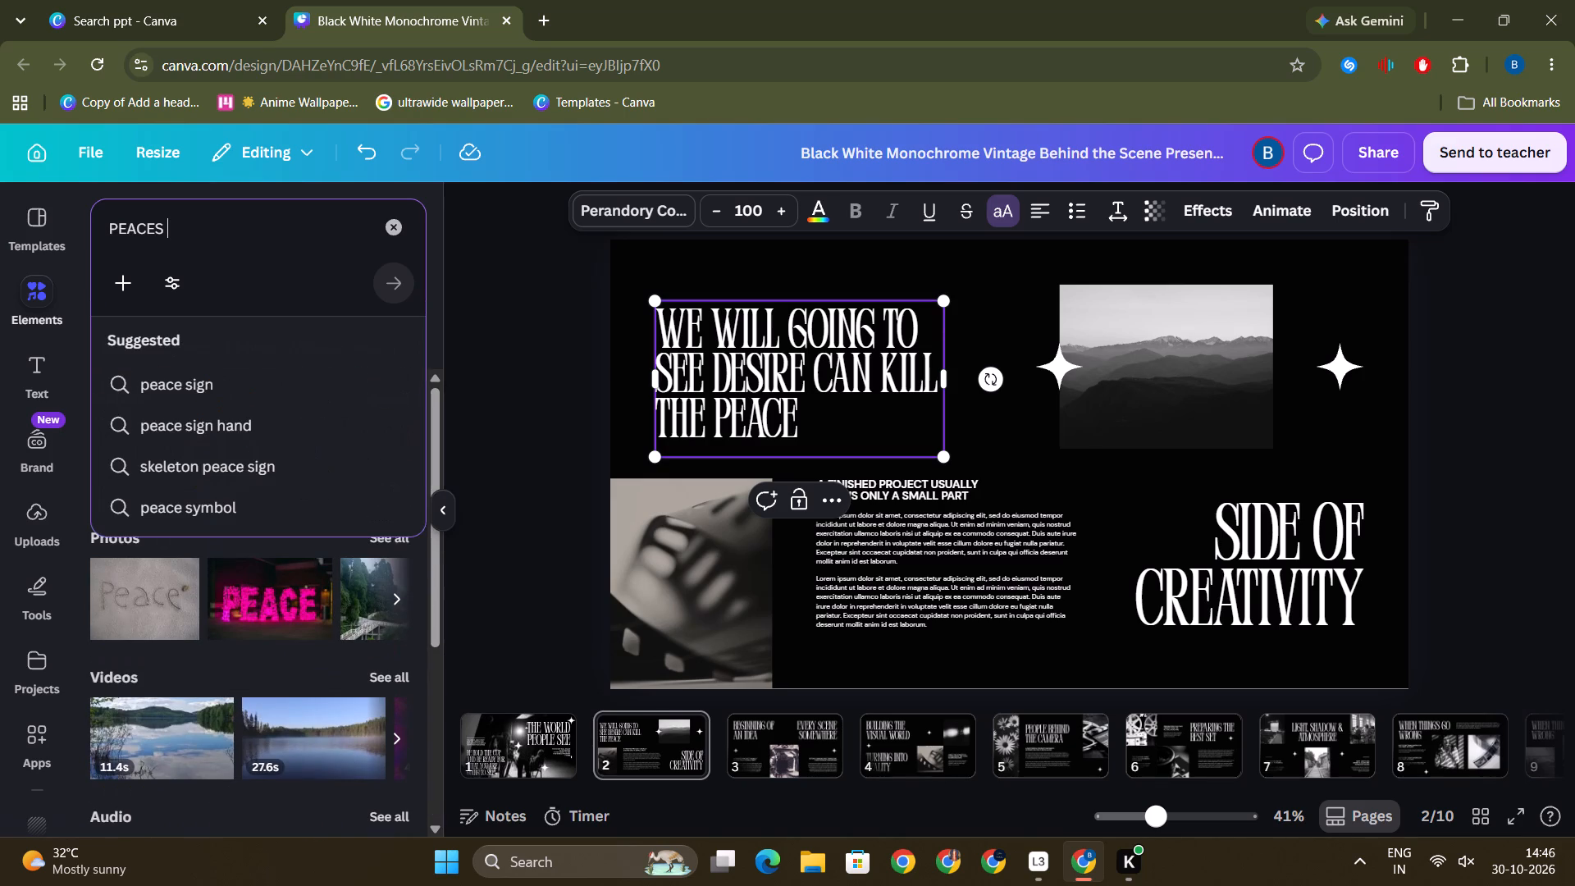
text(BIRD\)
key(BackSpace)
key(Return)
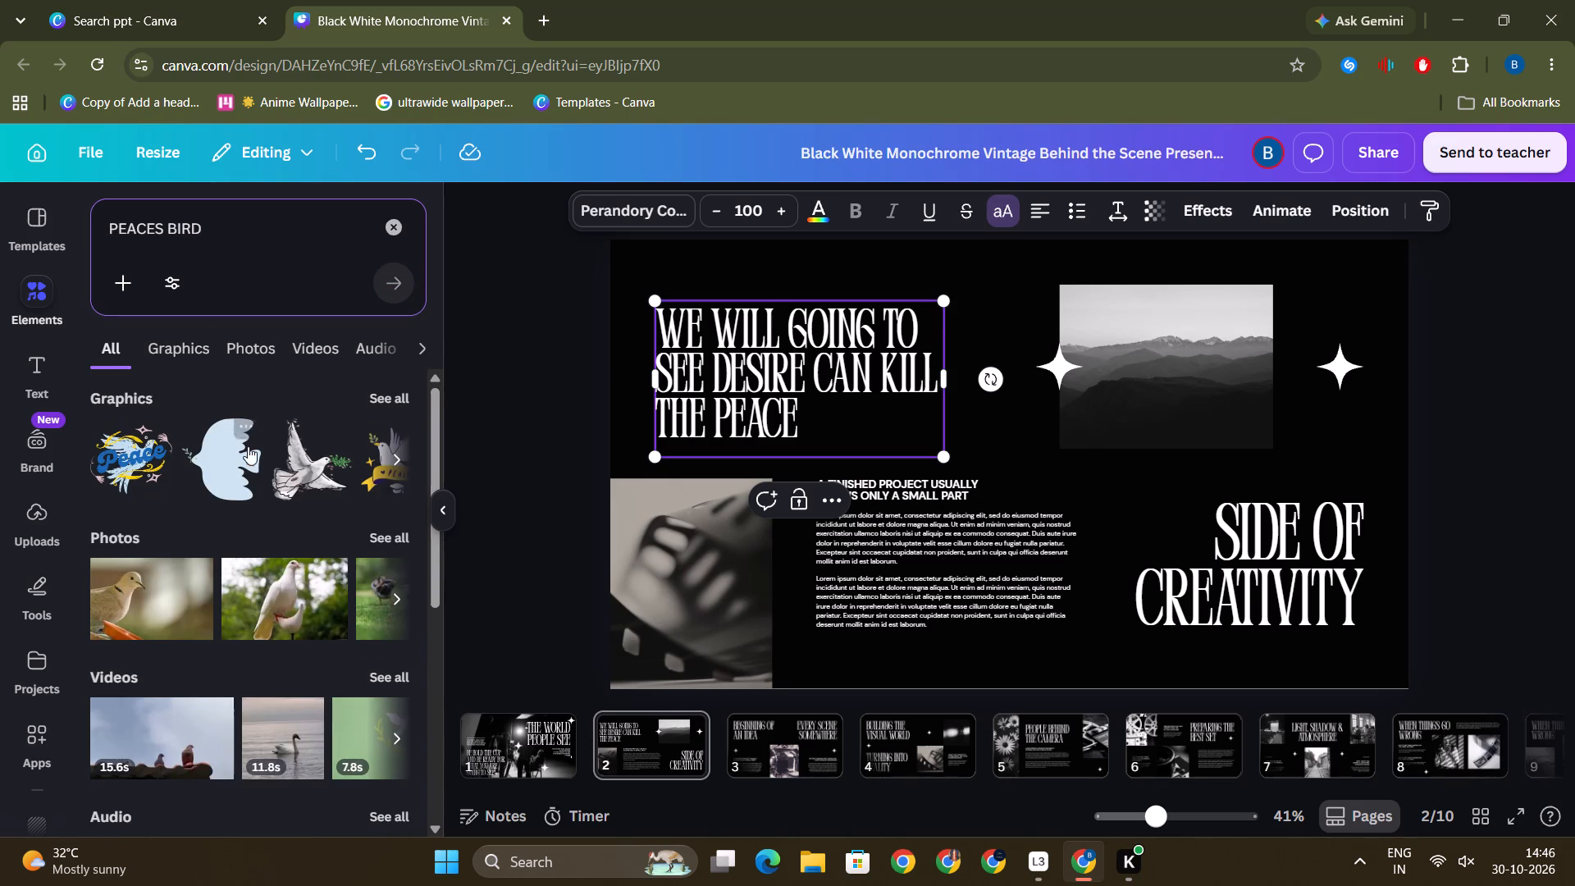
click(300, 472)
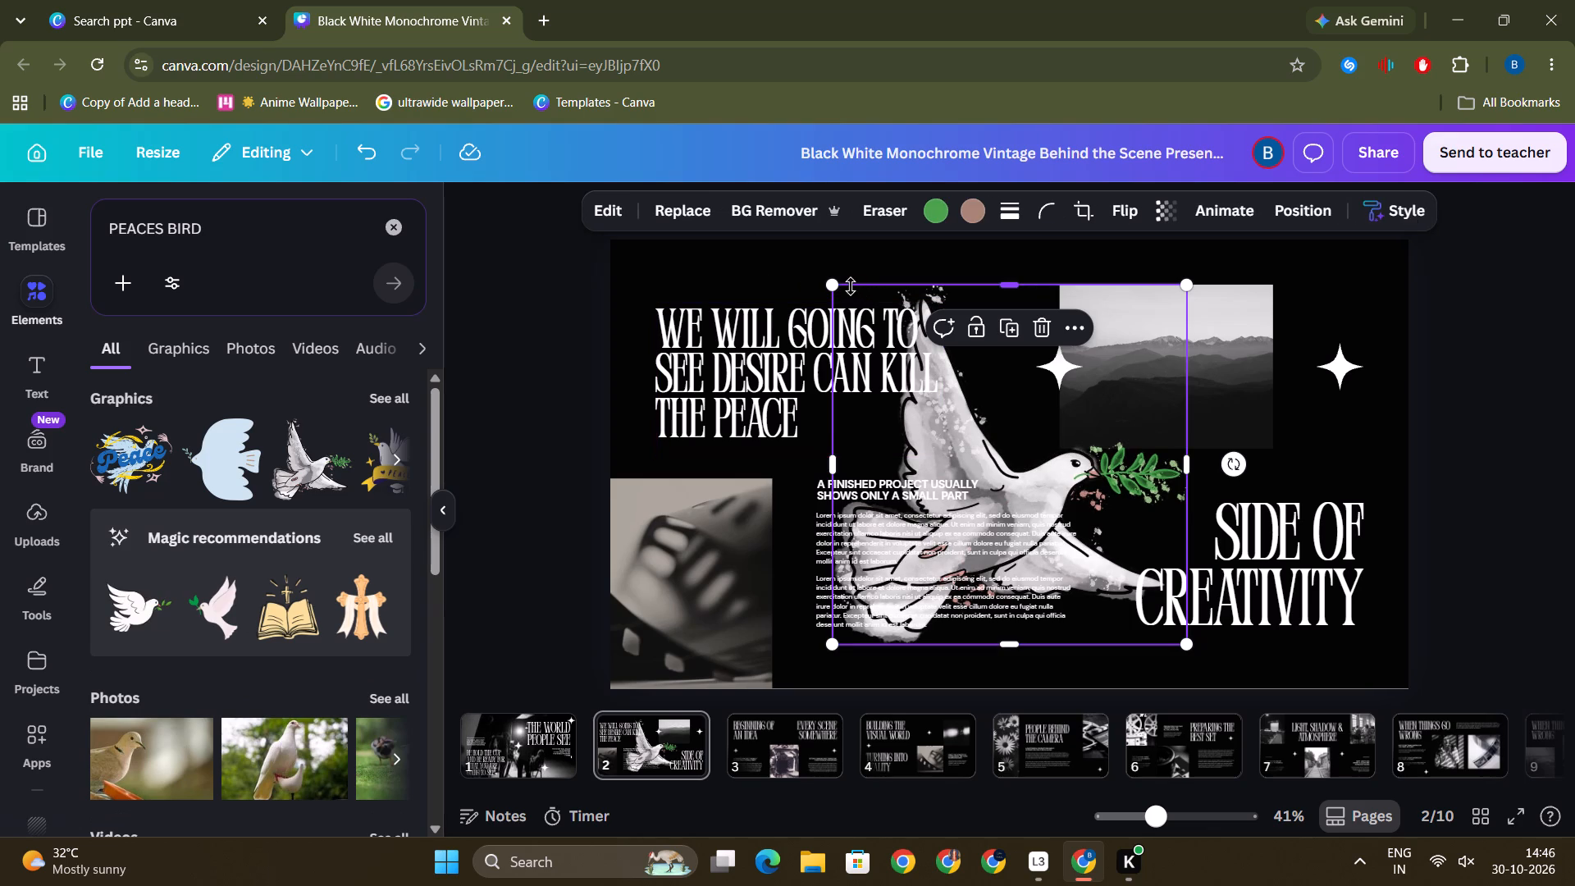
Shrink the dove to about the height of a headline letter and place it right after "THE PEACE".
drag(839, 286, 1060, 513)
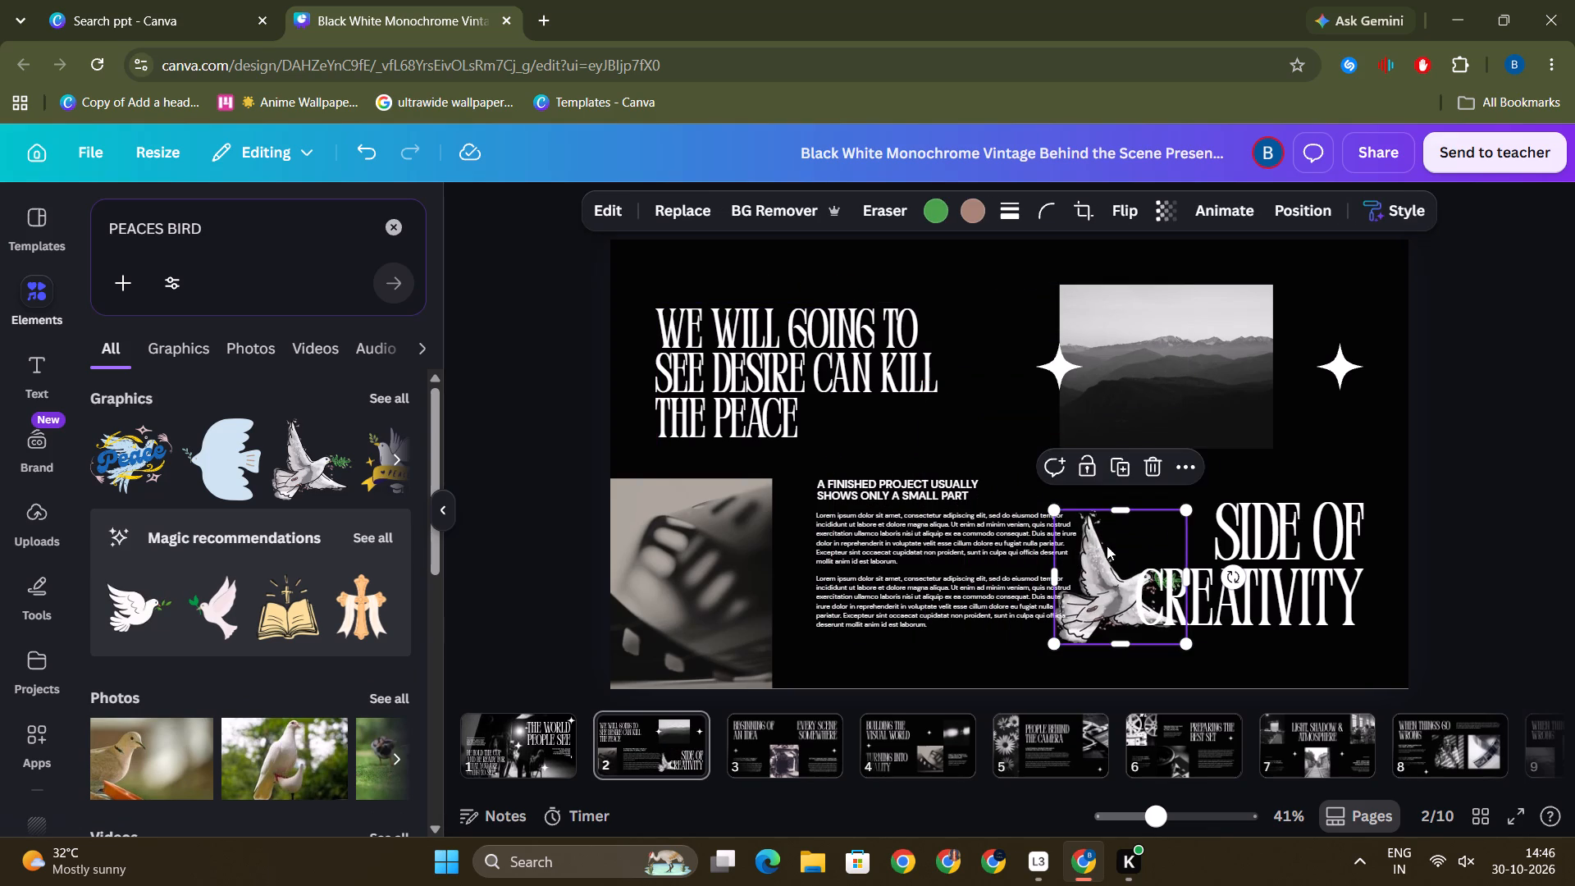
drag(1113, 550, 1040, 423)
drag(986, 383, 1098, 477)
drag(1103, 502, 828, 428)
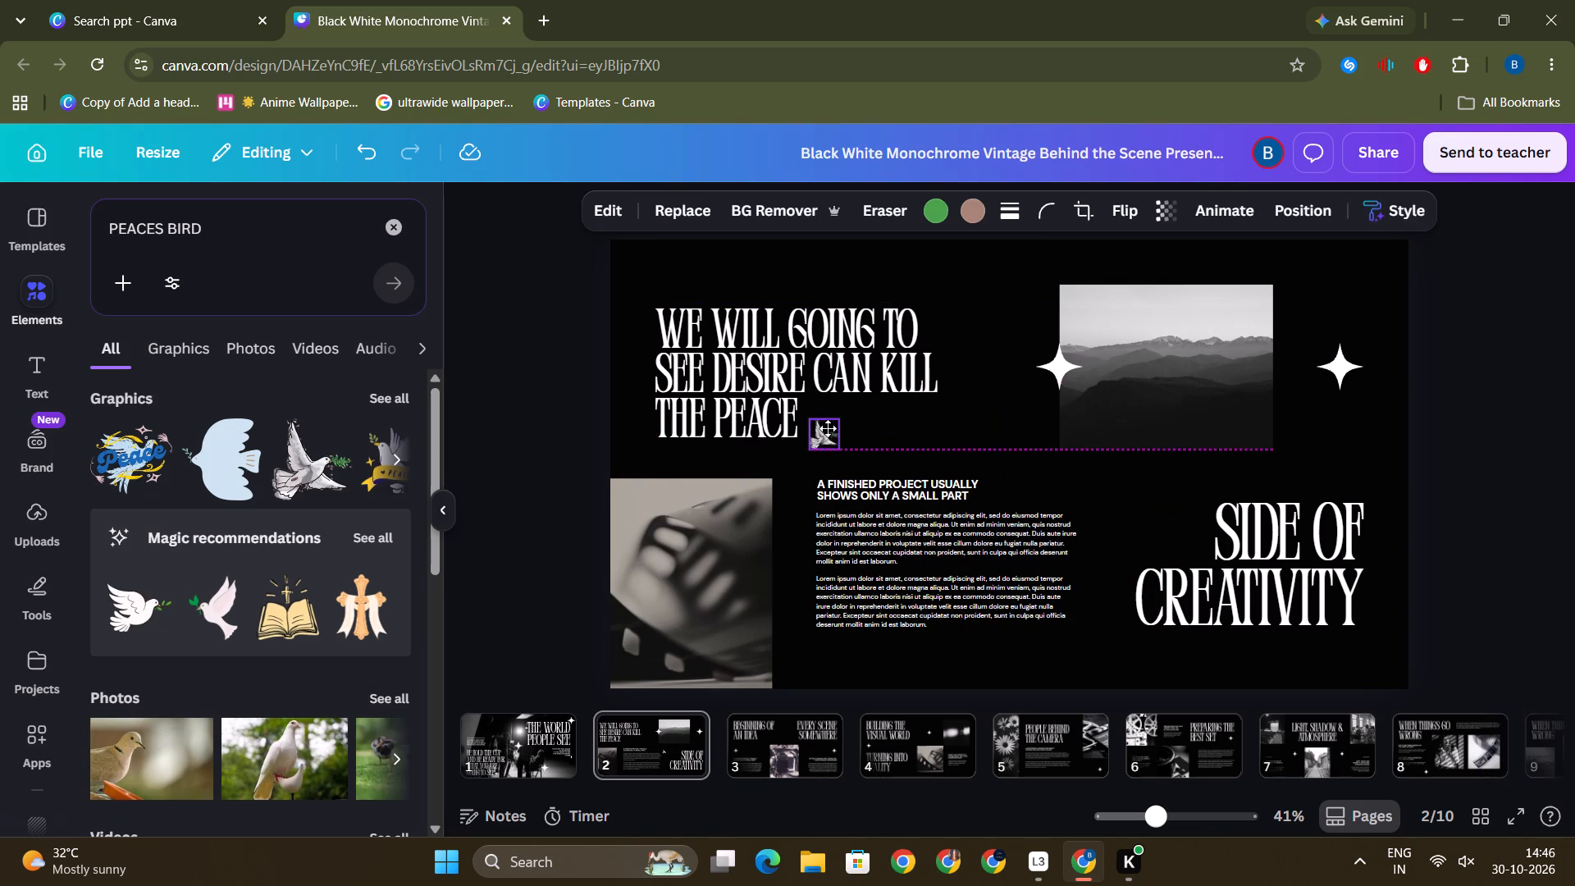
drag(828, 428, 825, 423)
click(1480, 420)
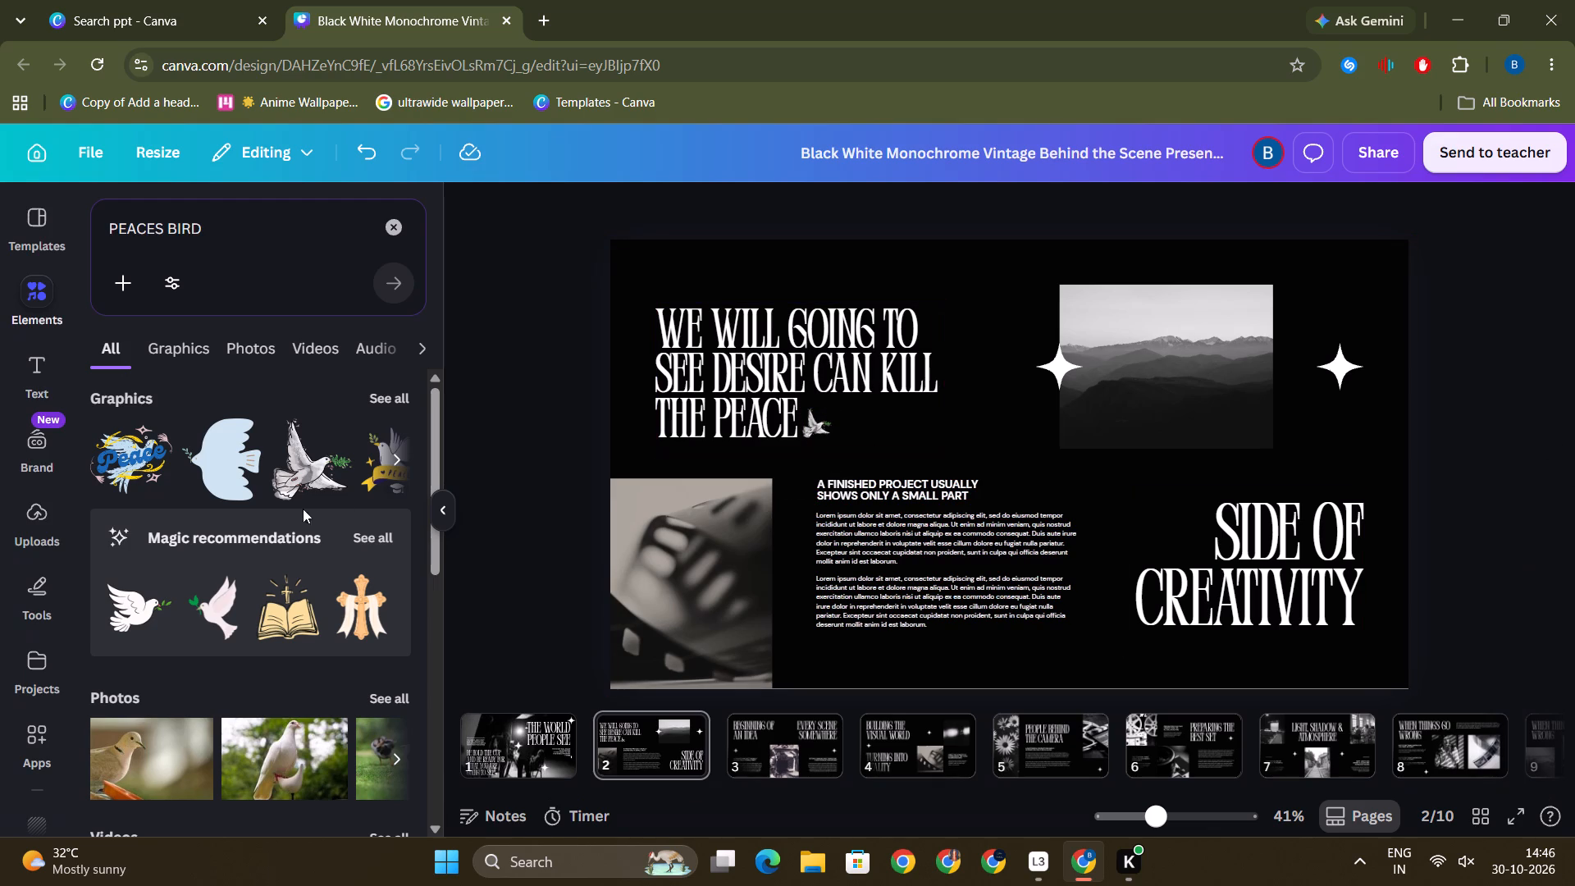
Replace the mountain photo on slide 2 with the "PEACES BIRD" photo of a white dove spreading its wings and holding a green branch.
click(1183, 353)
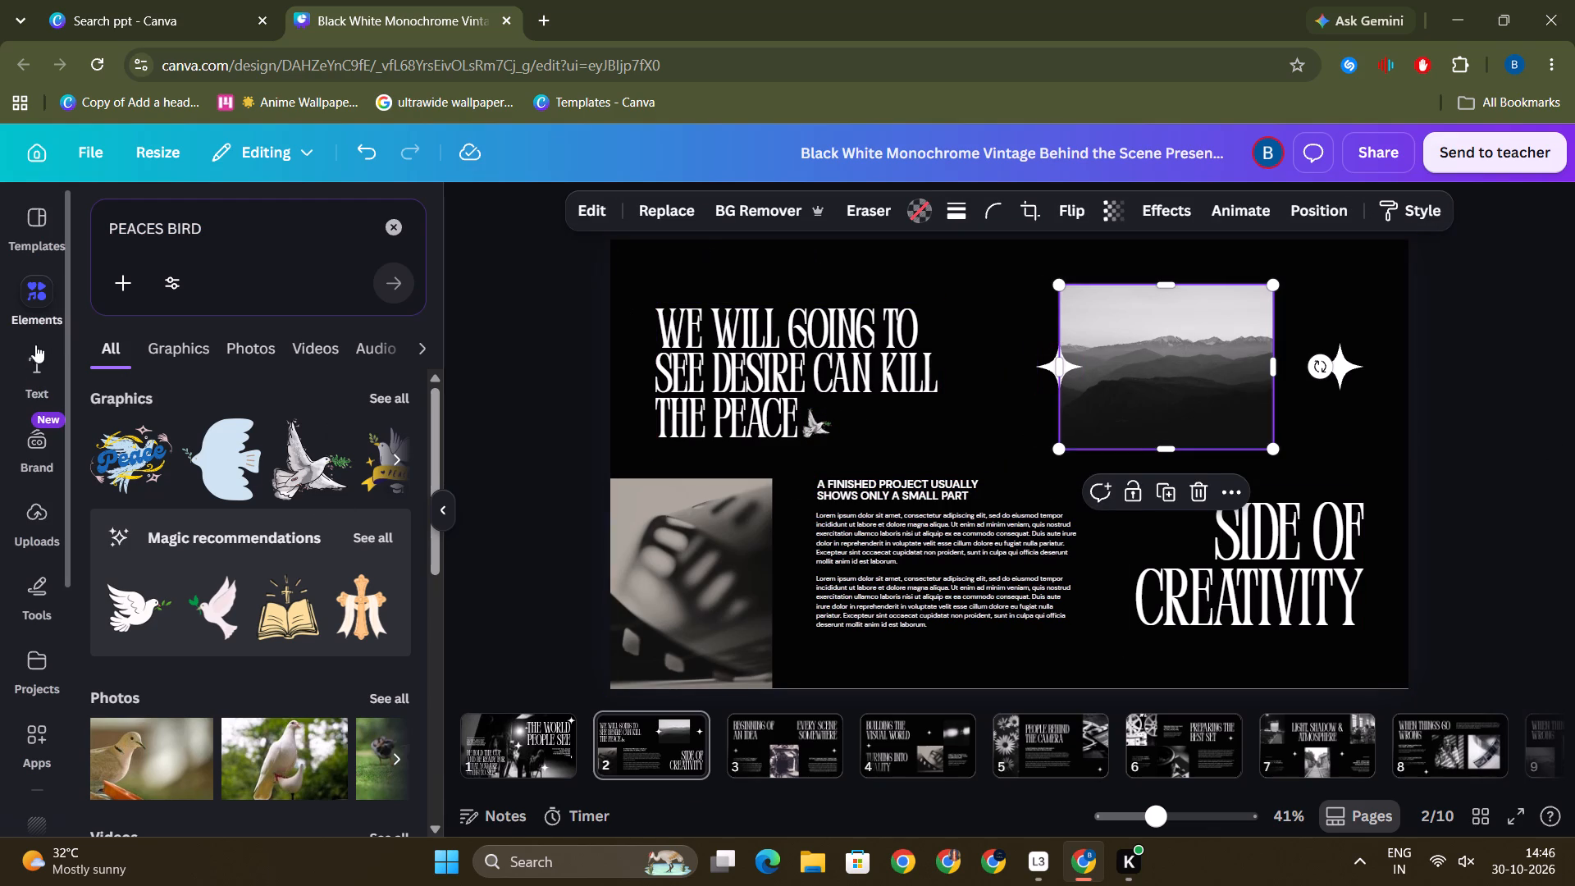
click(276, 353)
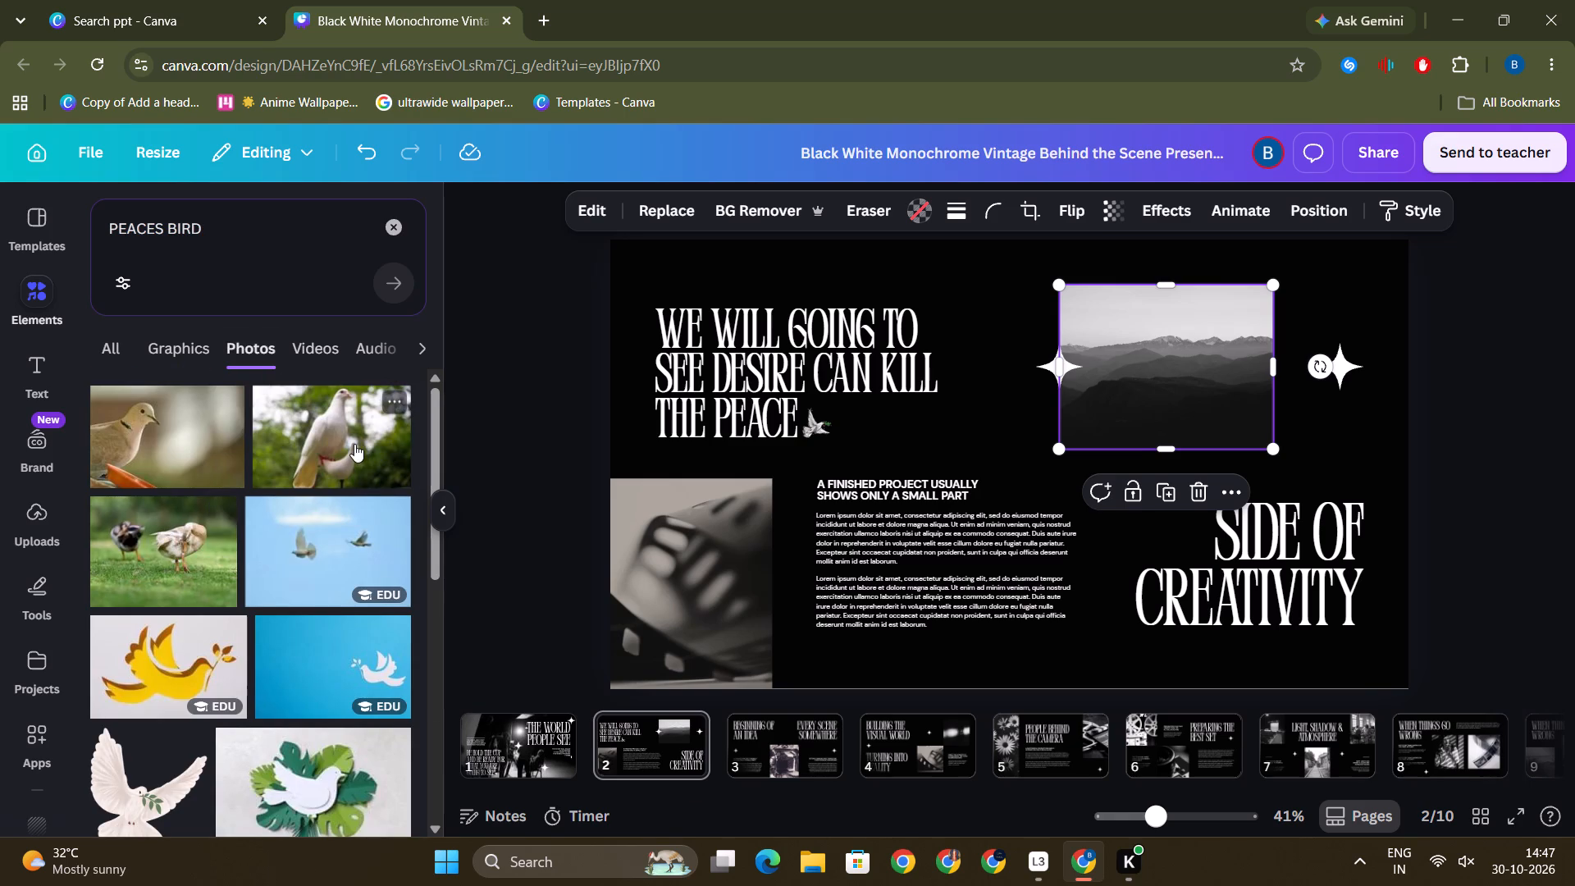
scroll(353, 447, down, 1)
scroll(205, 676, down, 2)
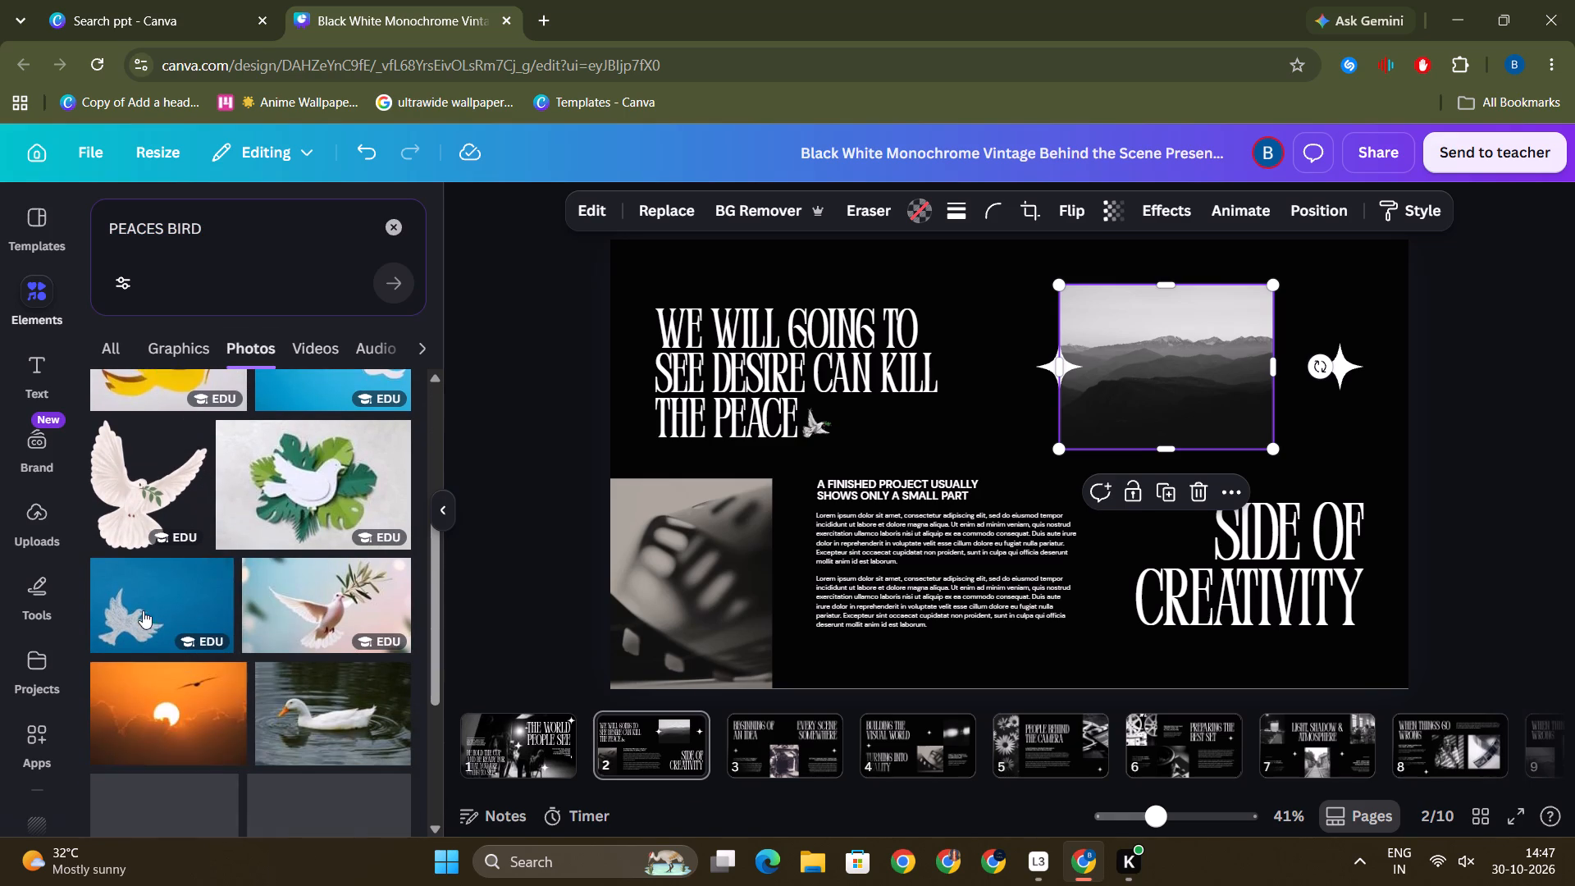
drag(144, 470, 1138, 358)
click(1147, 392)
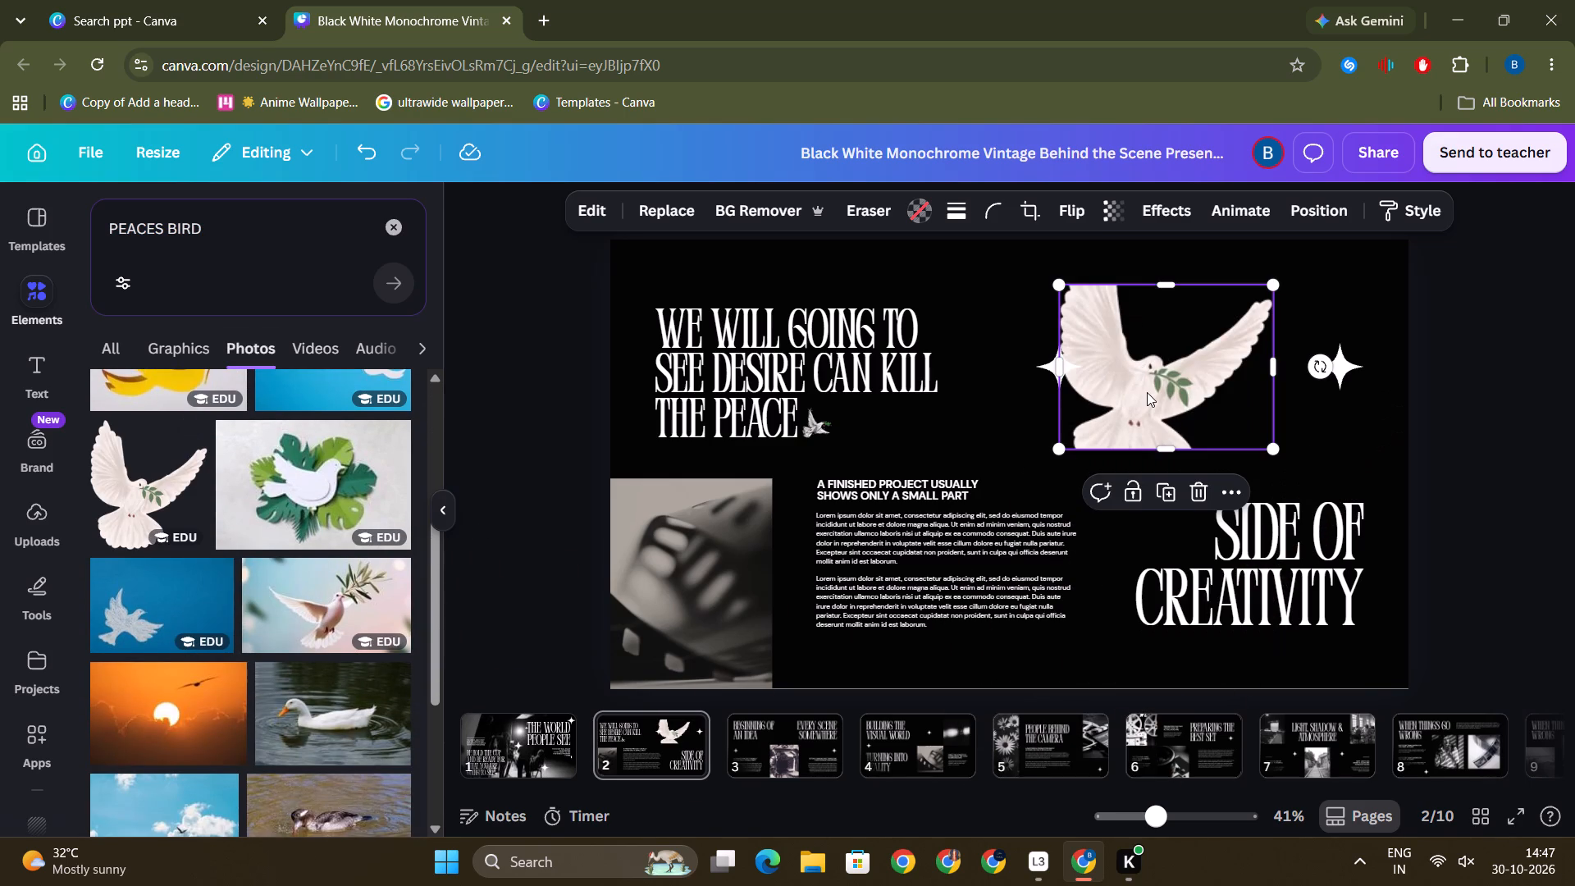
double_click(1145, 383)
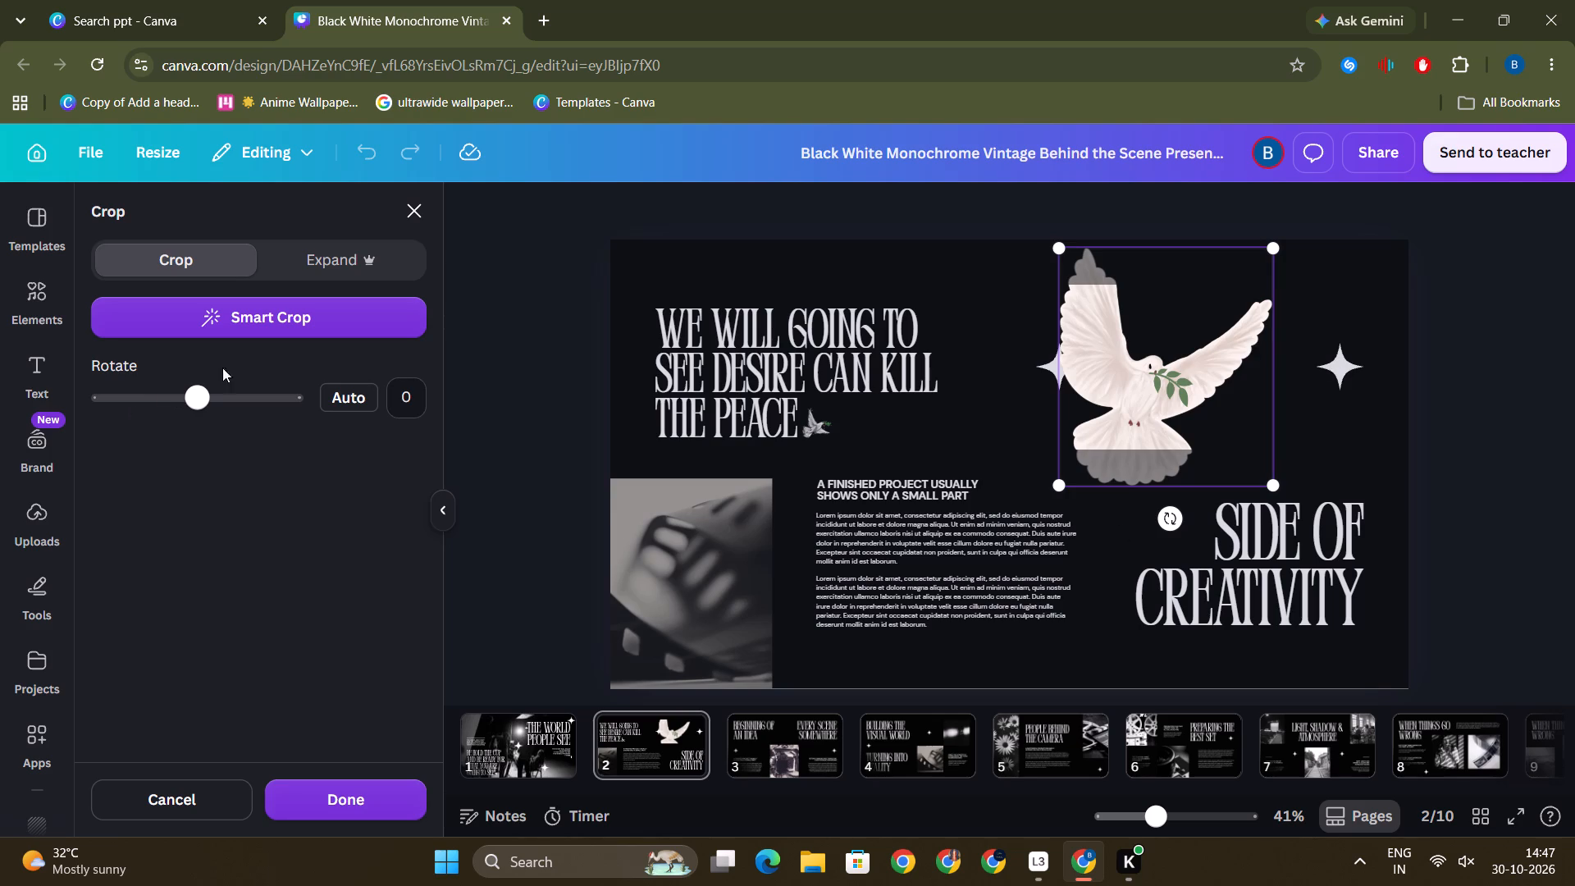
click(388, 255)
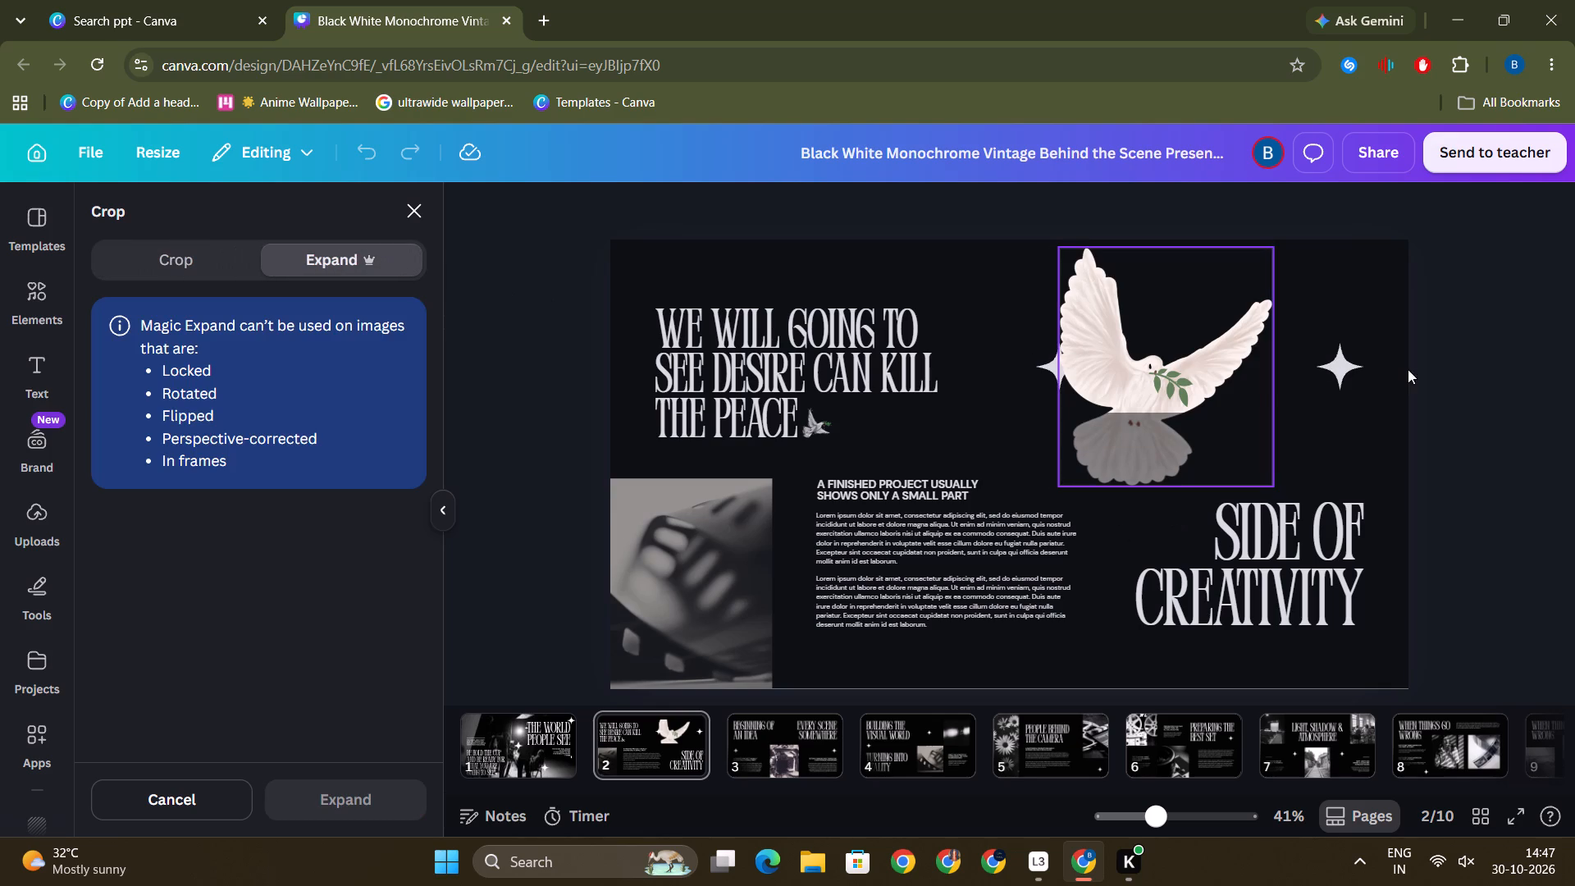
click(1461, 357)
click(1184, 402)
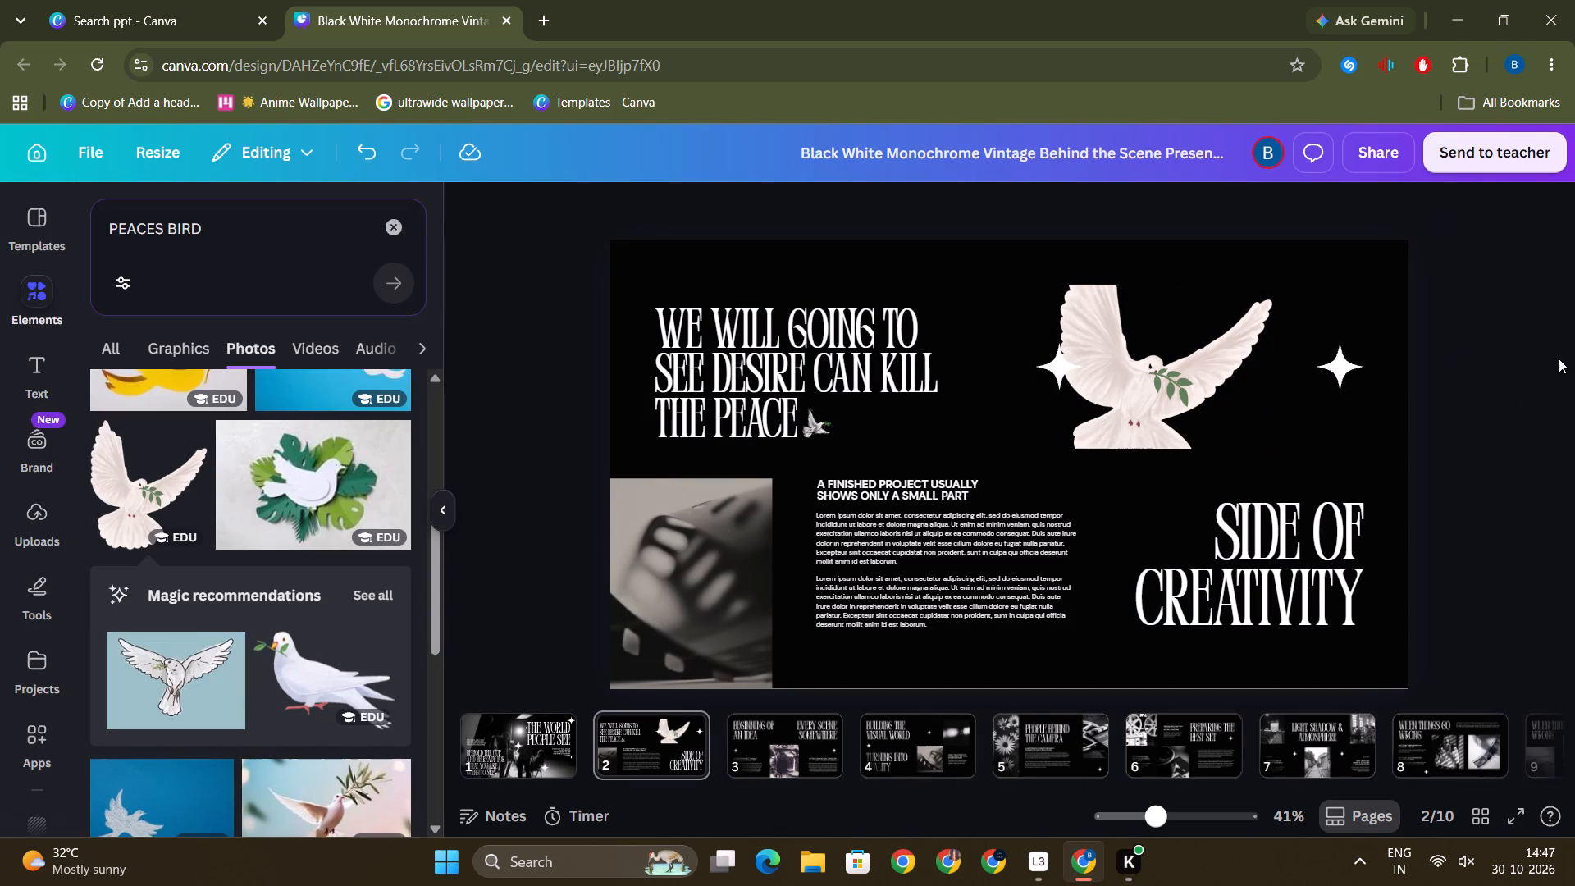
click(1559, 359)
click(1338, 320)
Shrink the large dove photo slightly from its upper-left corner.
click(1230, 336)
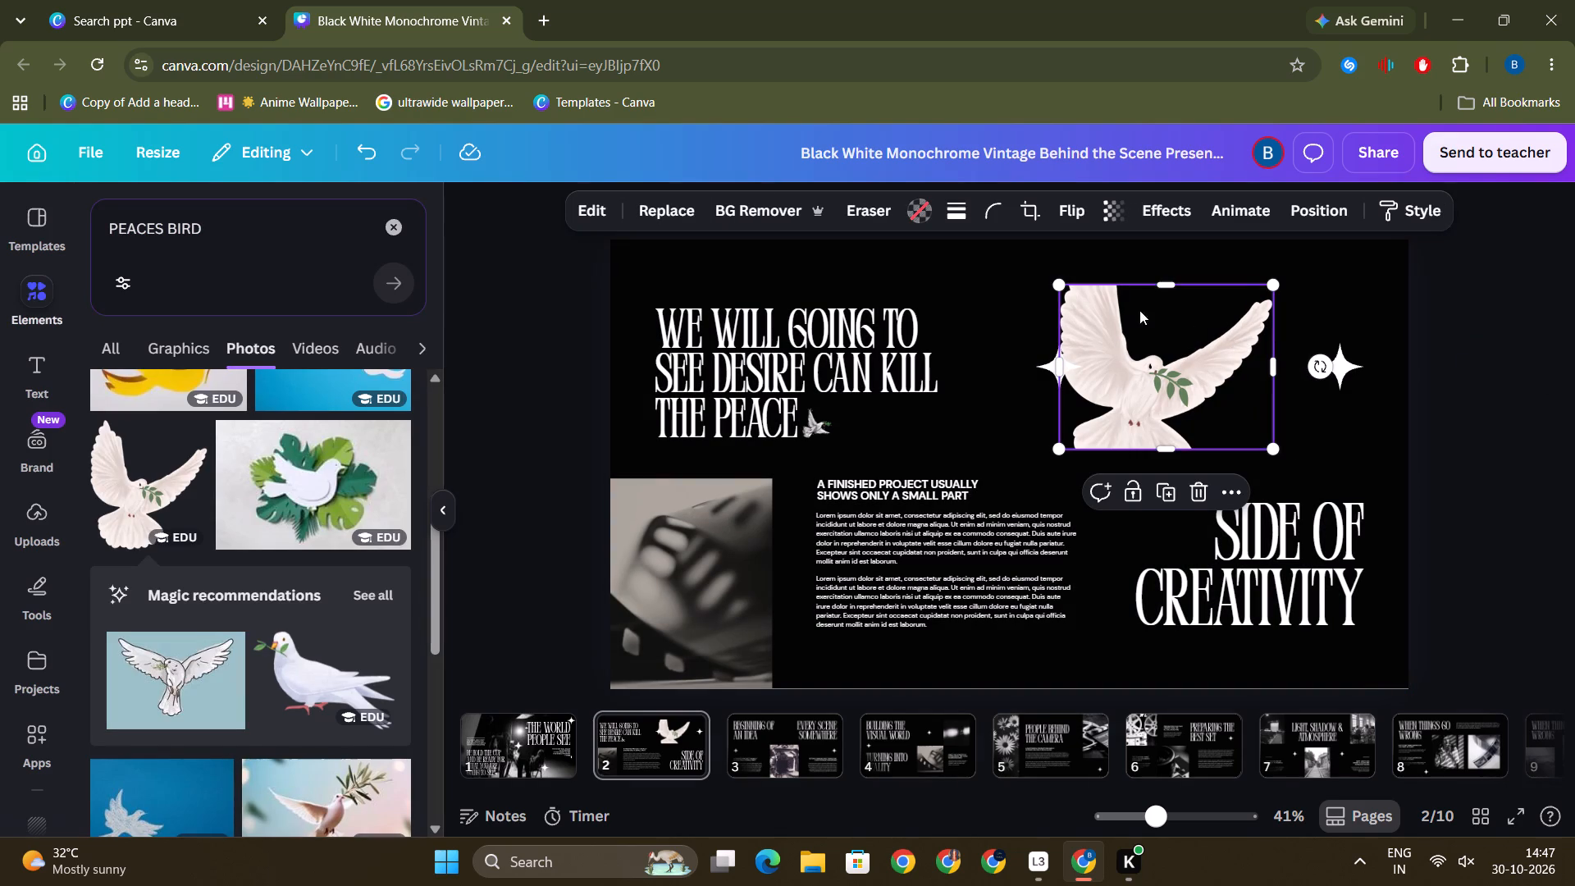
drag(1063, 277, 1079, 315)
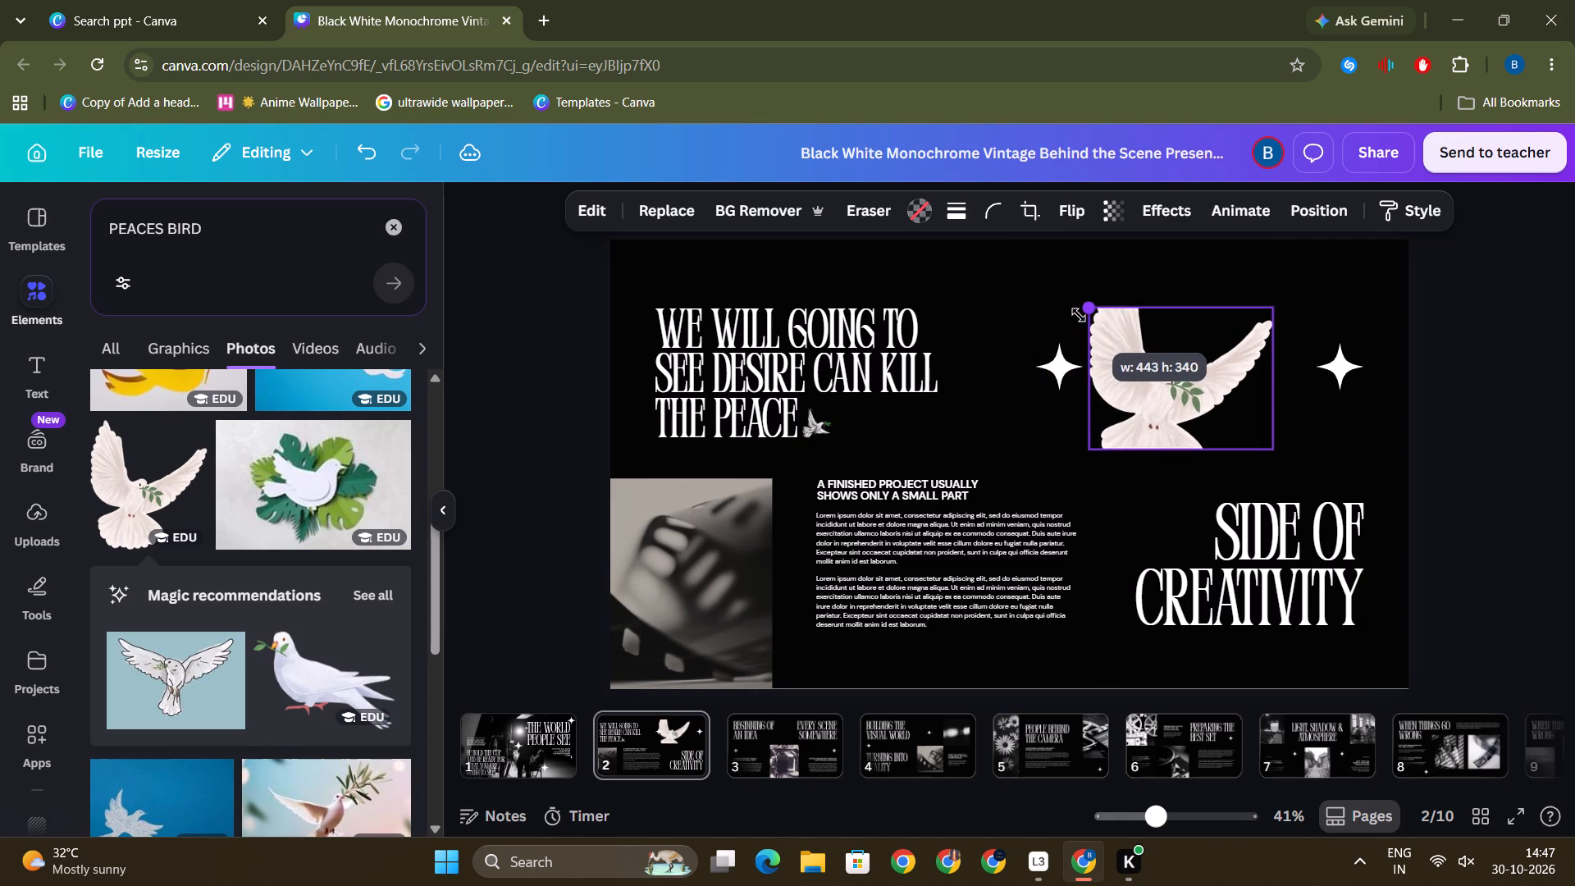
drag(1079, 315, 1053, 303)
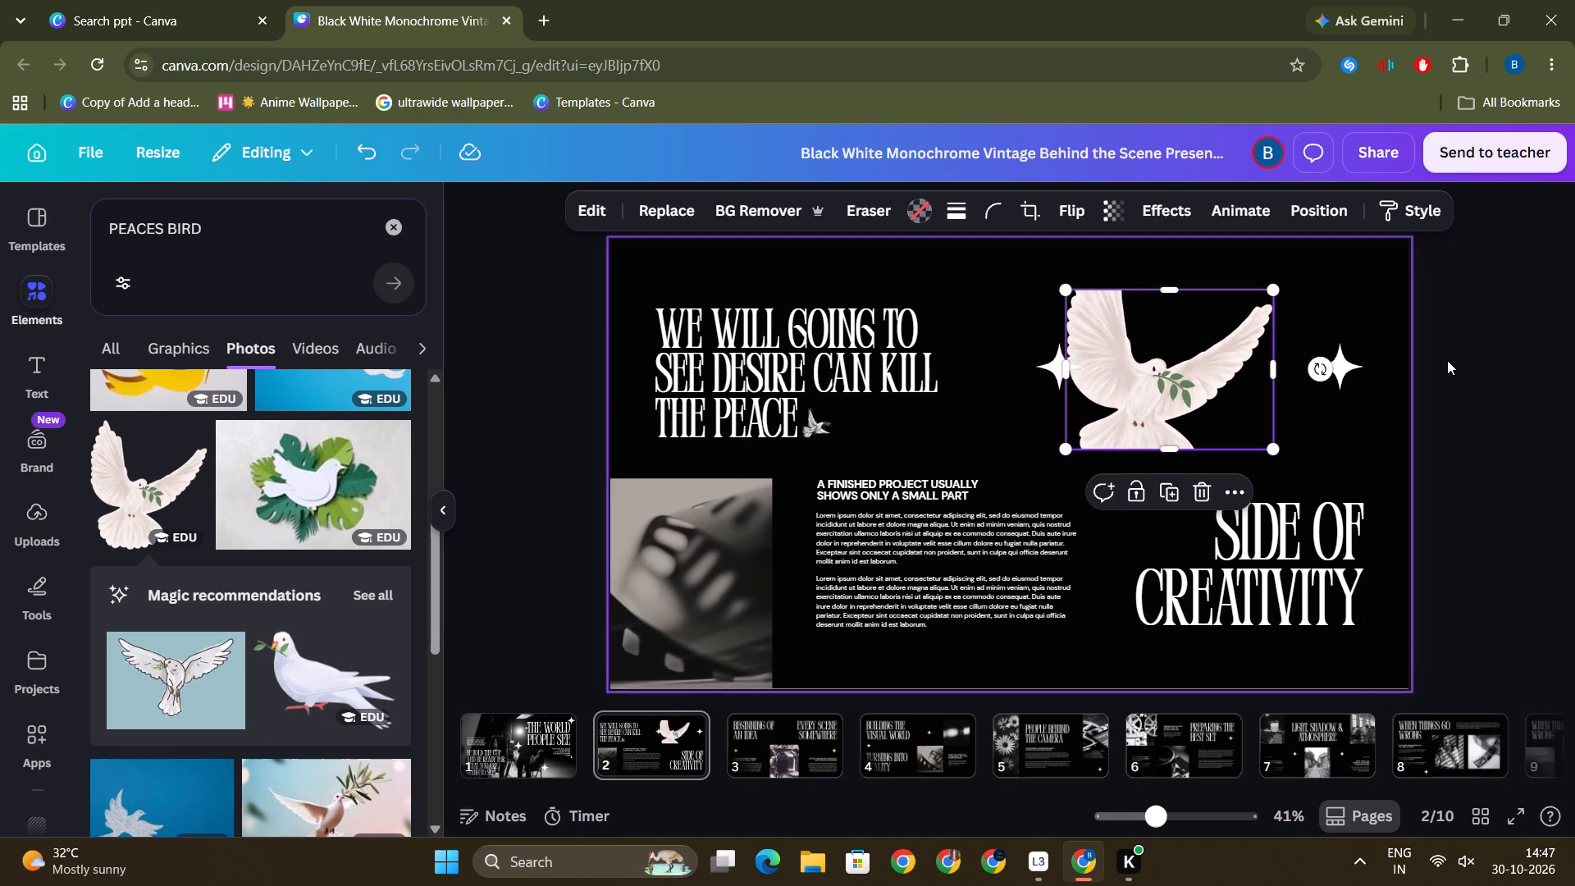
click(1447, 360)
Move the star beside the dove photo inward so it overlaps the tip of the dove's right-hand wing.
drag(1353, 376, 1264, 385)
click(1516, 349)
Replace the "SIDE OF CREATIVITY" title with "SIDE OF WORLD THAT CAN DESTROY".
click(1257, 584)
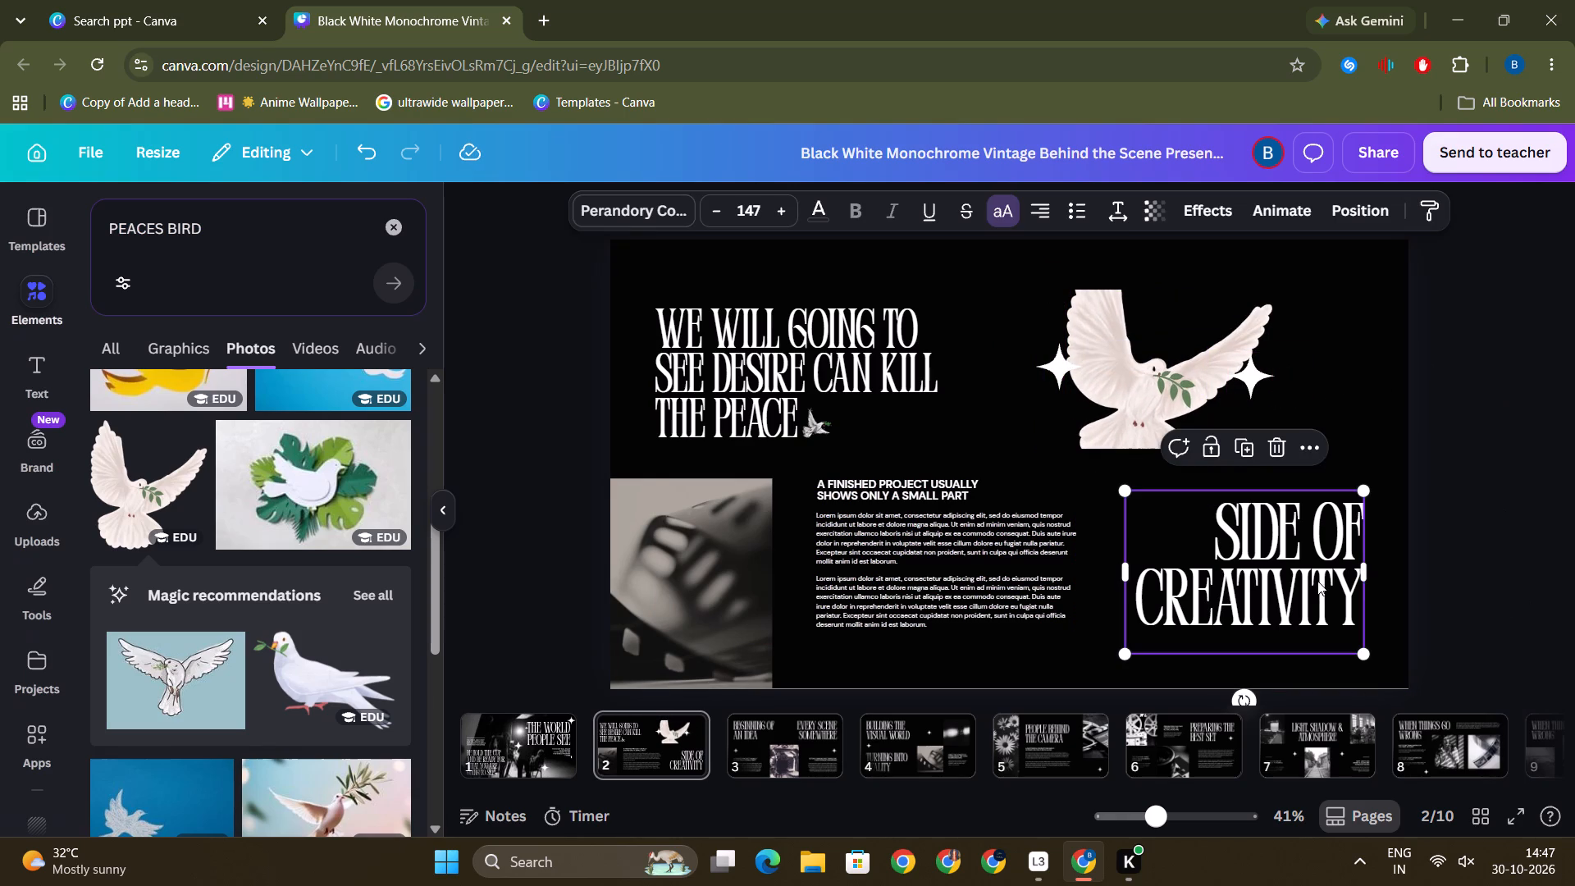
double_click(1317, 581)
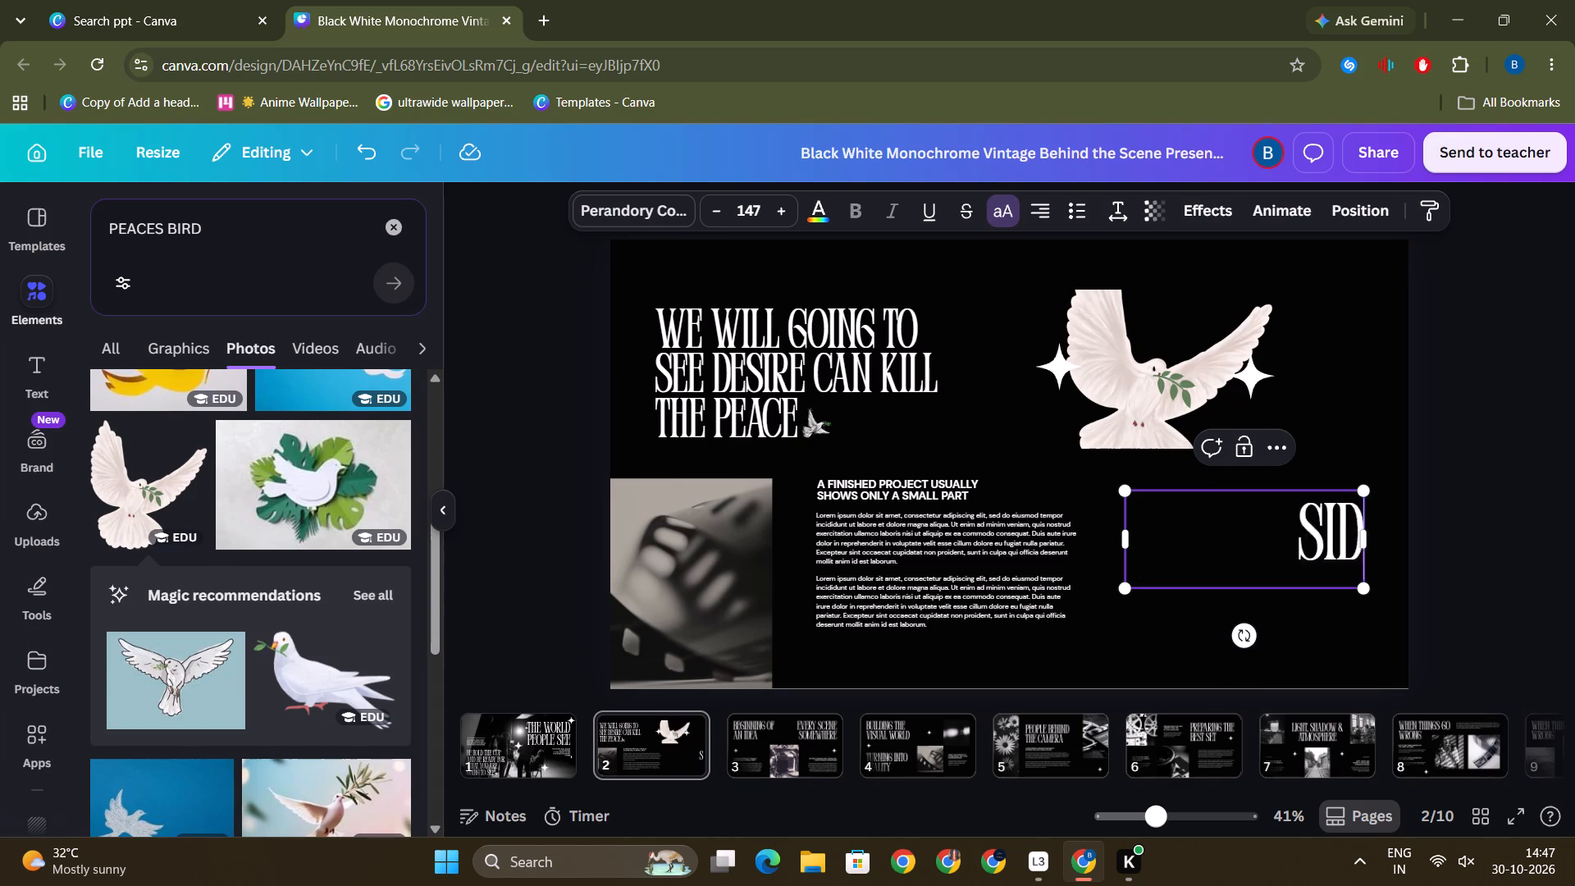
text(F)
key(space)
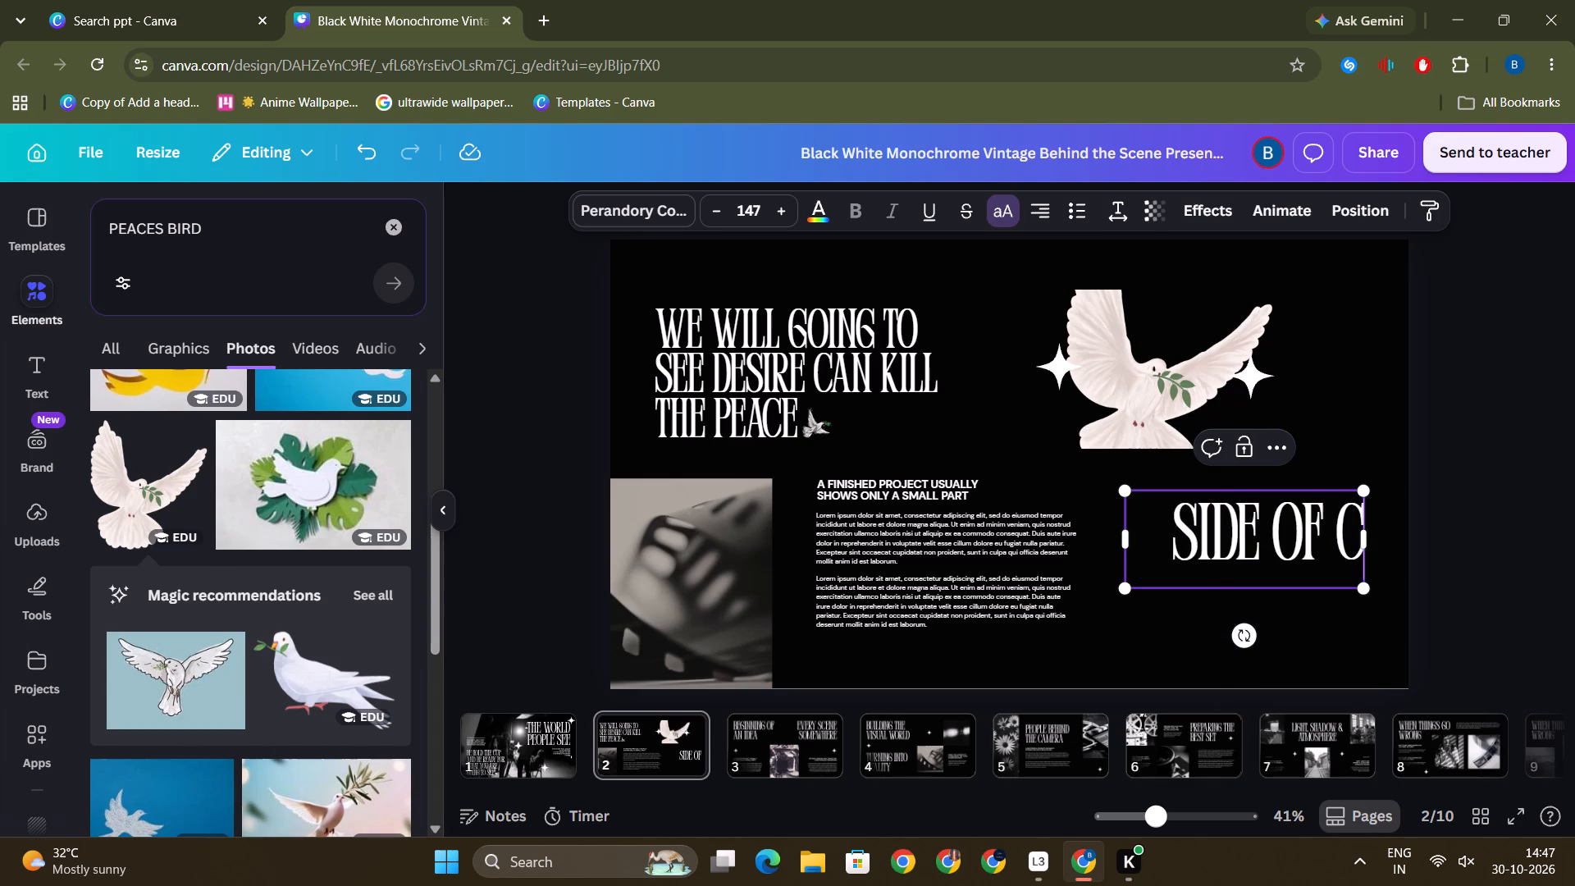
text(RUL)
key(BackSpace)
key(BackSpace)
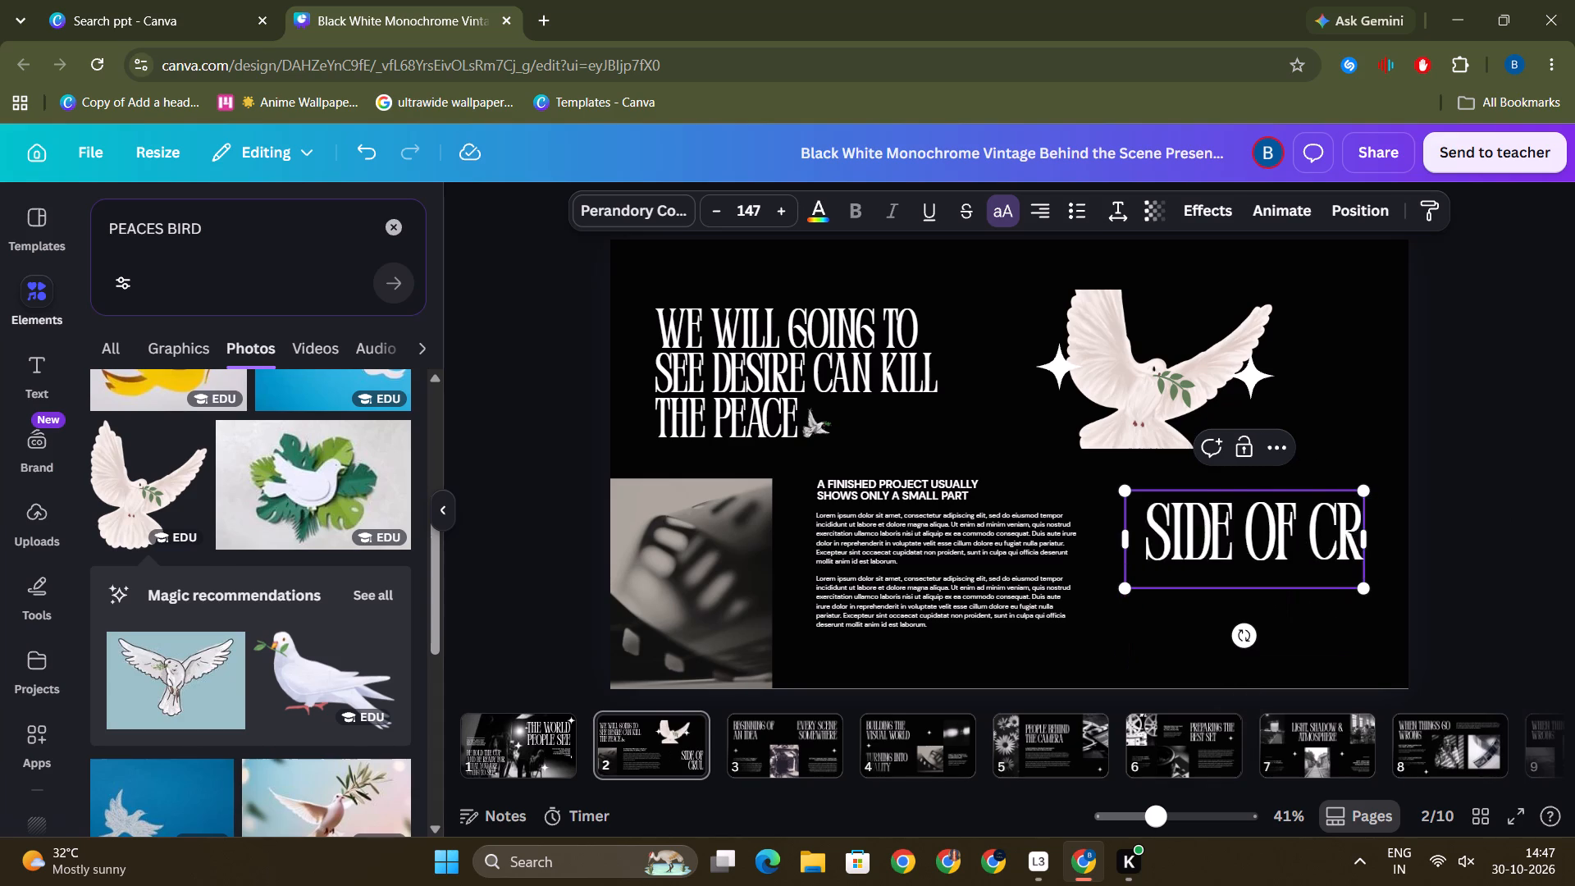
key(BackSpace)
key(BackSpace)
text(WORLD CA)
key(BackSpace)
key(BackSpace)
text(THAT CAN)
key(space)
text(DESTROY)
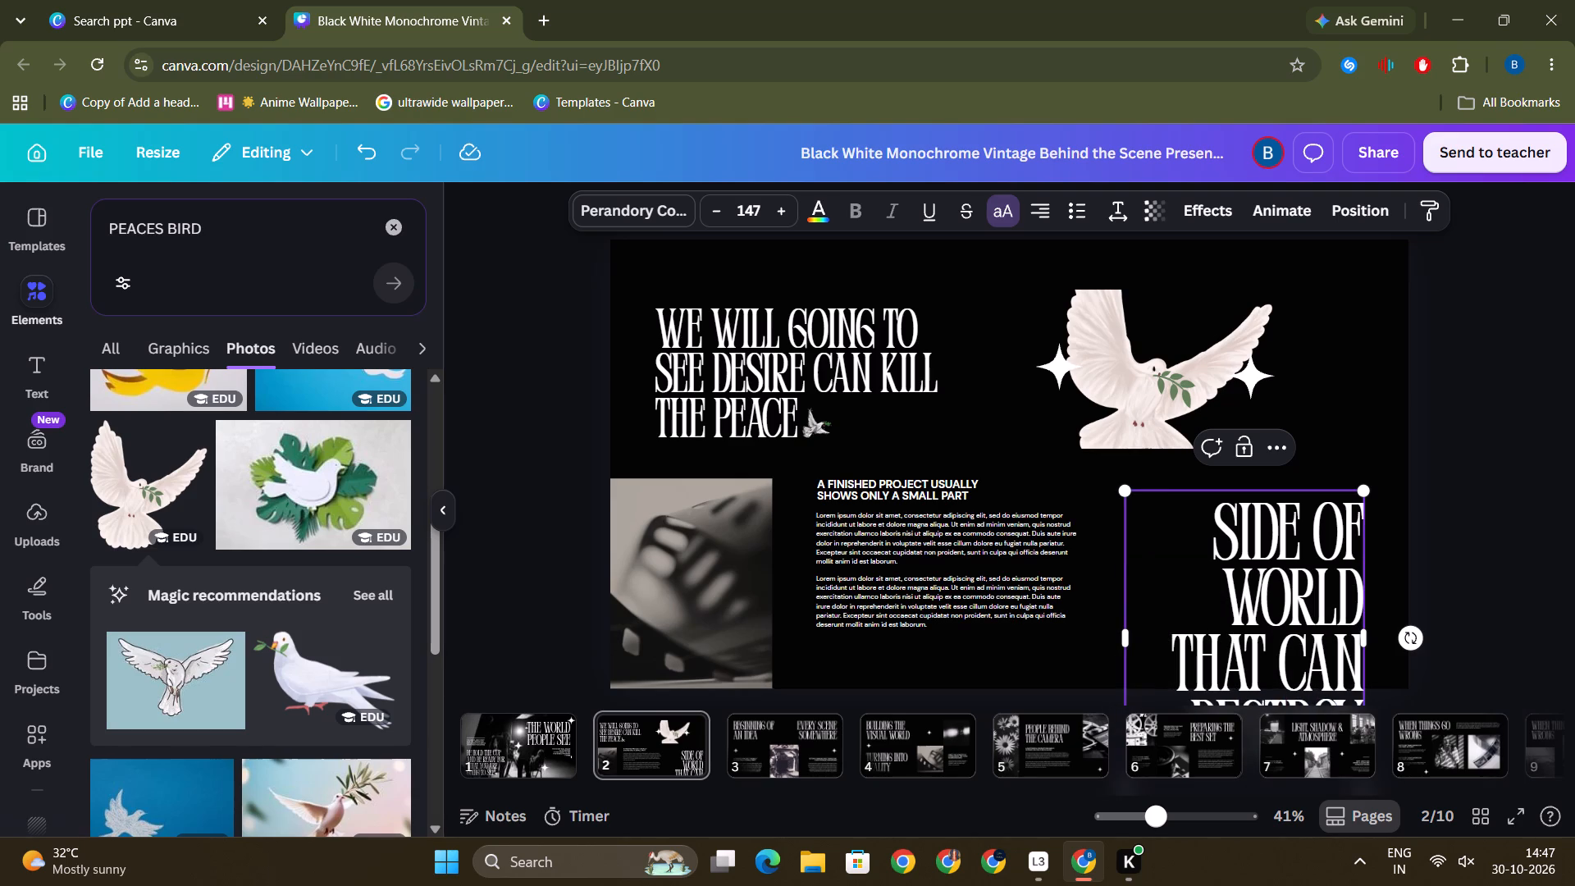
Set the font size of the "SIDE OF WORLD" title to 100.
click(749, 205)
text(100)
key(Return)
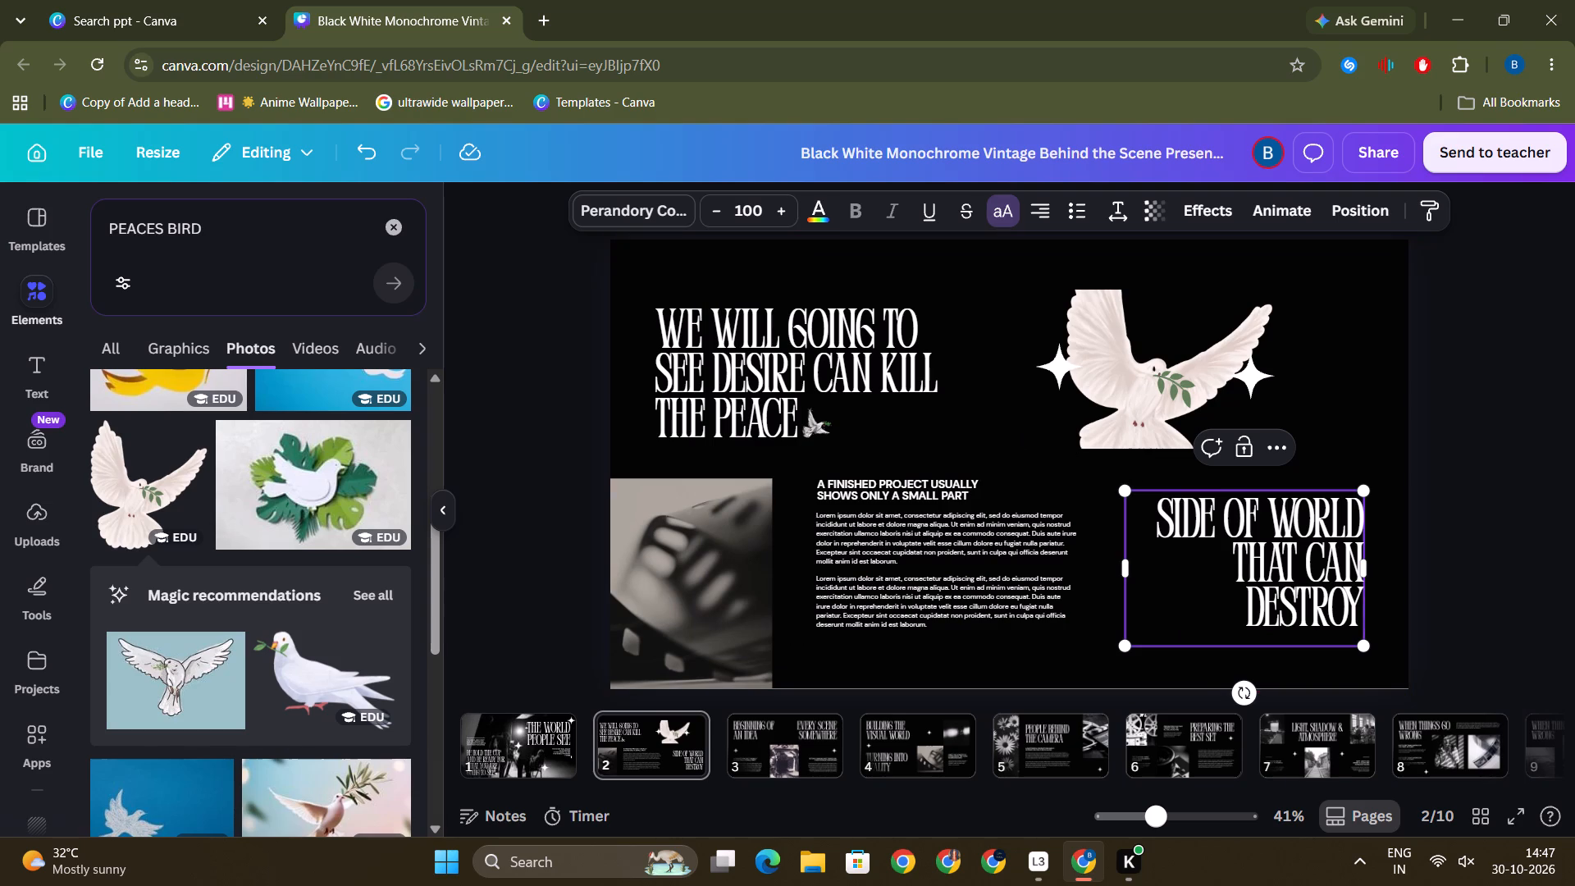
Extend the "SIDE OF WORLD" title with "THE PEACE" after "DESTROY".
text(TH)
key(BackSpace)
key(BackSpace)
key(space)
text(TE)
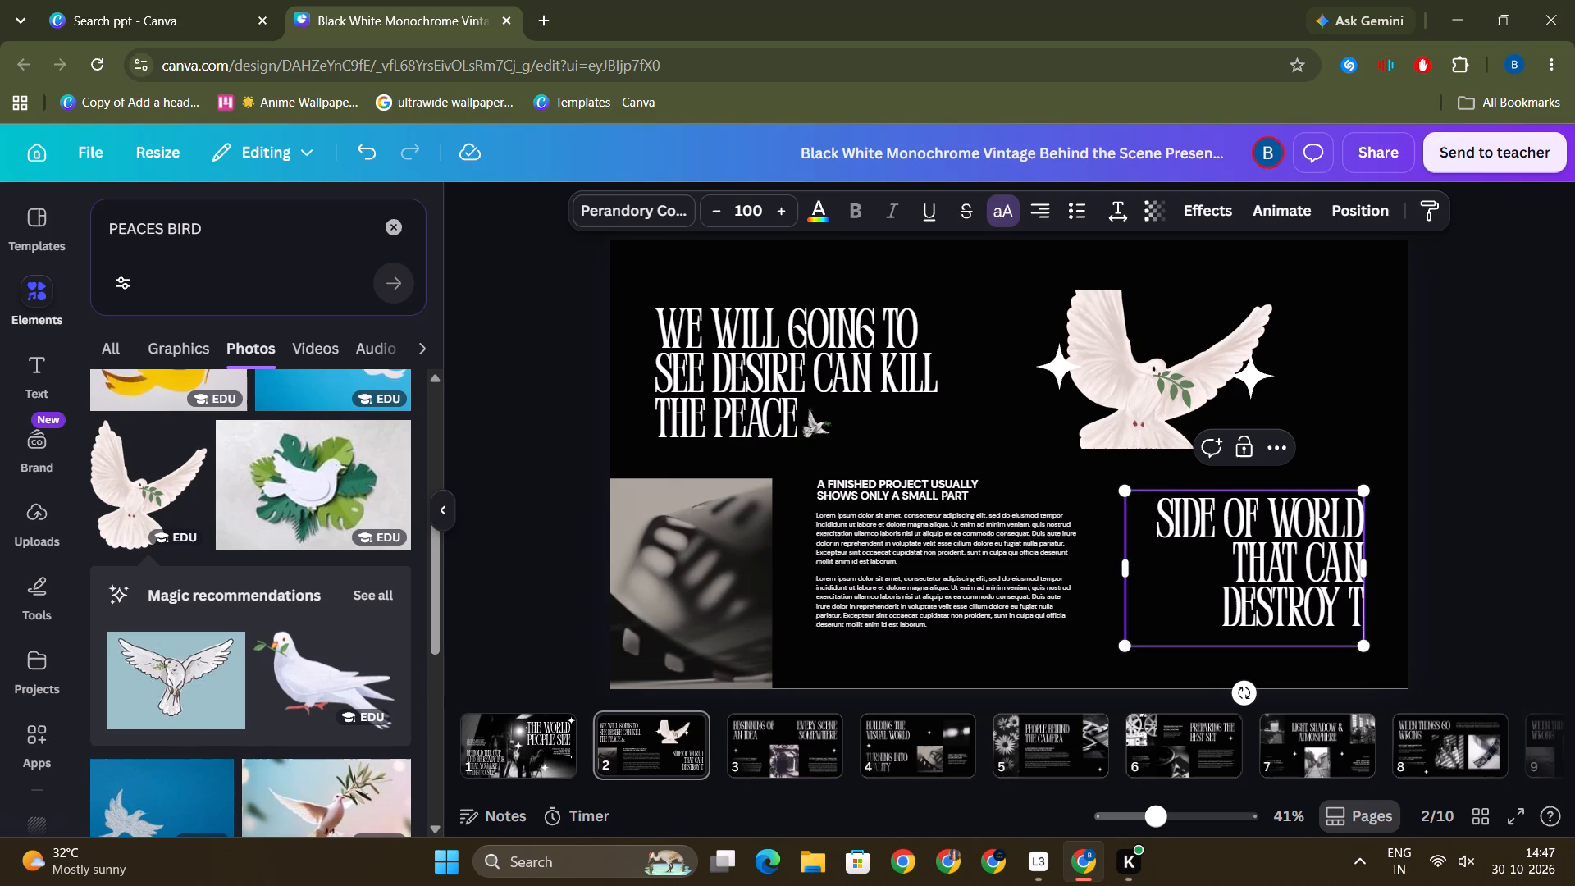
key(BackSpace)
text(HE PEACS)
key(BackSpace)
key(e)
key(space)
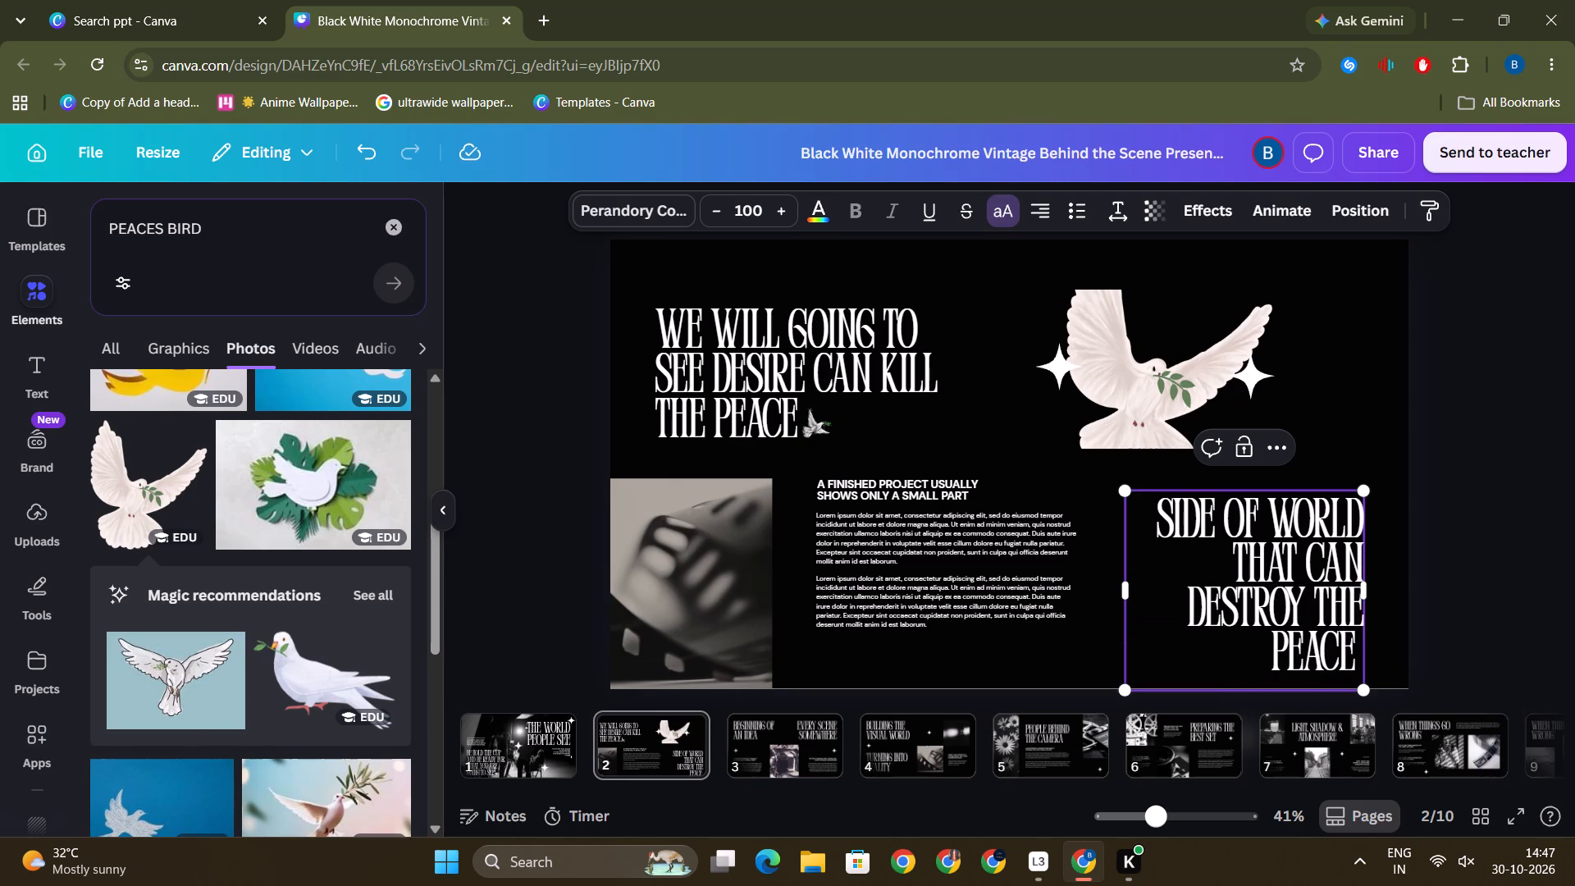
click(1490, 519)
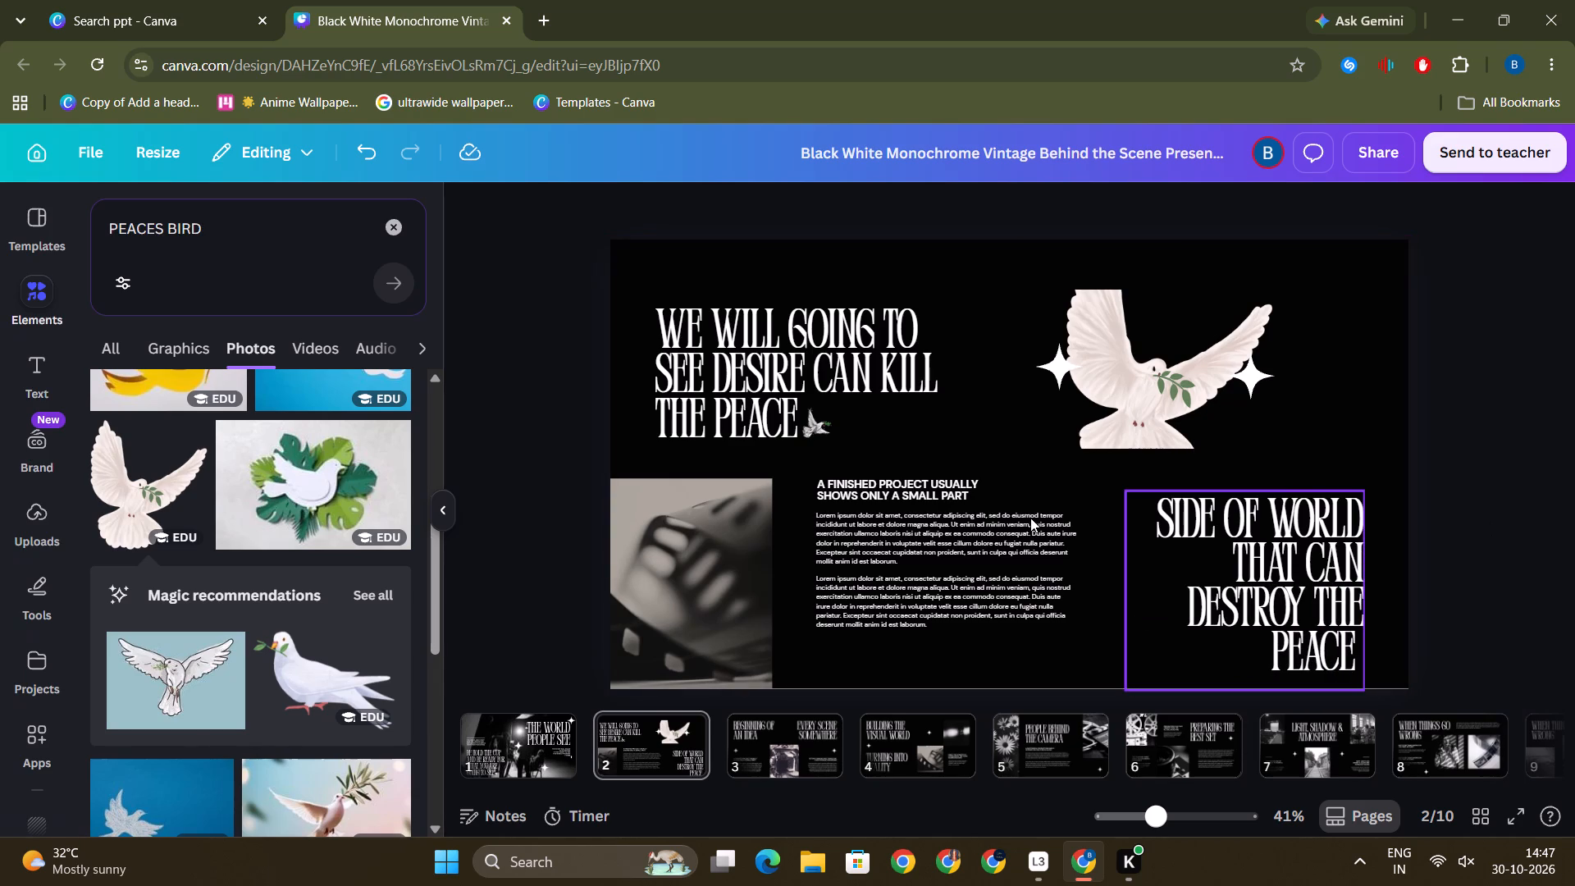
Replace the blurred grey photo in the slide's lower-left corner with the orange sunset photo showing a flying bird.
click(737, 546)
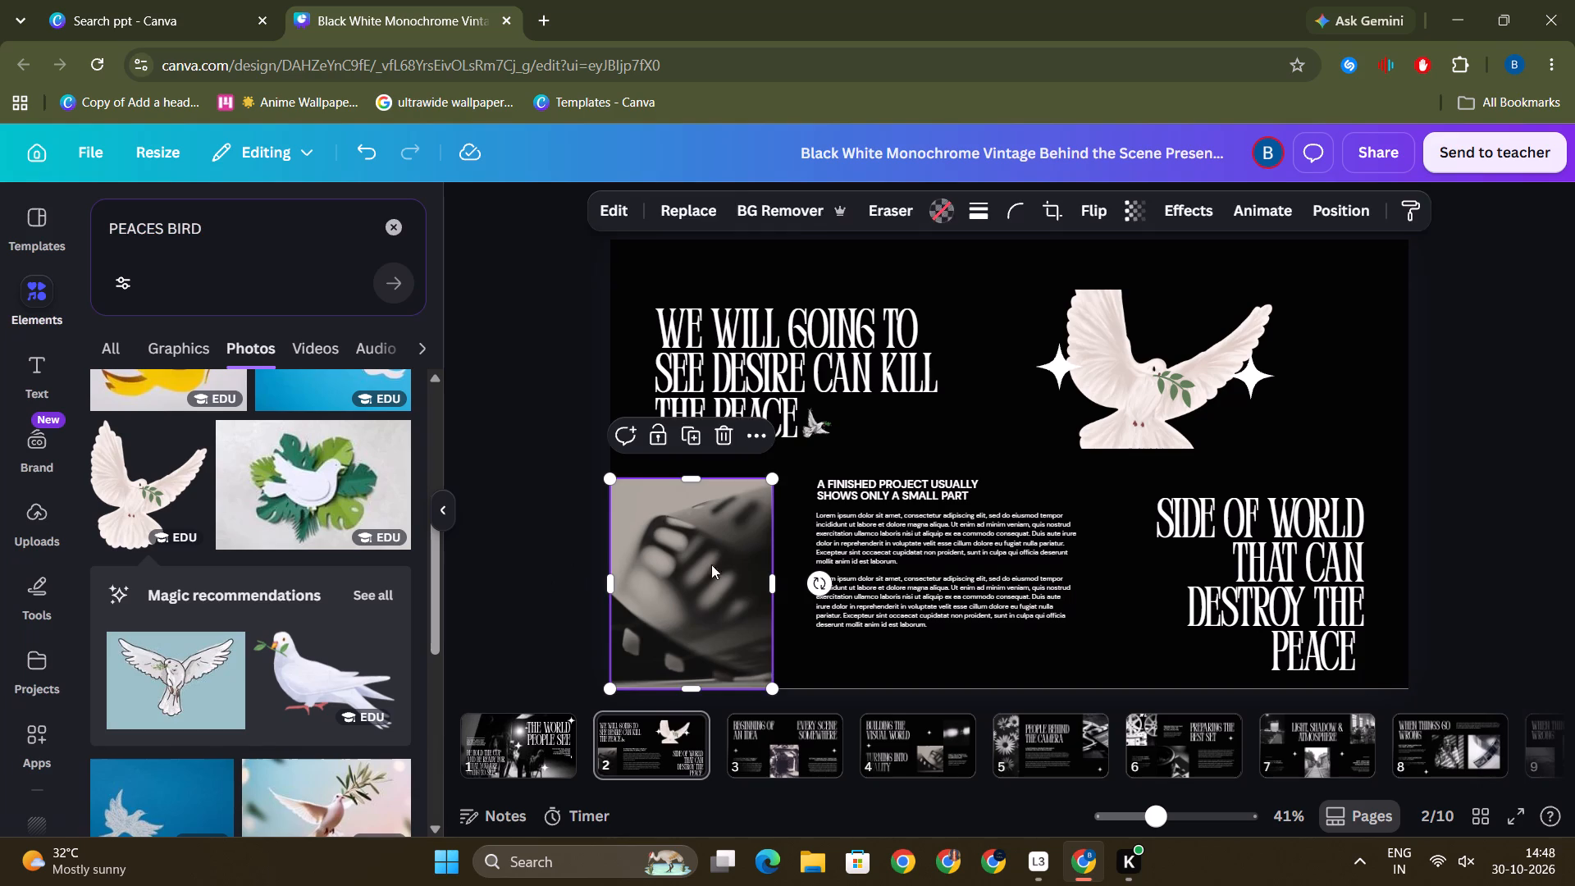
scroll(315, 695, down, 3)
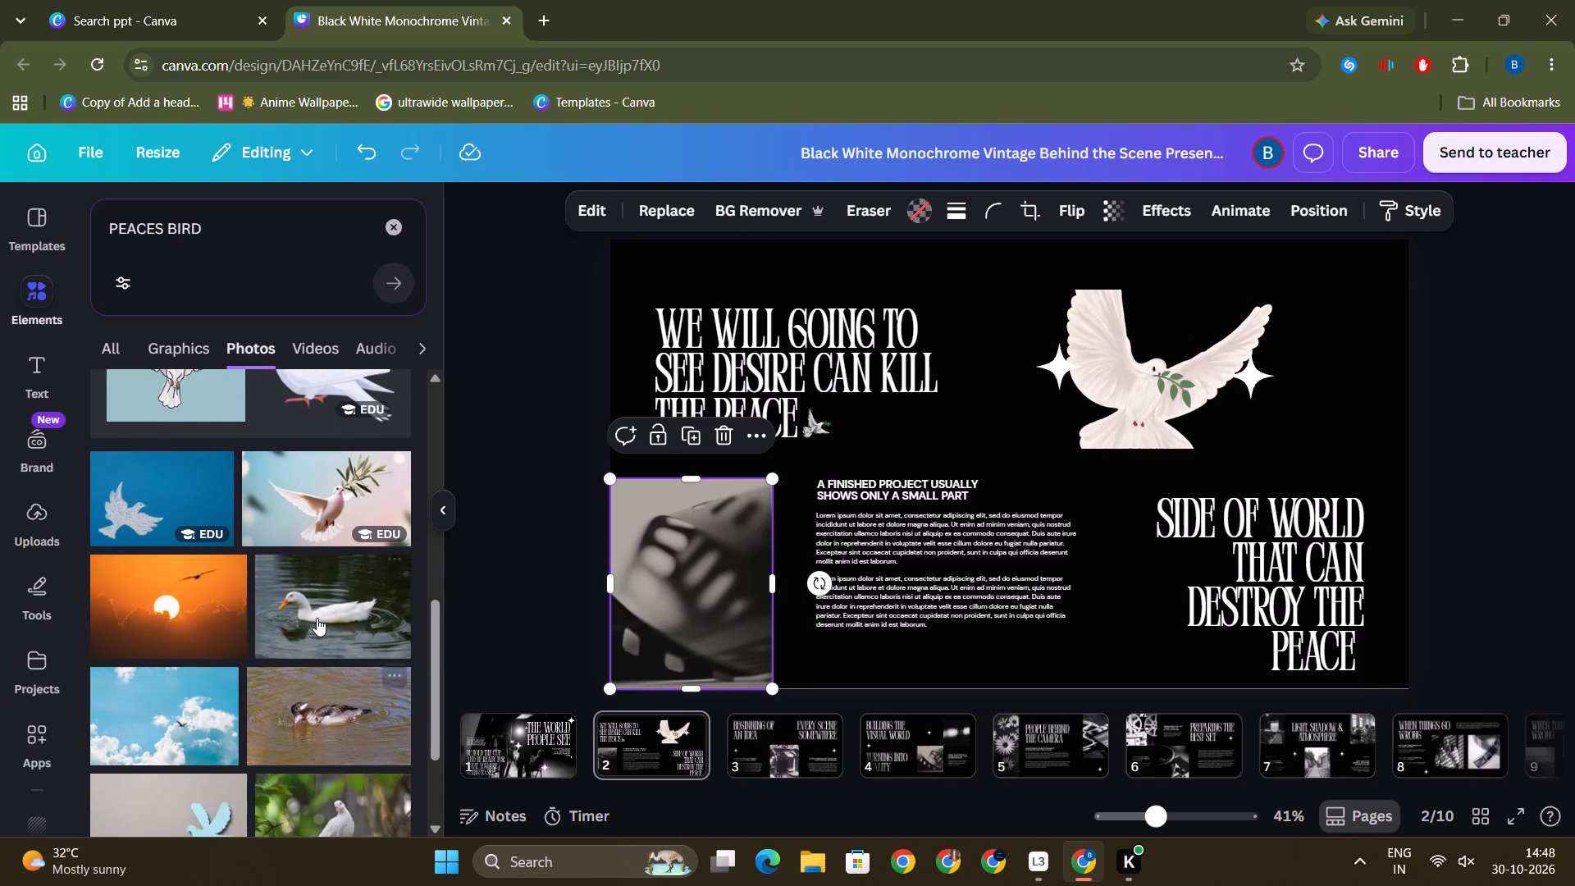
scroll(317, 614, down, 2)
drag(185, 450, 708, 617)
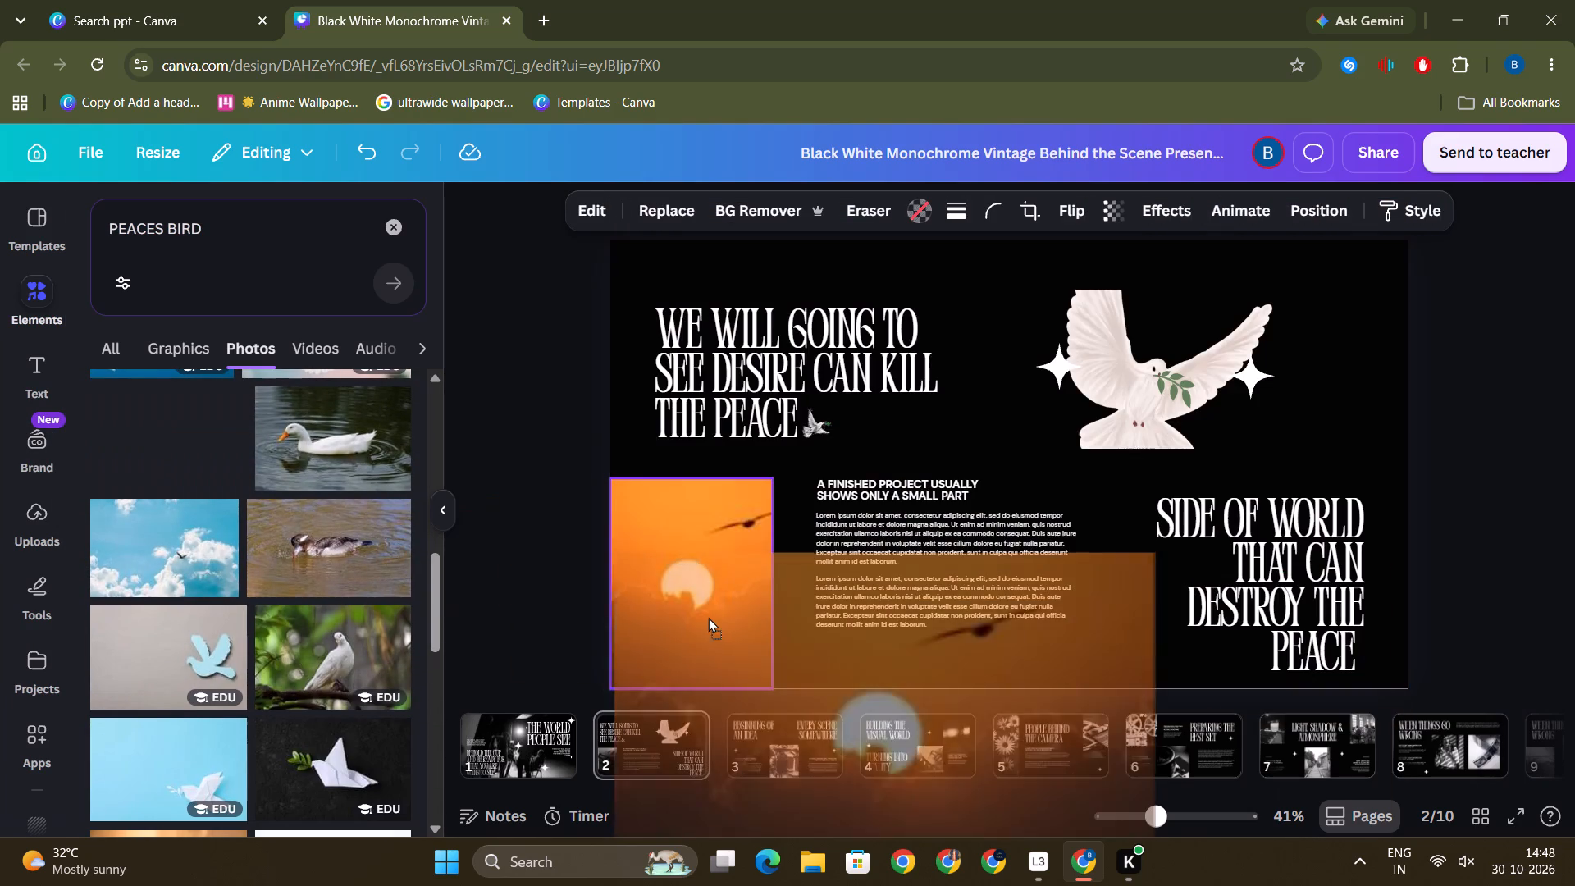
drag(708, 617, 688, 591)
click(1499, 413)
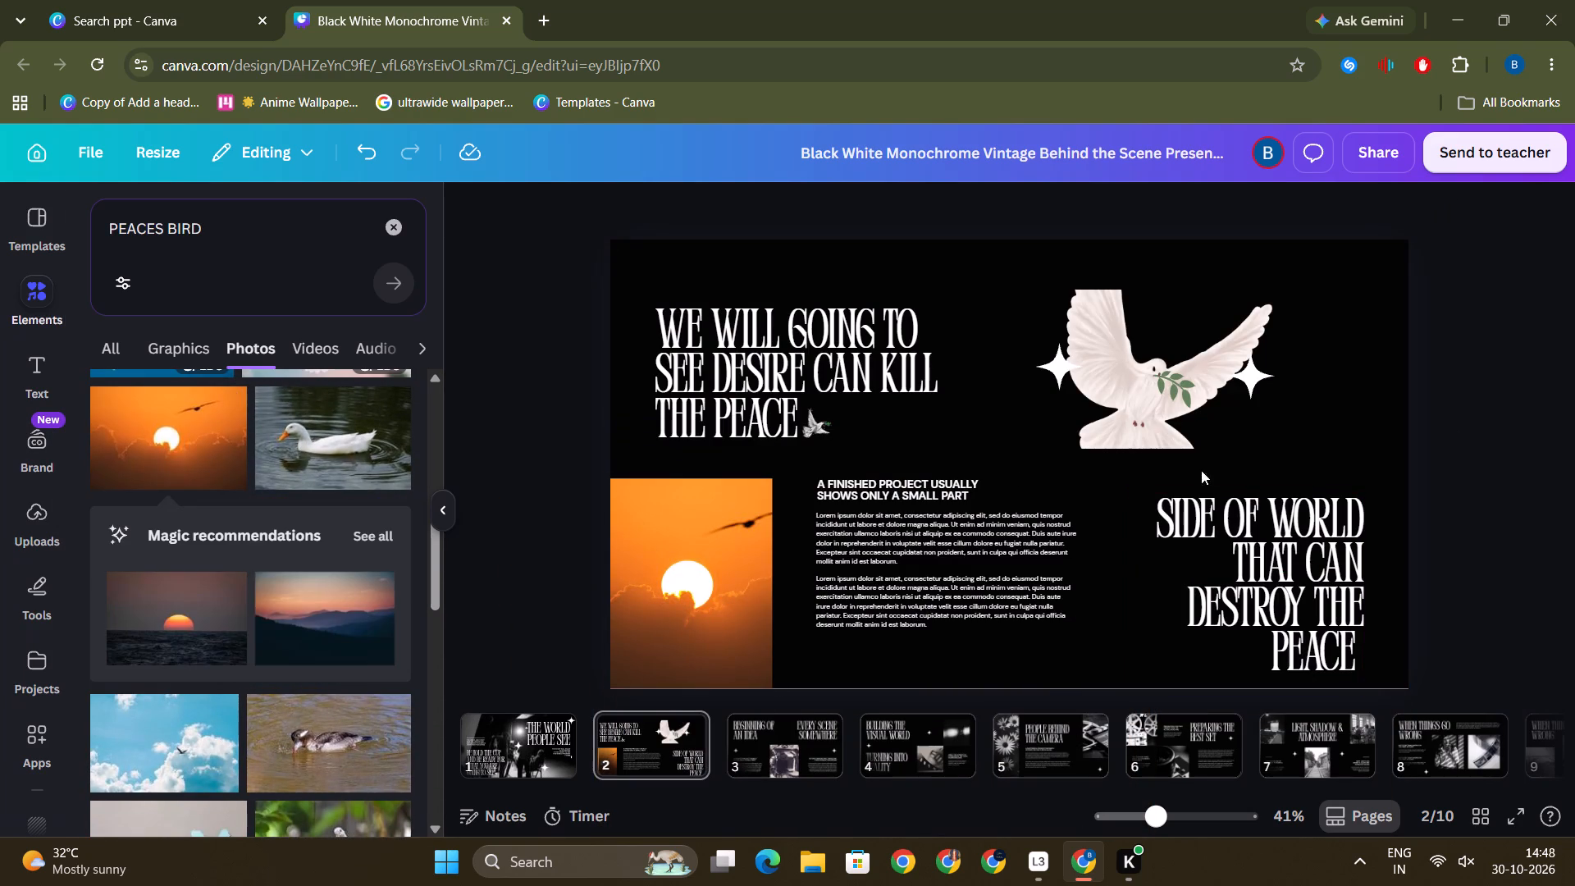
Replace the subheading above the body text with "THE PROJECT SHOW WHAT YOU WILL DO AFTER THE DEATH OF PEACE".
click(872, 476)
click(872, 482)
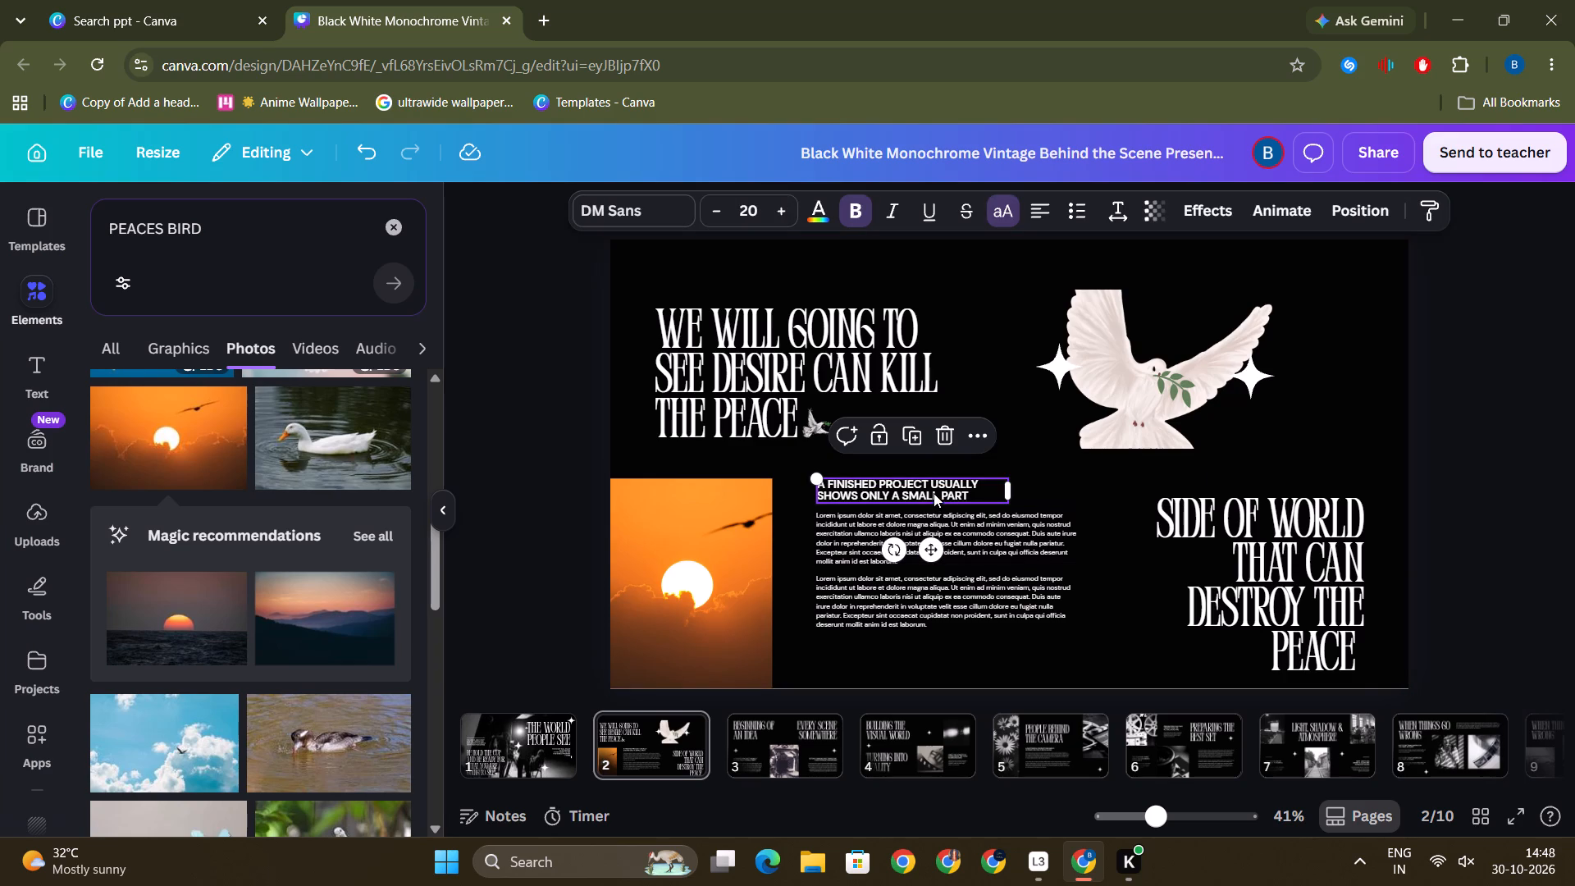
double_click(934, 493)
click(959, 500)
triple_click(970, 501)
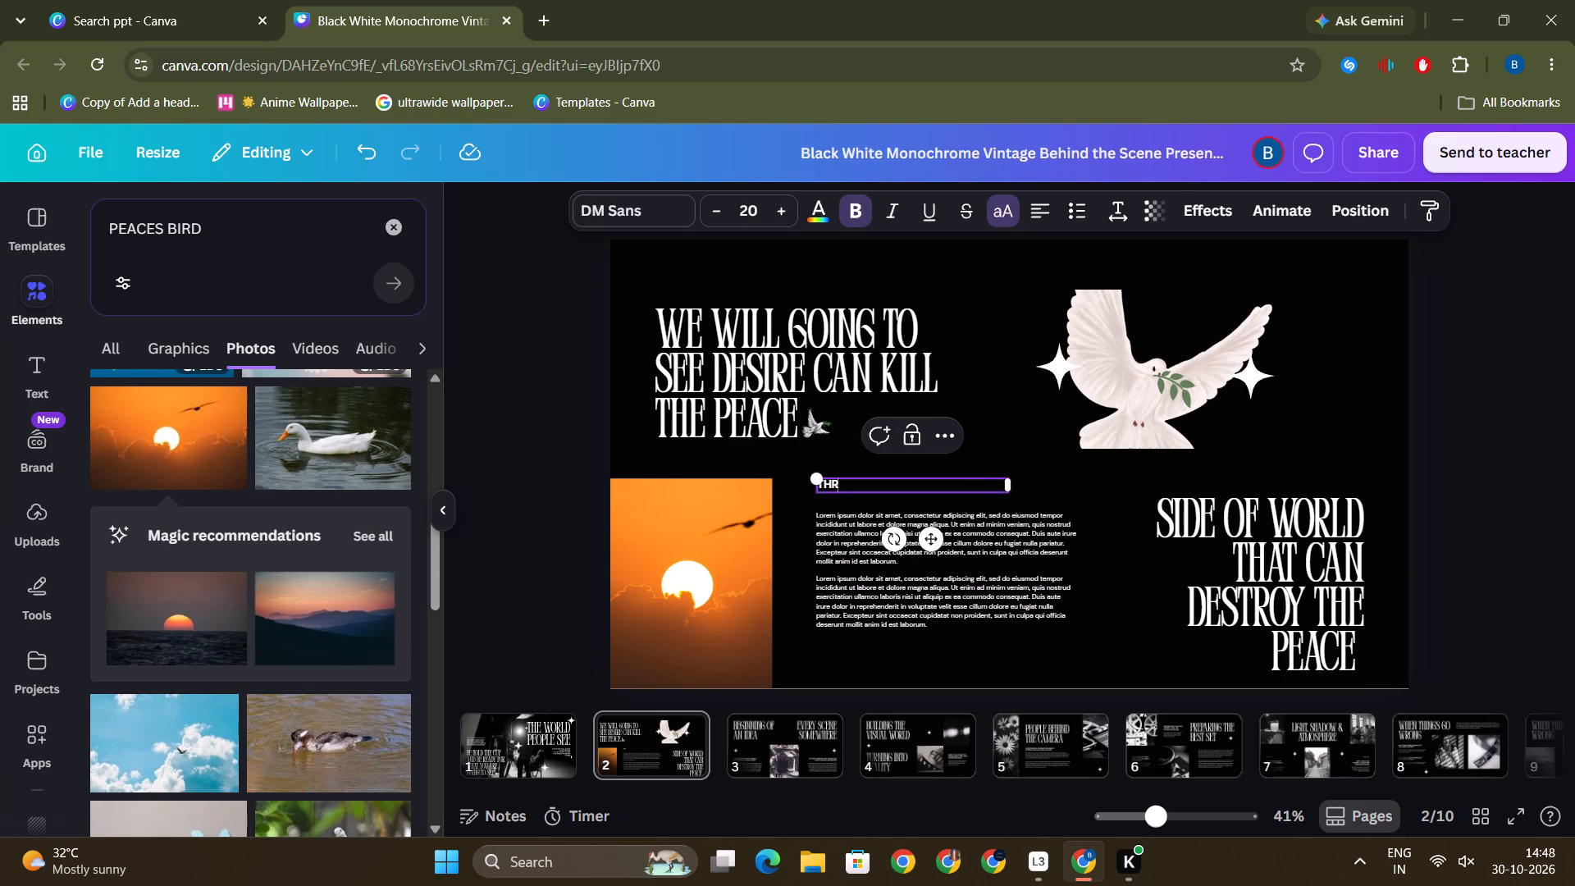
key(BackSpace)
text(E)
key(space)
text(PROJECT SHOW WHAT YOU WILL DO AFET)
key(BackSpace)
key(BackSpace)
text(TER THE)
key(space)
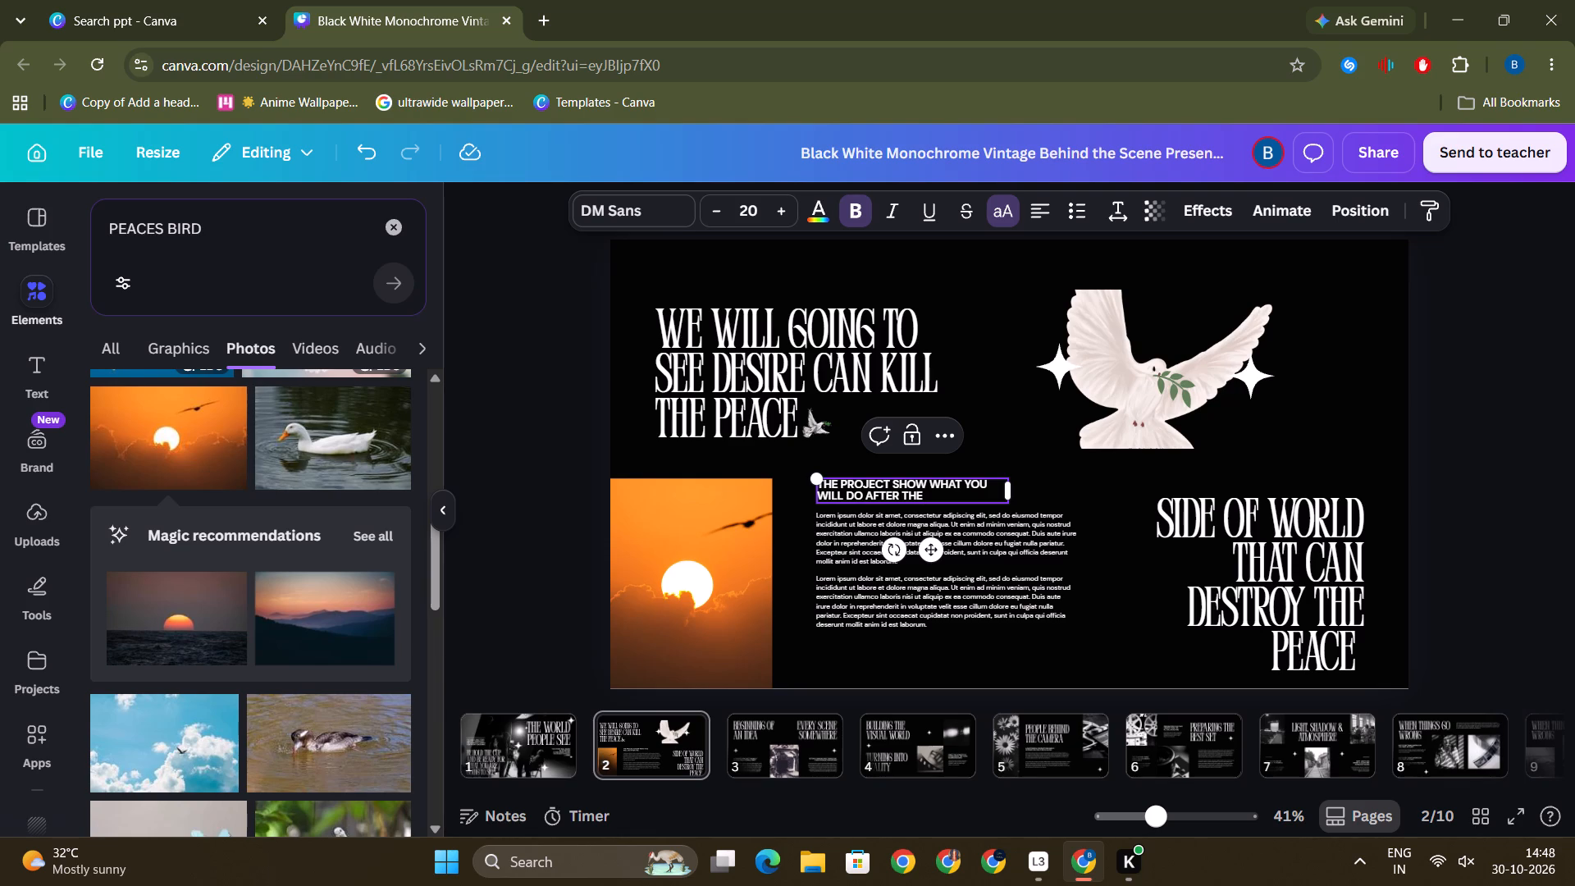
key(BackSpace)
key(BackSpace)
key(BackSpace)
key(BackSpace)
key(BackSpace)
key(BackSpace)
text(R THE)
key(space)
text(DEATH)
key(space)
text(OF PEACE)
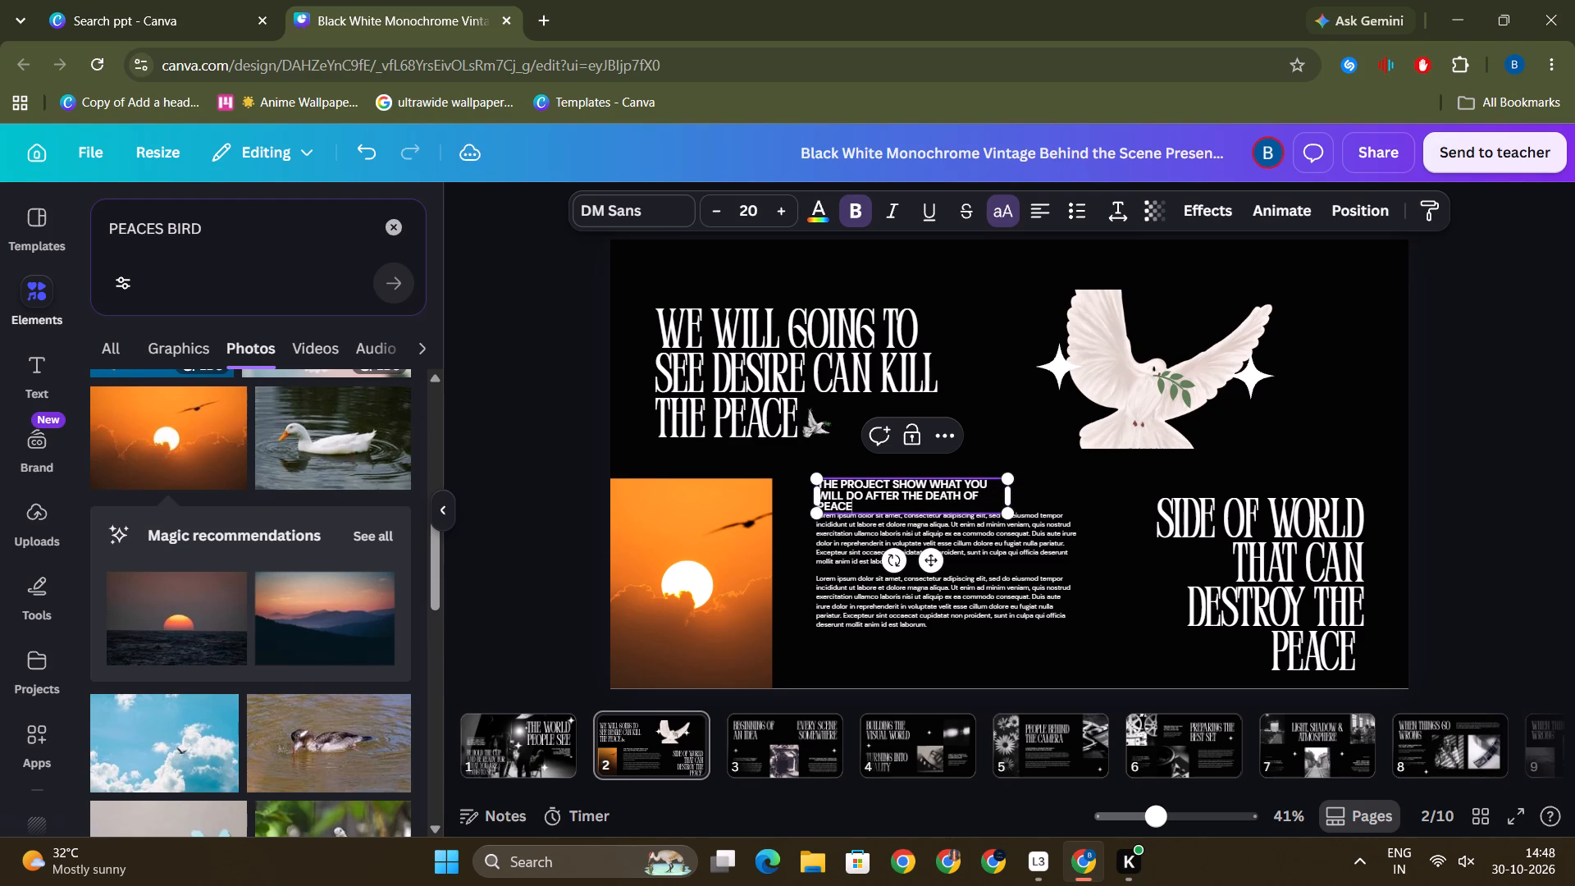
click(1459, 368)
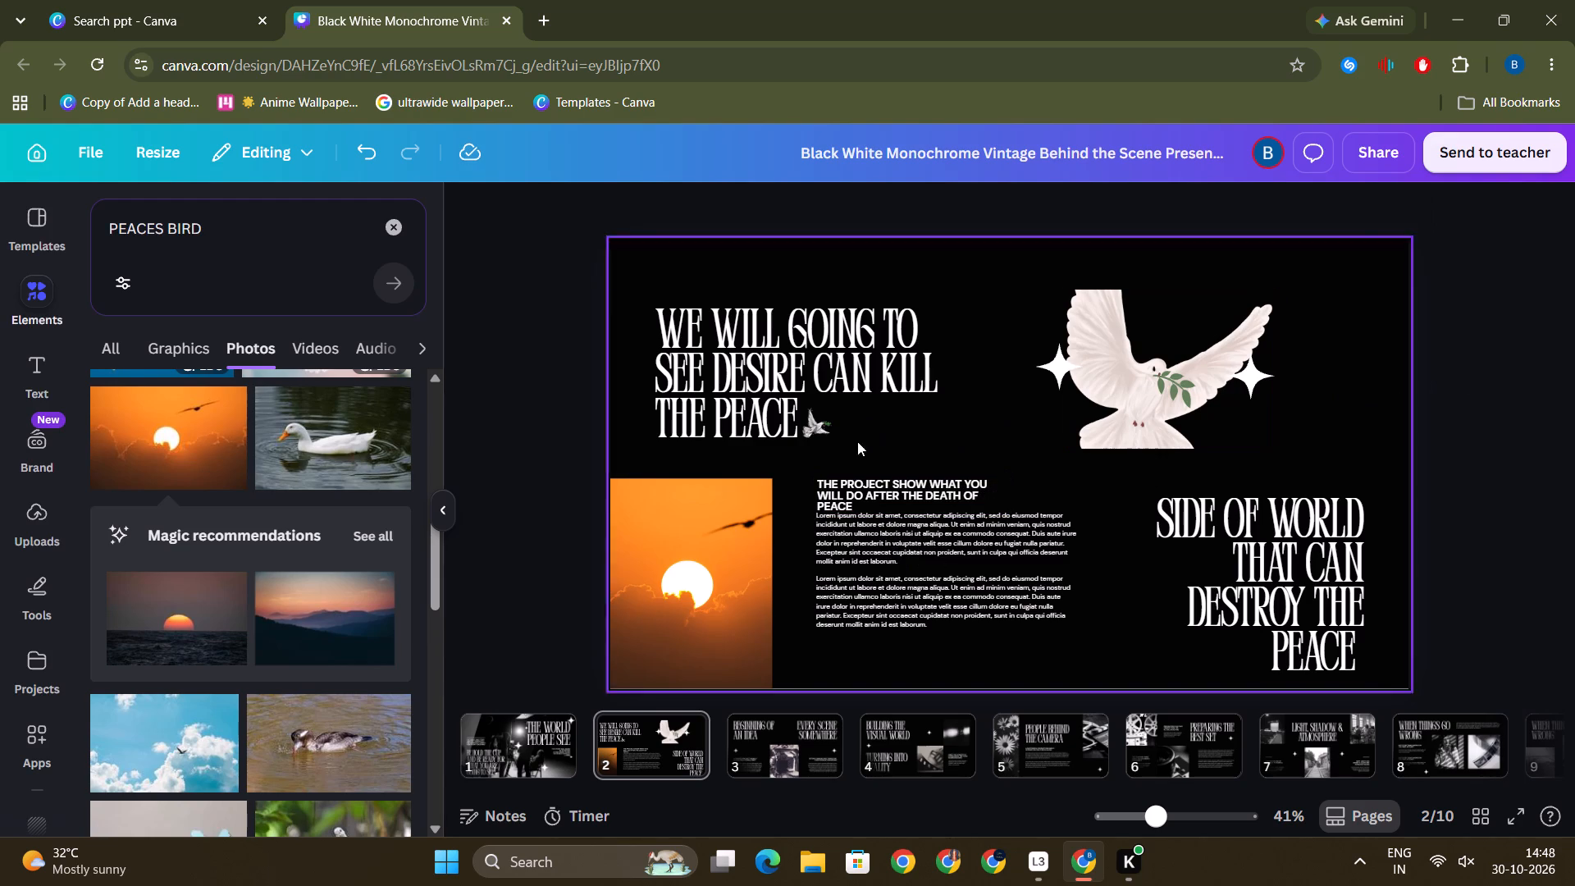
Set the subheading's font size to 18 so it fits above the body text.
click(861, 486)
click(751, 216)
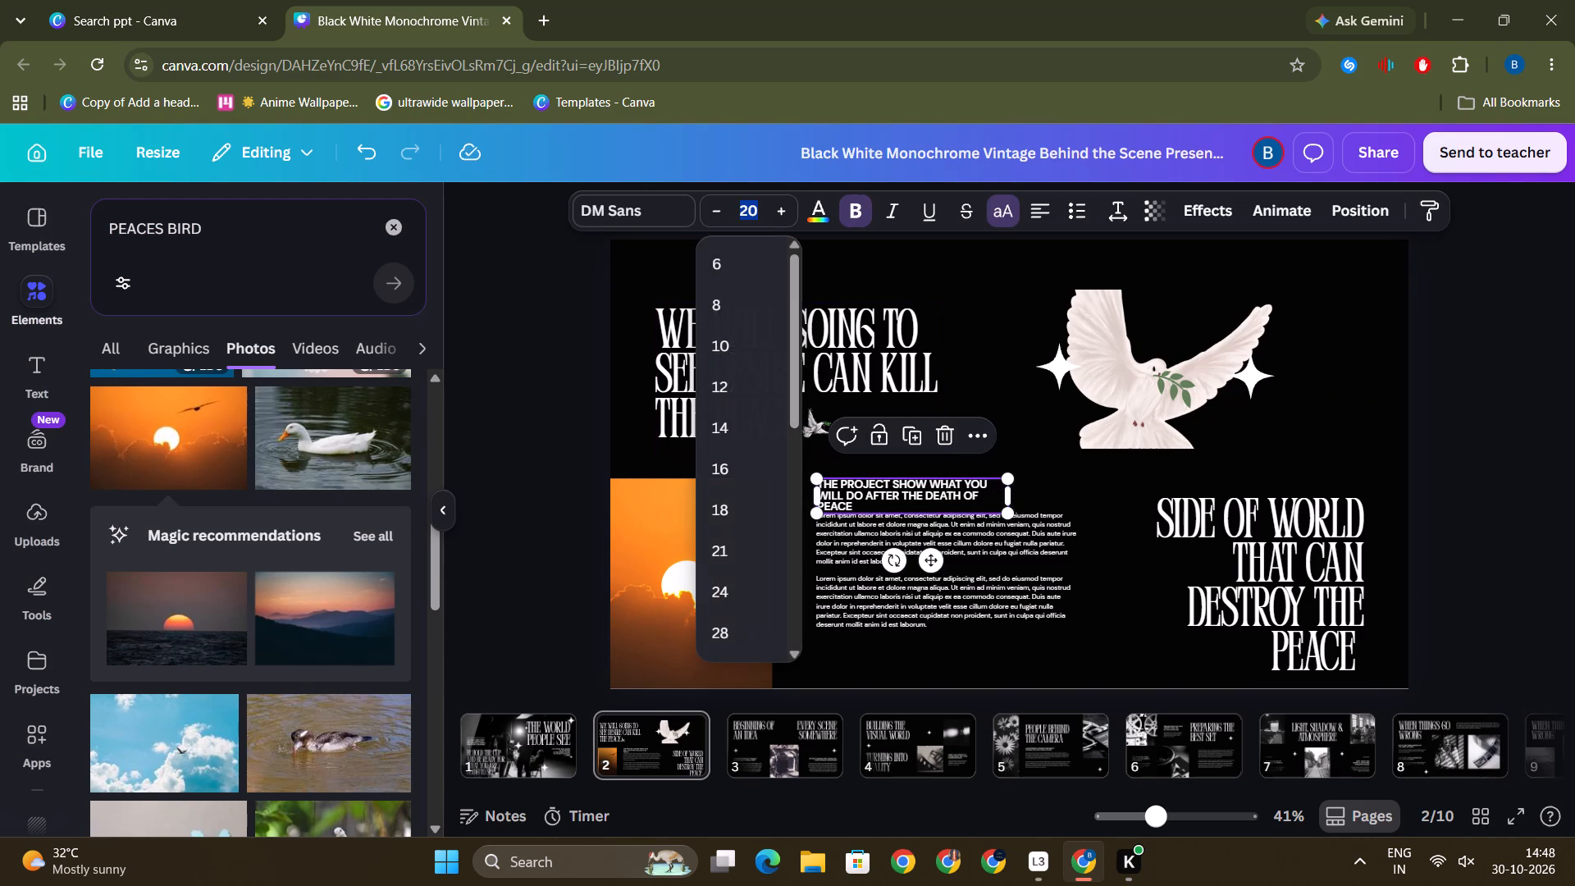
text(18)
key(Return)
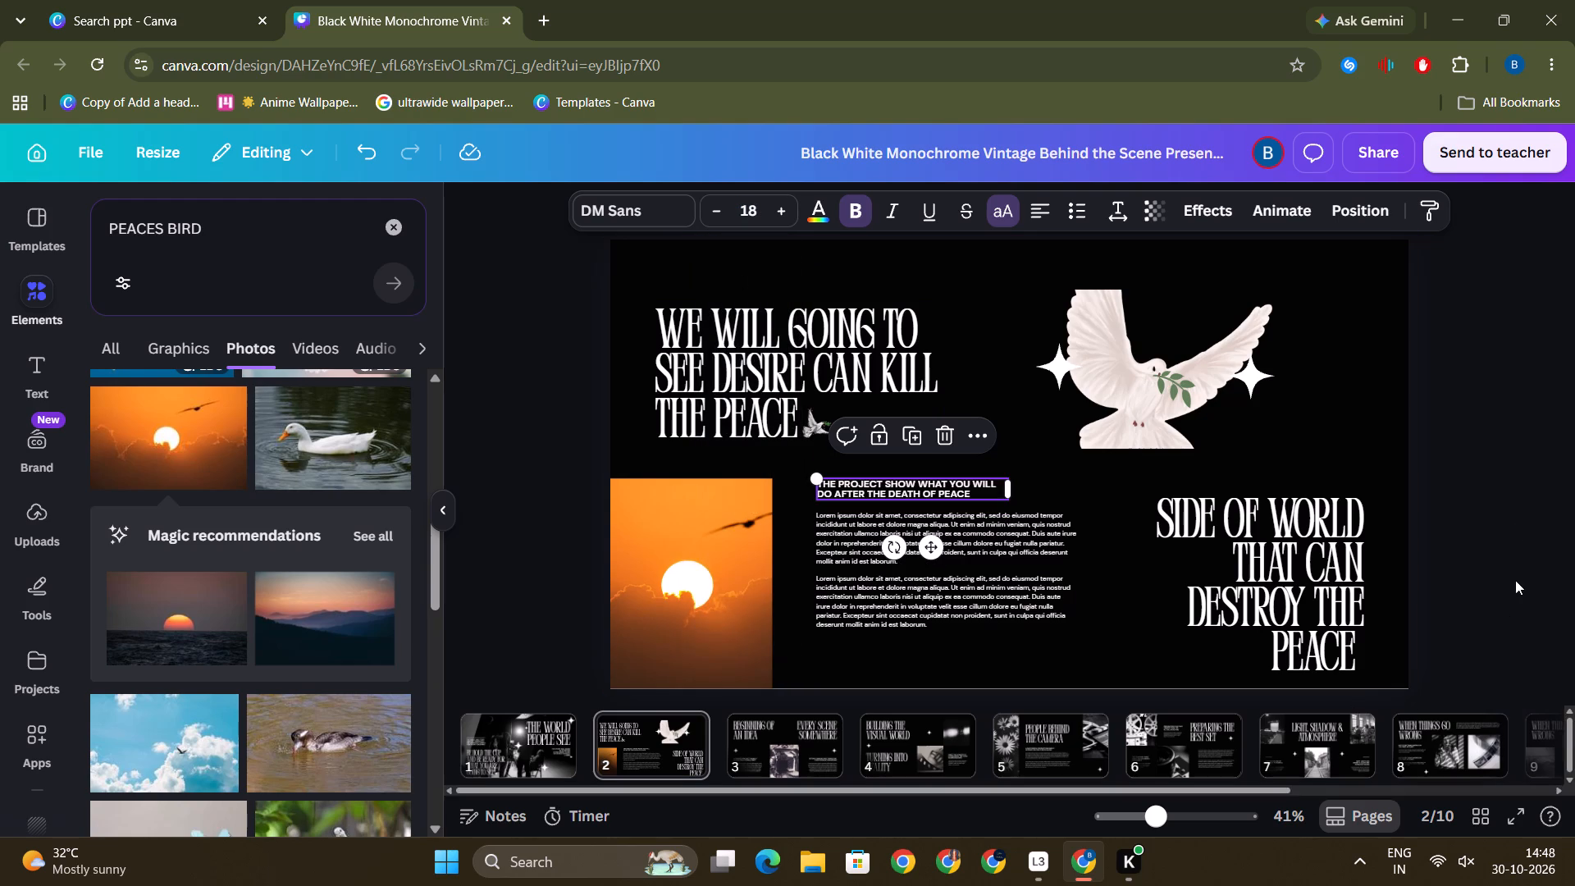
click(1509, 490)
Replace the first placeholder paragraph under the subheading with "The story is very simple and logi".
click(899, 535)
double_click(899, 535)
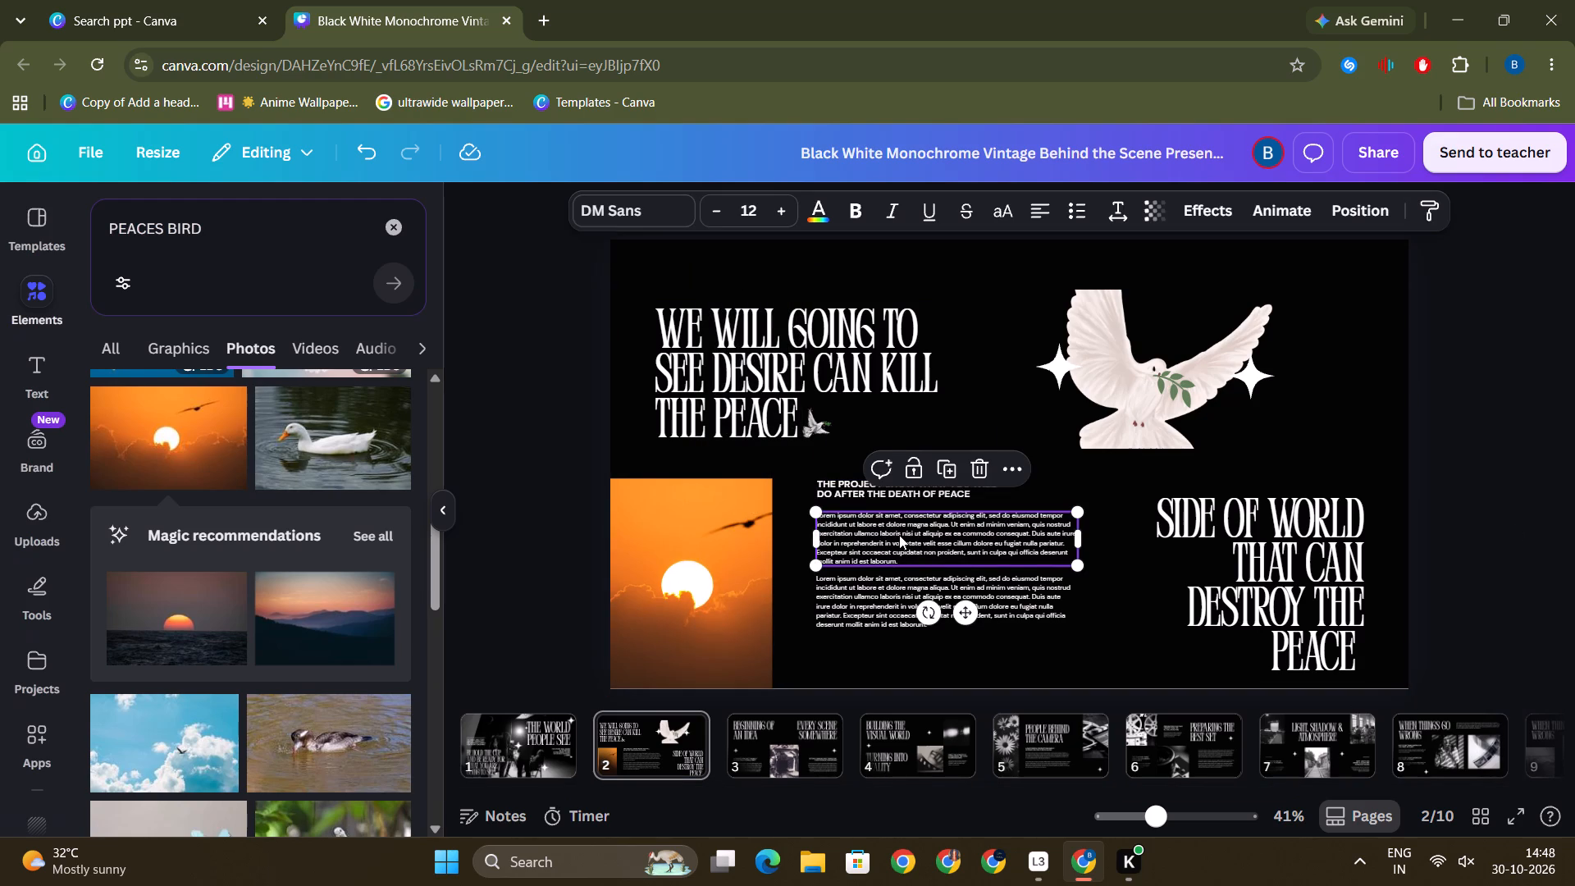
key(BackSpace)
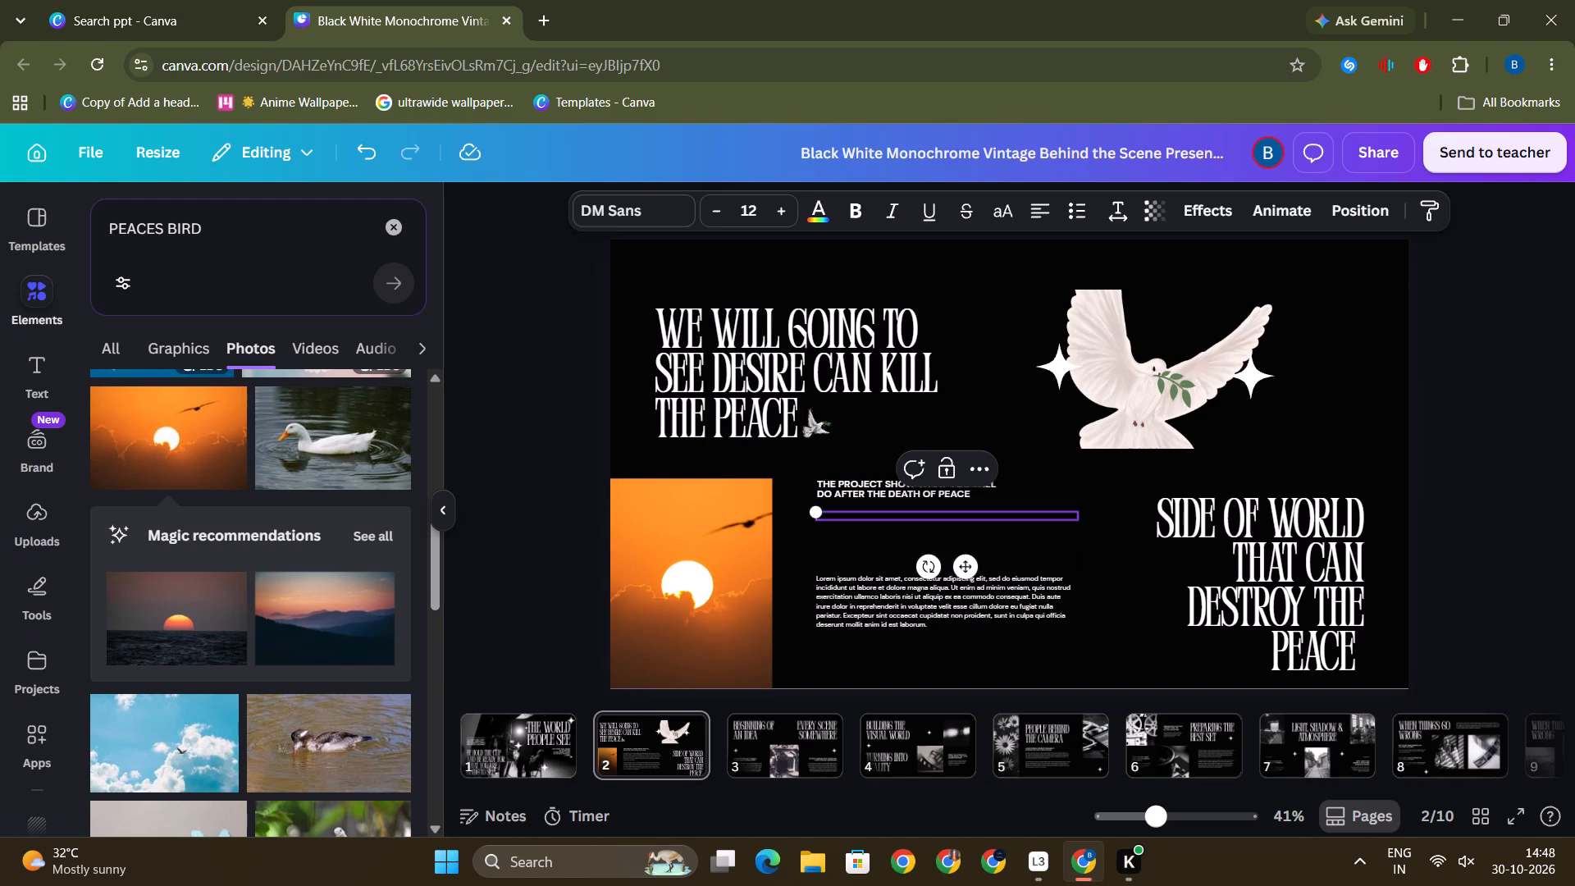
text(the)
key(space)
text(as)
key(BackSpace)
key(BackSpace)
key(BackSpace)
key(BackSpace)
key(BackSpace)
key(BackSpace)
key(BackSpace)
key(BackSpace)
key(BackSpace)
key(BackSpace)
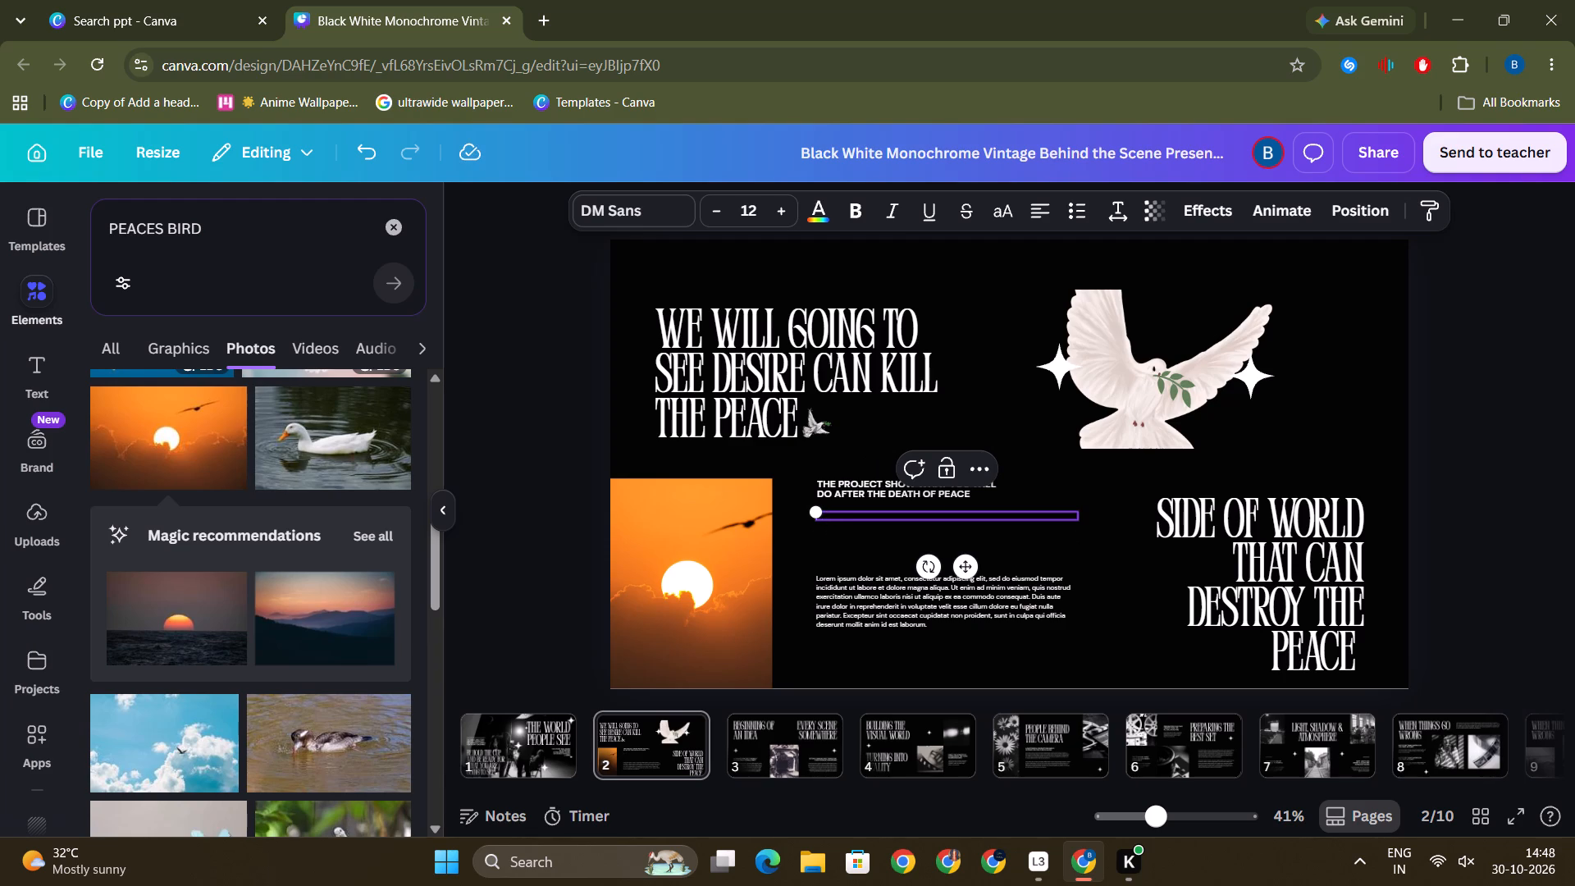
text(he story is very simple and logi)
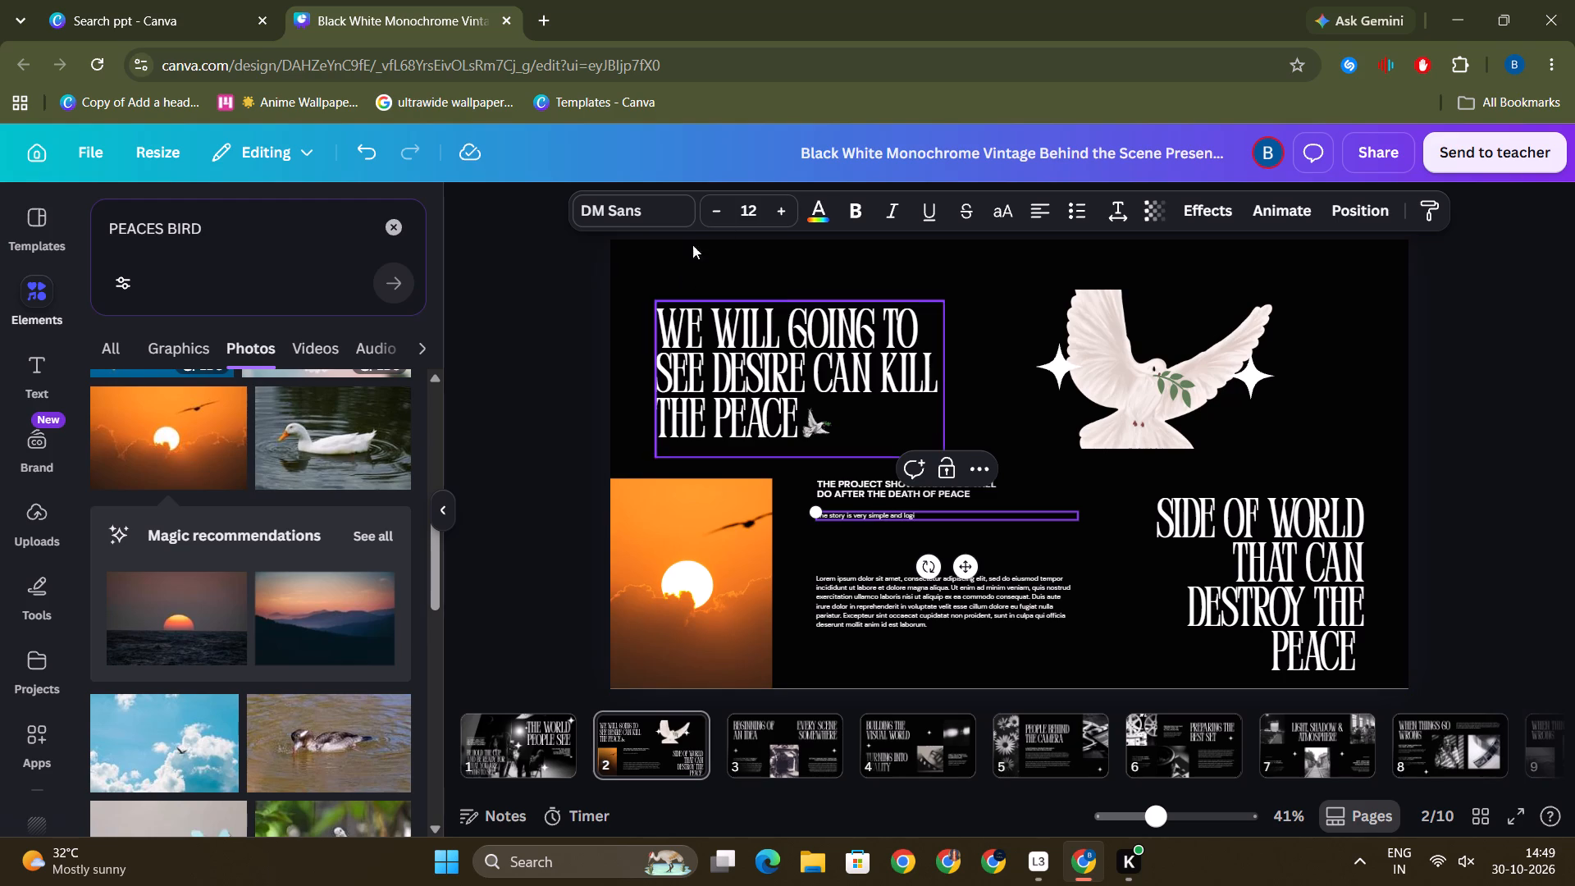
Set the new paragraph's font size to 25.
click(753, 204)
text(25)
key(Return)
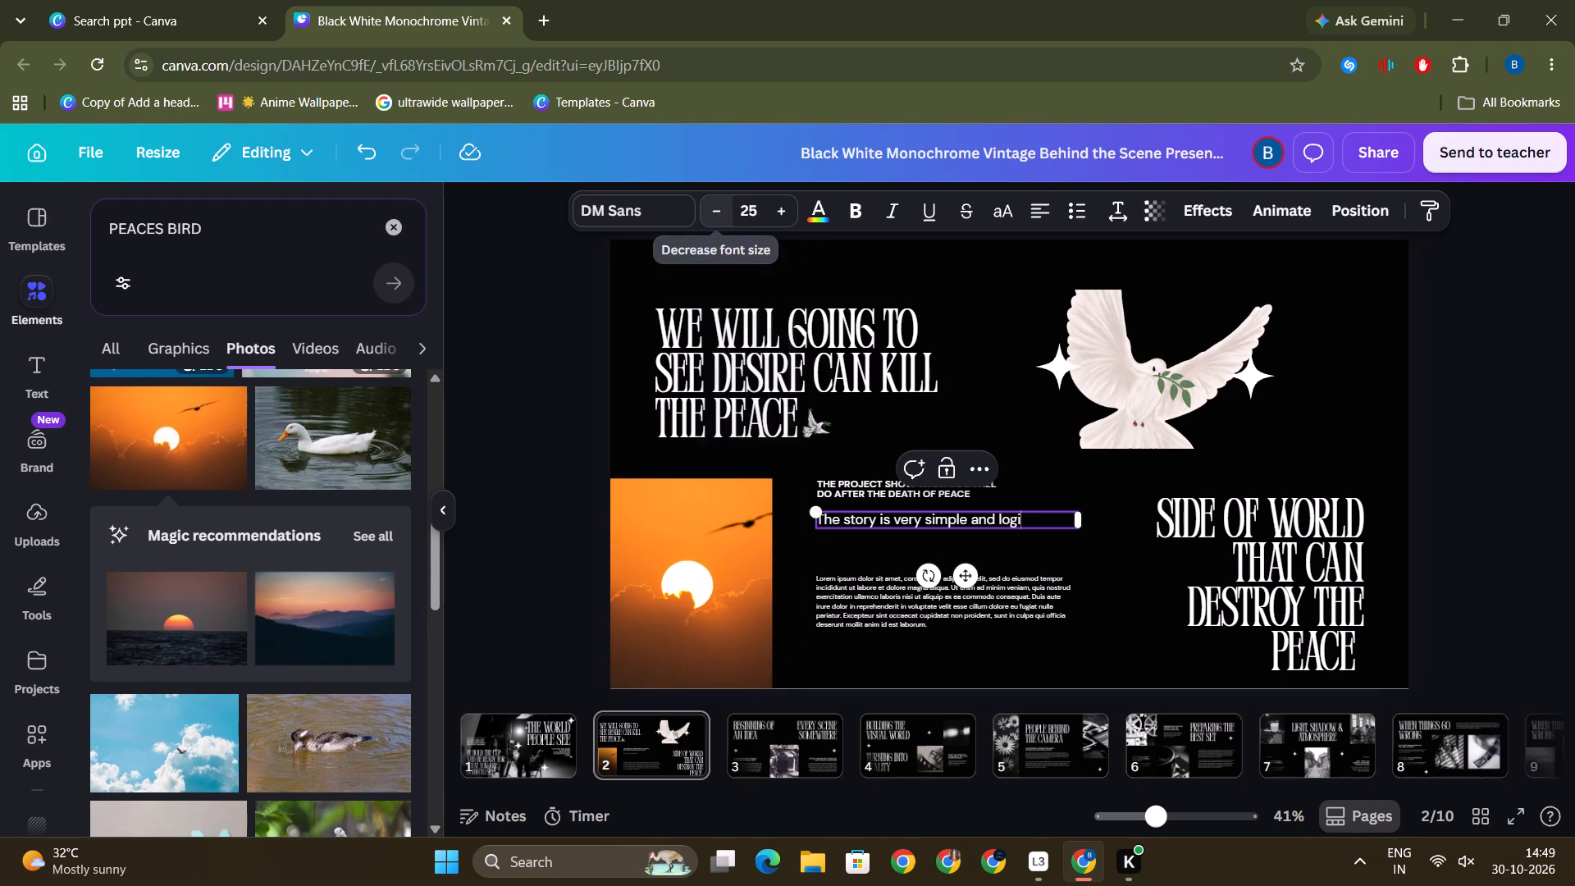
Complete the word "logical" and continue the paragraph with "i can tell you the highlight not the main story".
click(1023, 517)
text(cal)
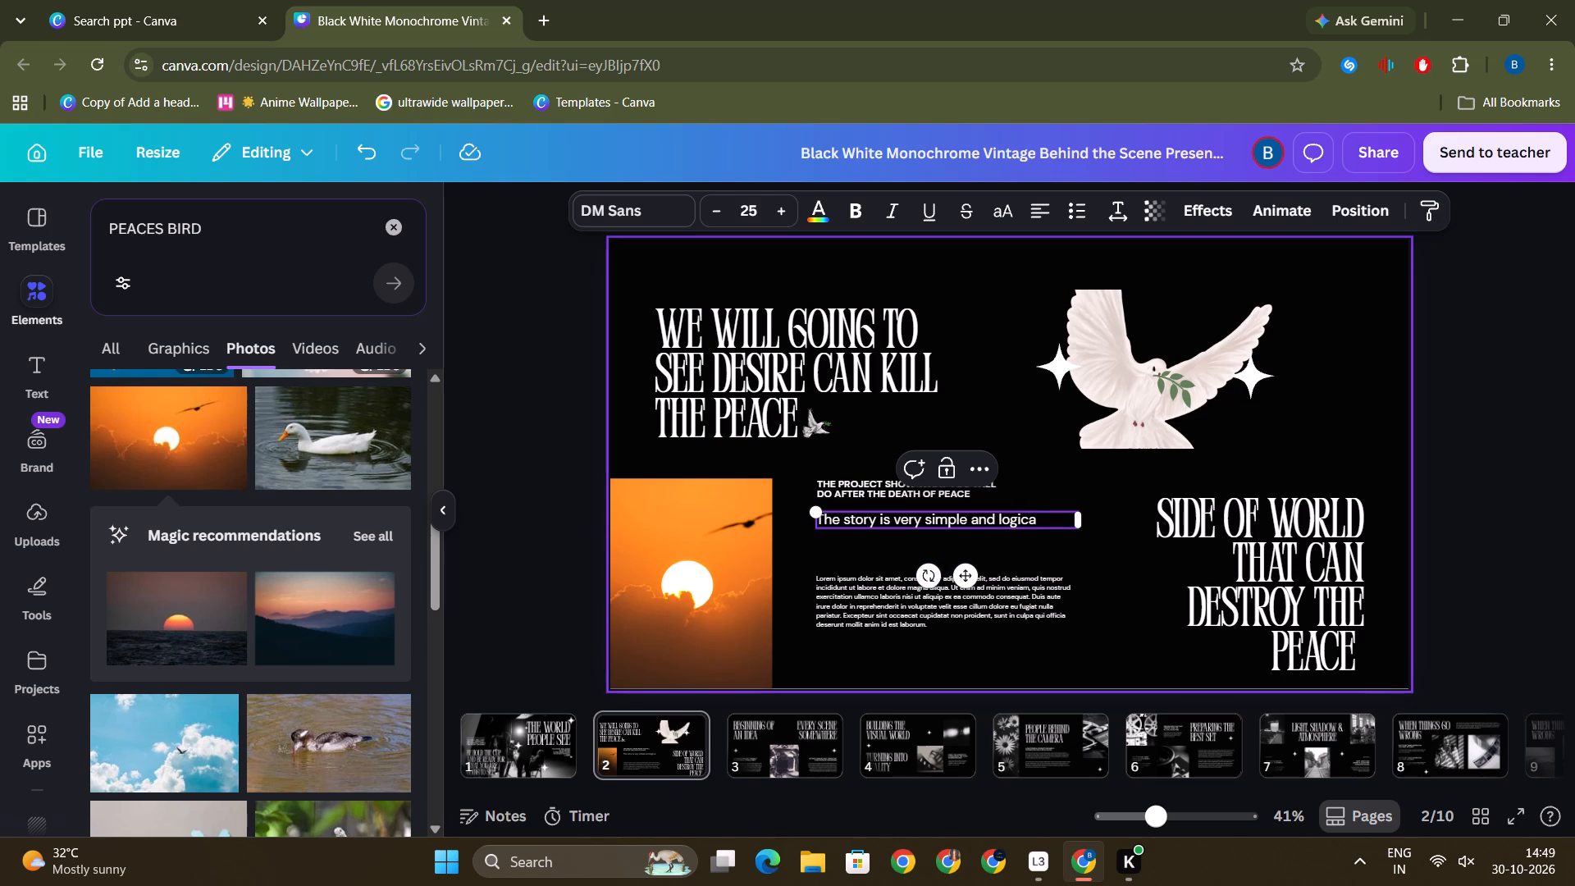
key(space)
text(i can tell you the)
key(space)
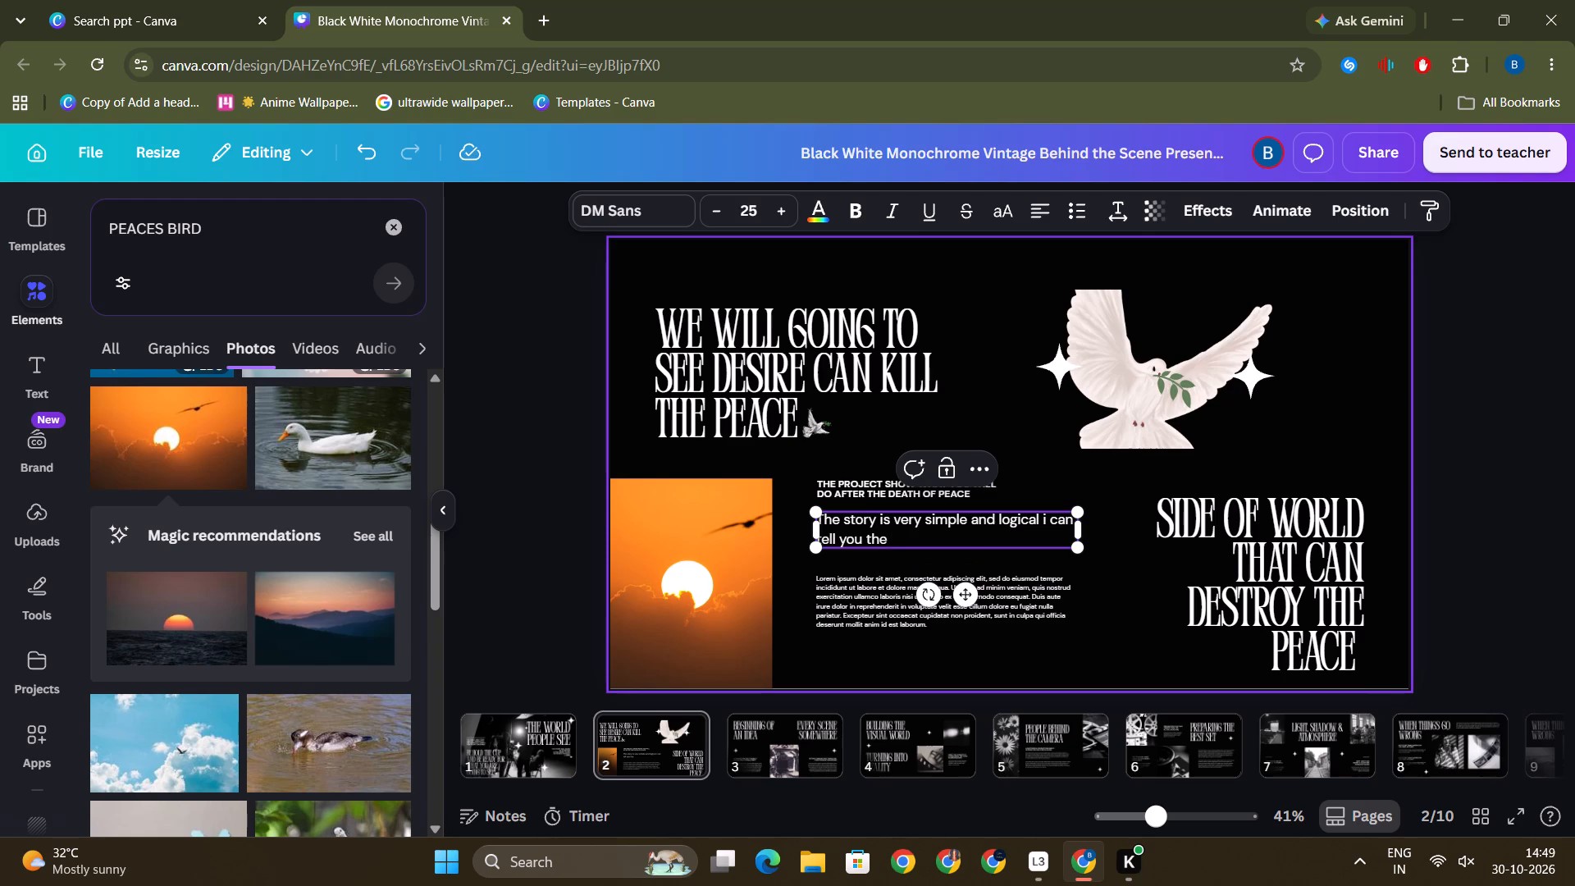
text(high)
text(list)
key(space)
key(BackSpace)
key(BackSpace)
key(BackSpace)
key(BackSpace)
text(ight but t)
key(BackSpace)
key(BackSpace)
key(BackSpace)
key(BackSpace)
key(BackSpace)
text(not the mein)
key(BackSpace)
key(BackSpace)
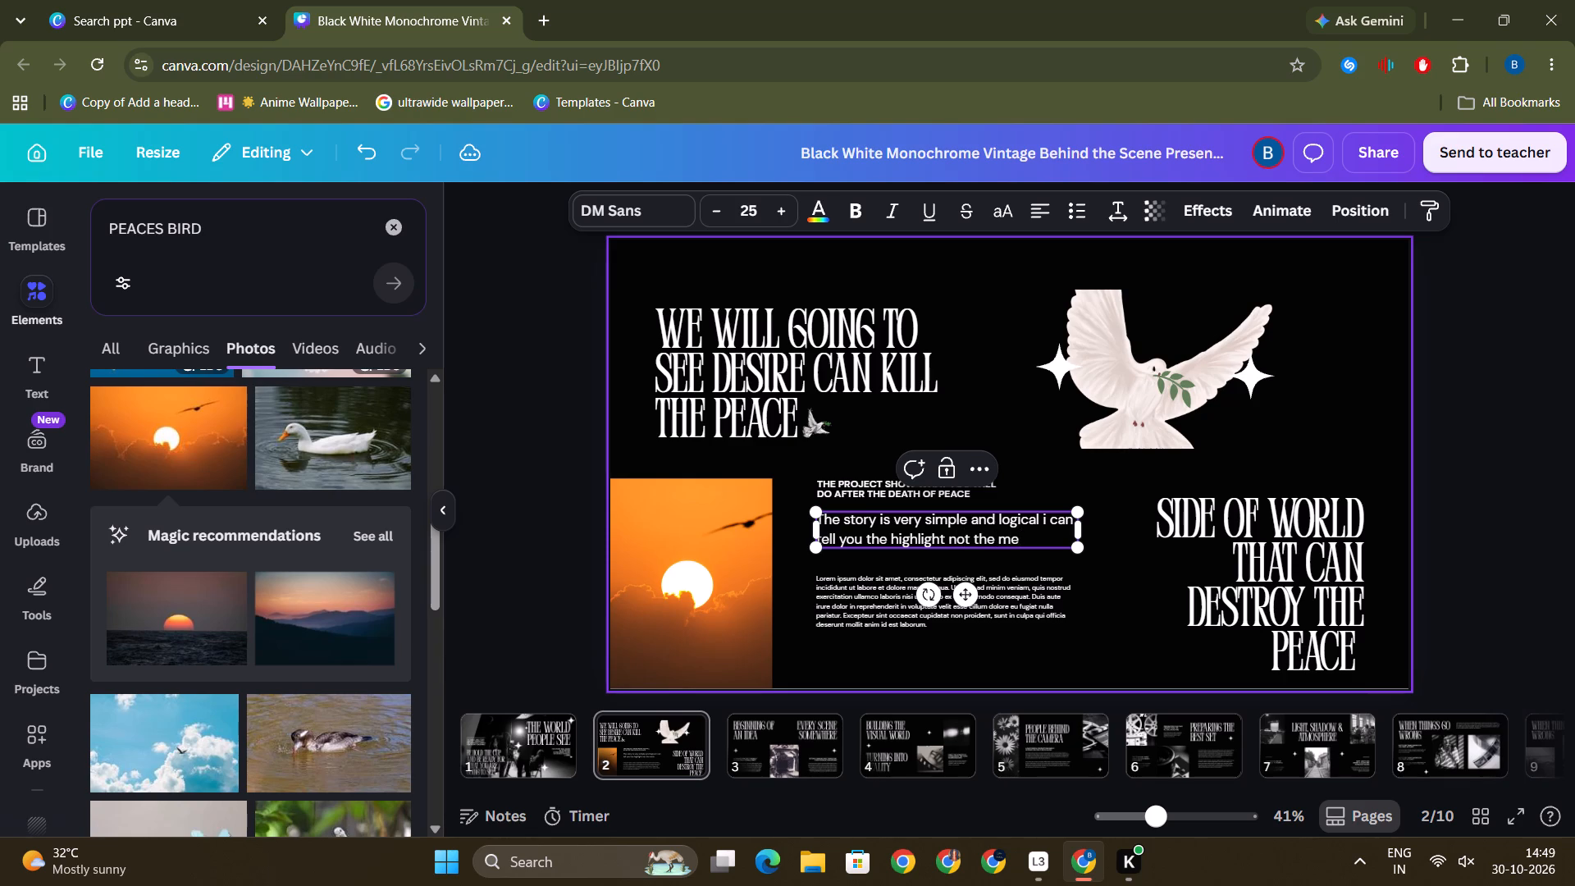
key(BackSpace)
text(ain story ju)
Continue the paragraph with "just a highlight to understand the world by".
key(BackSpace)
text(ustr)
key(space)
key(BackSpace)
key(BackSpace)
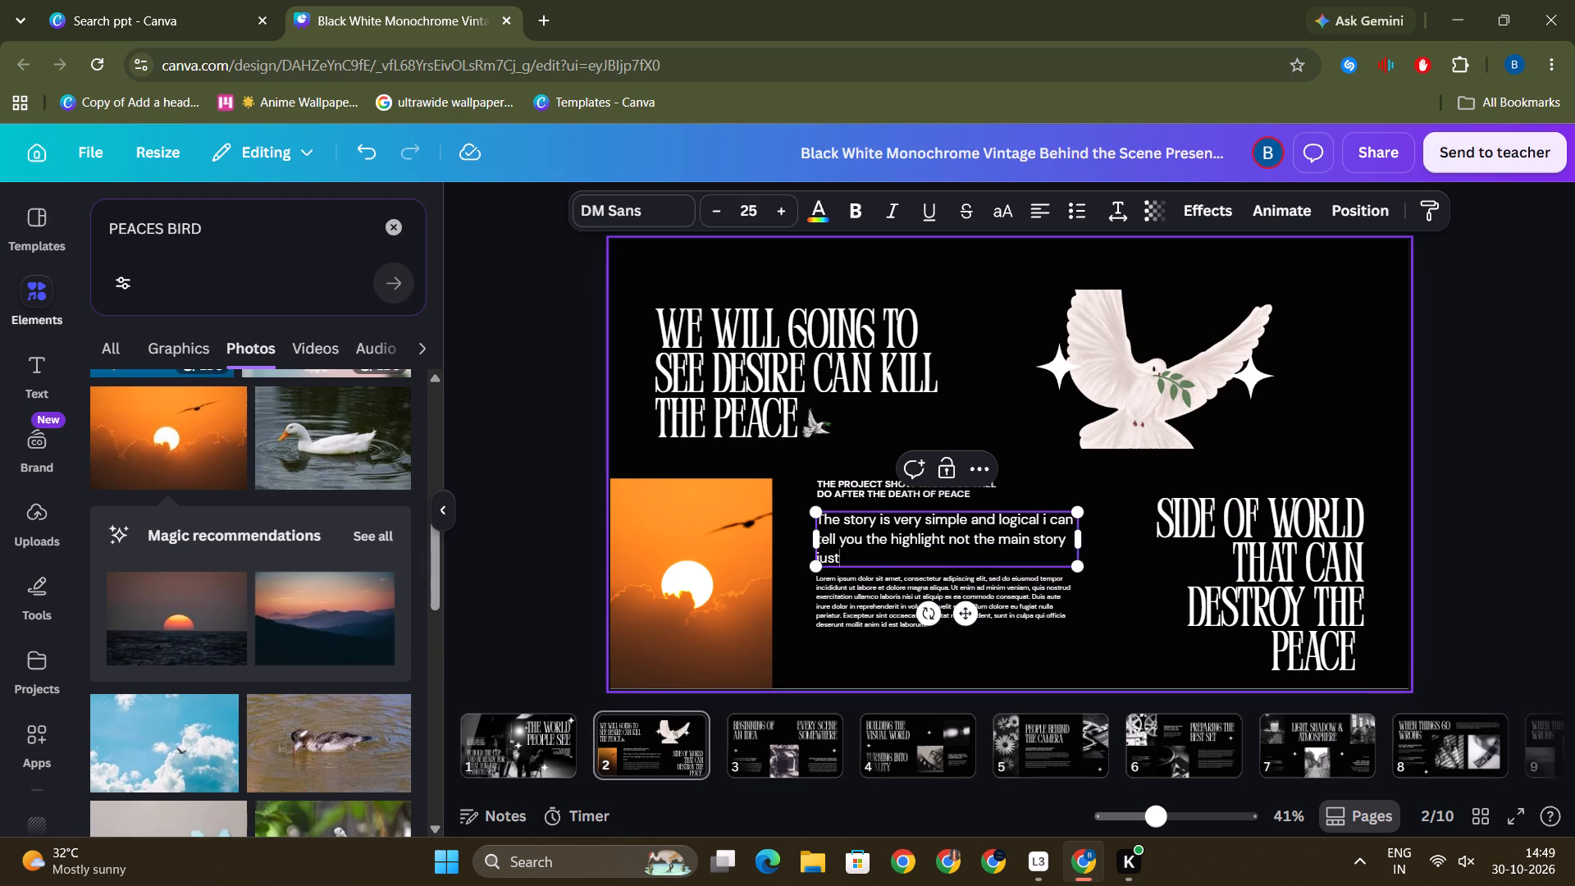
key(space)
text(a high)
text(ligh to)
key(BackSpace)
key(BackSpace)
key(BackSpace)
key(BackSpace)
text(ht to undersatan)
key(BackSpace)
key(BackSpace)
key(BackSpace)
key(BackSpace)
text(tand the world by)
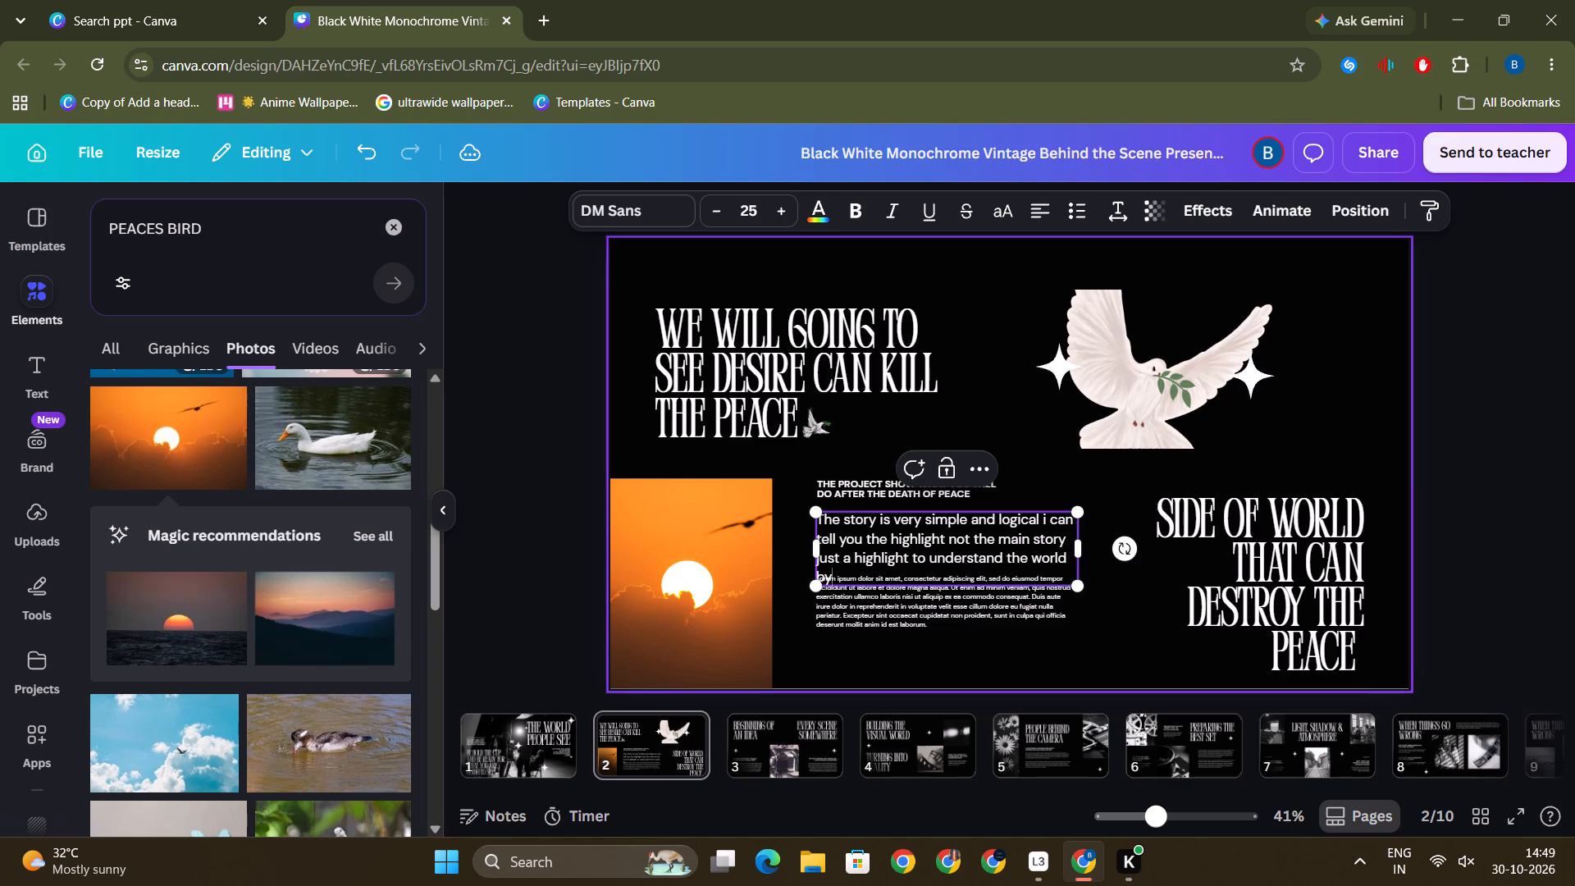
key(space)
Continue the paragraph with "pure heart is not always the".
text(pure heart is not wa)
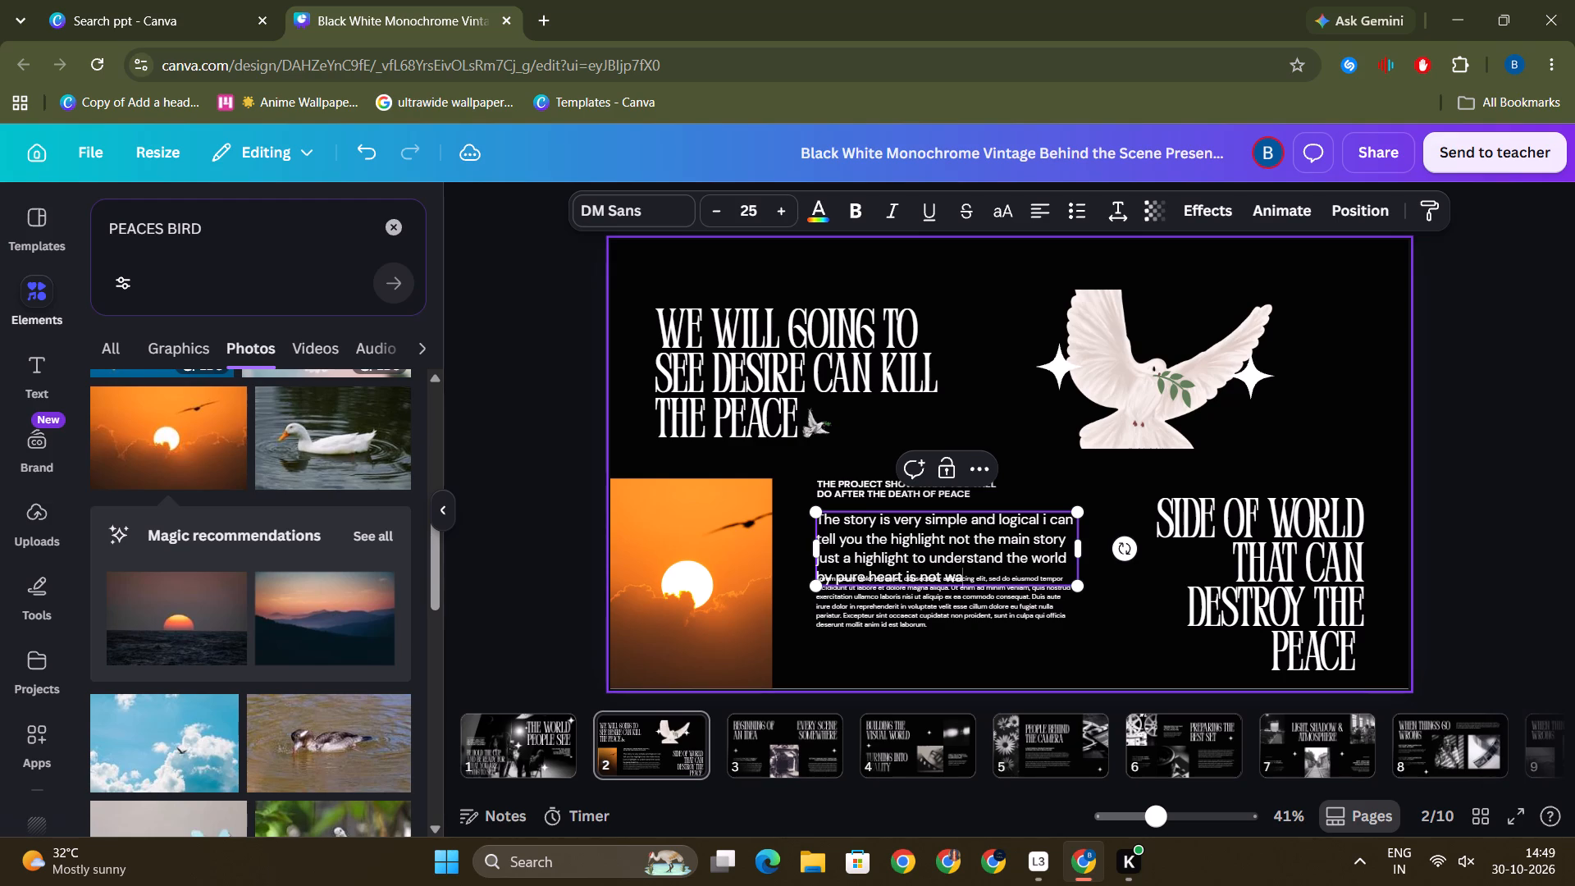
key(BackSpace)
key(BackSpace)
text(awals)
key(BackSpace)
key(BackSpace)
key(BackSpace)
key(BackSpace)
text(lwayt)
key(BackSpace)
key(BackSpace)
text(ys the)
key(space)
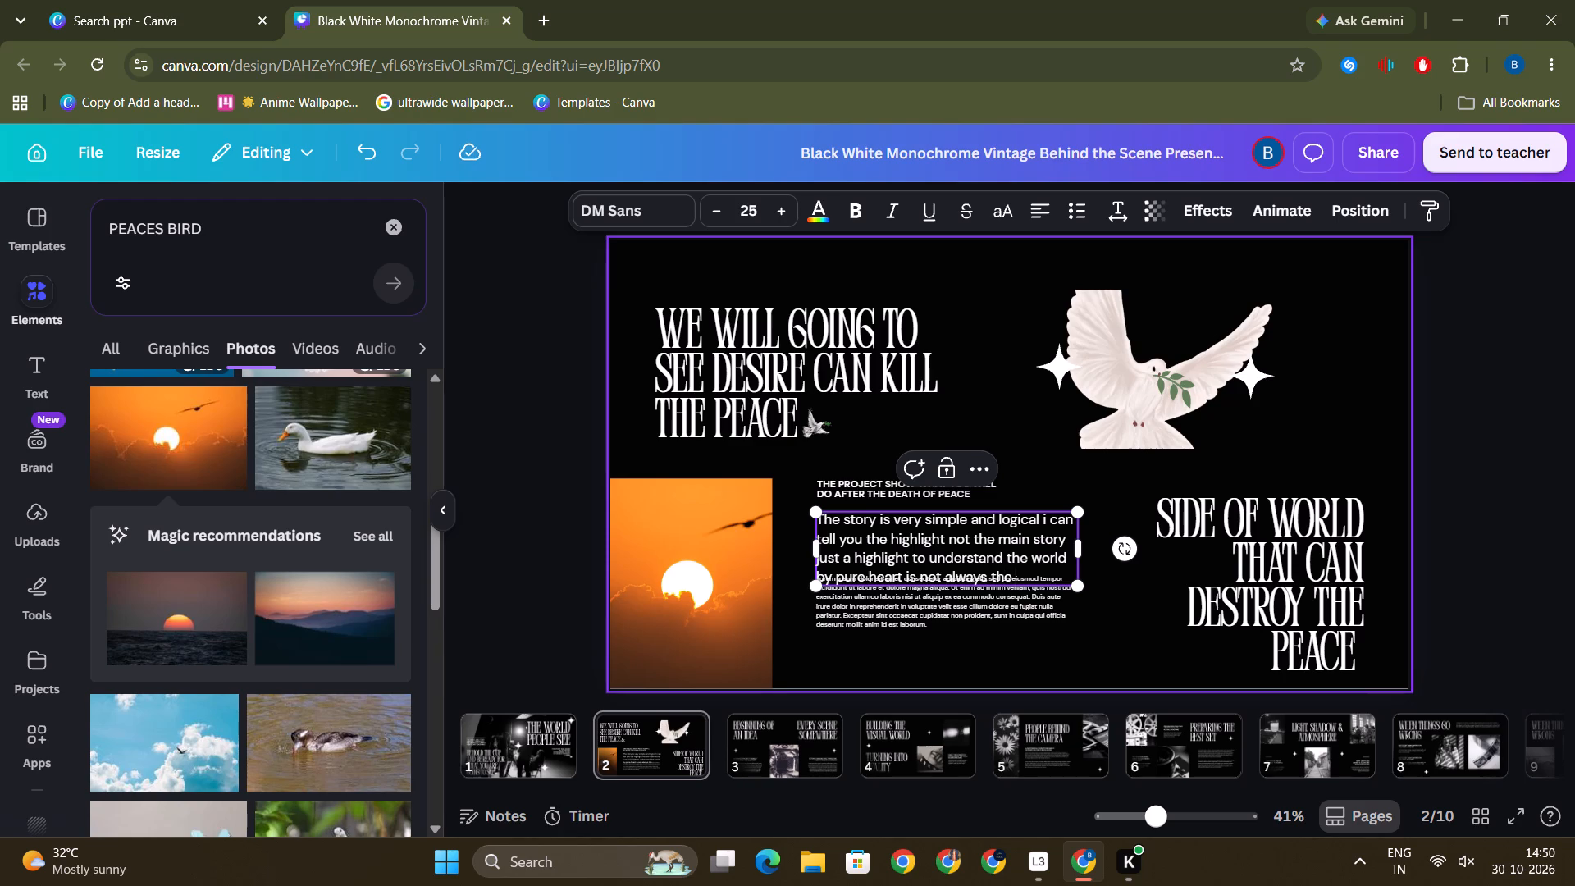
Continue the paragraph with "winner sometime you have to becaome more".
text(winner some i)
key(BackSpace)
key(t)
key(BackSpace)
key(BackSpace)
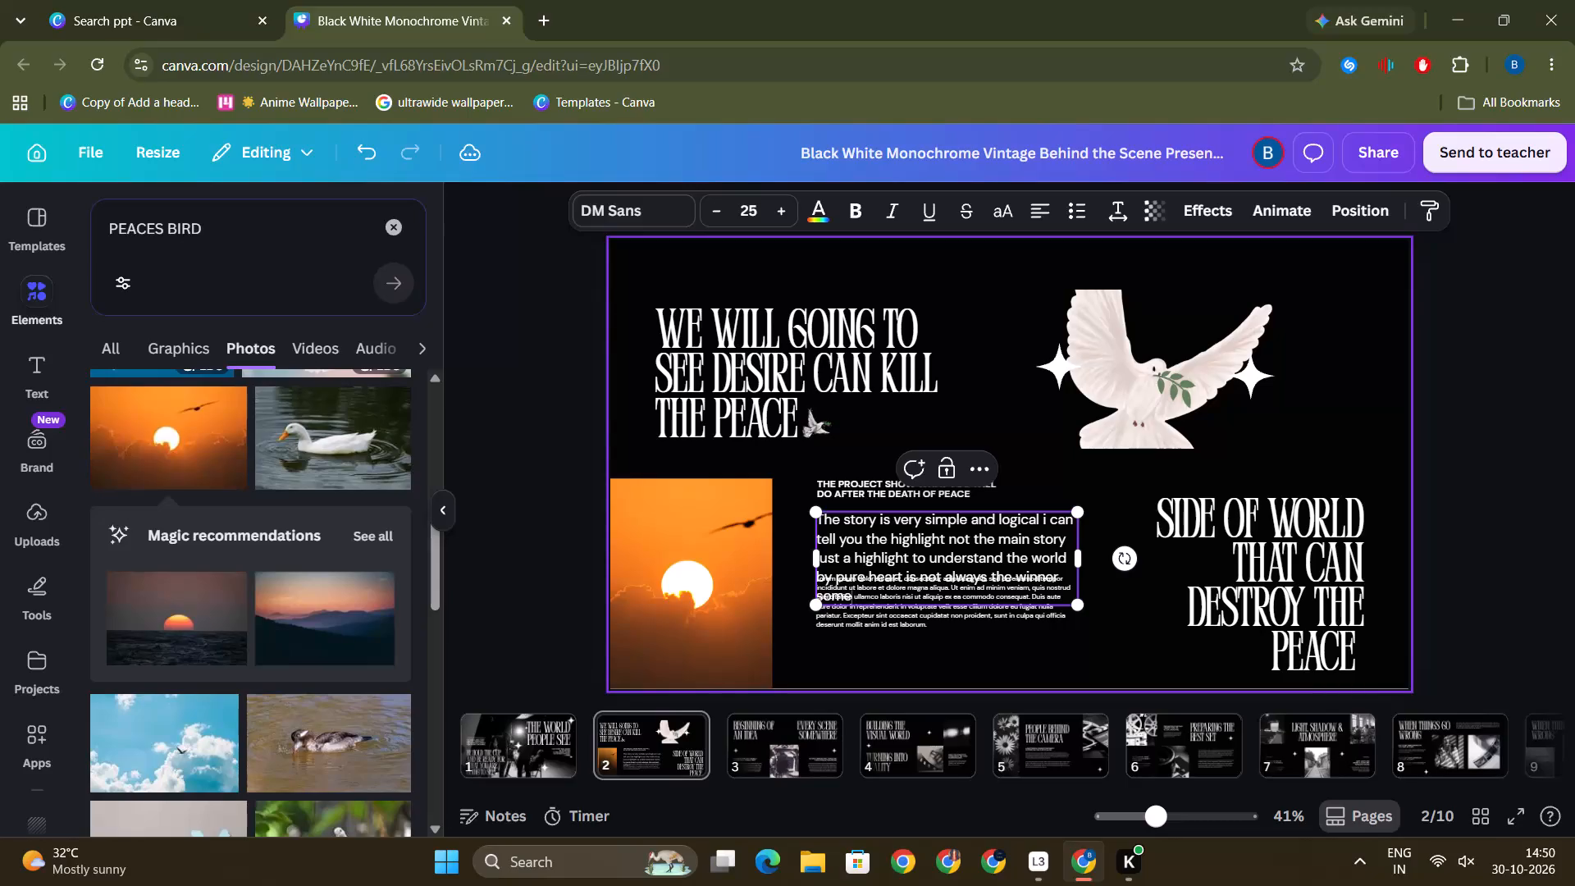
key(t)
text(ime)
key(space)
key(y)
text(ou have to becaome)
key(space)
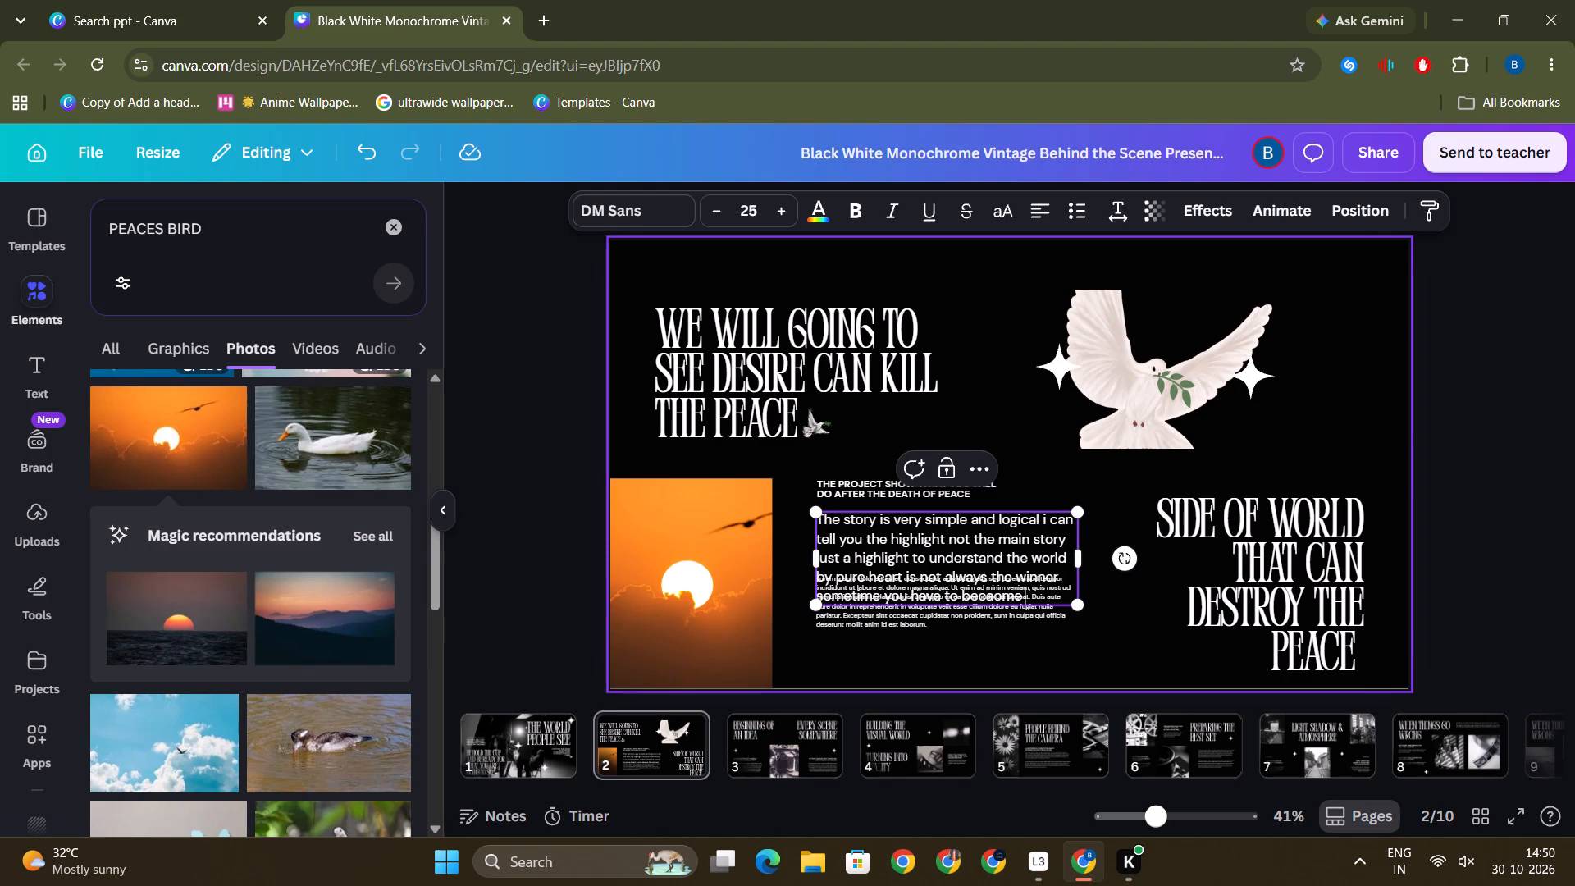
text(more)
key(space)
Finish the paragraph with "pure heart to win the almighty".
text(pure heatrt)
key(BackSpace)
key(BackSpace)
key(BackSpace)
key(BackSpace)
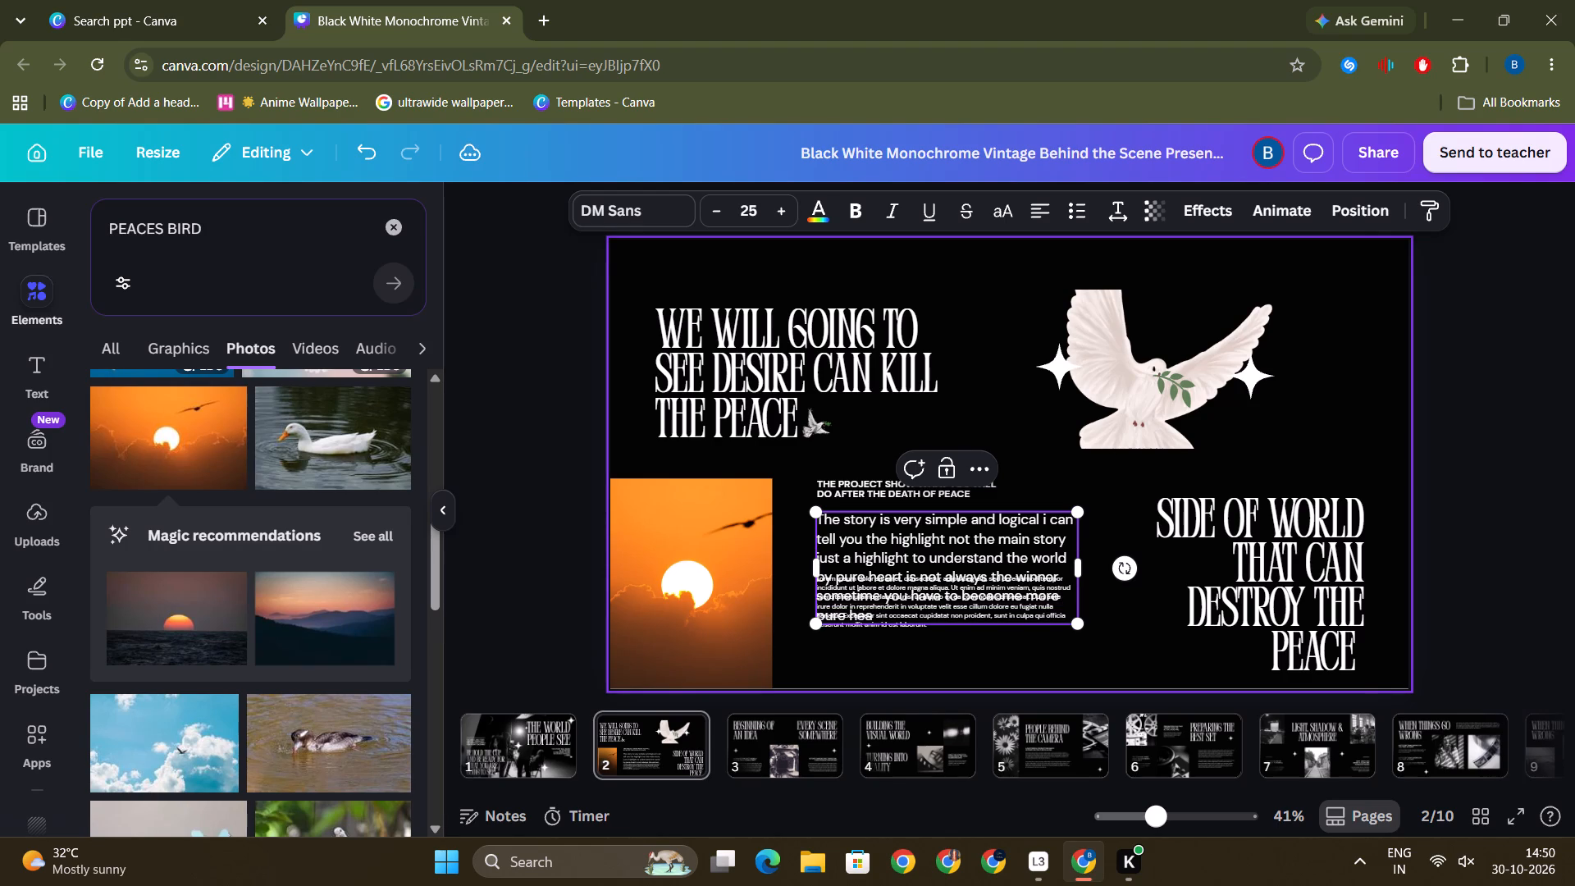
key(BackSpace)
key(BackSpace)
text(heart to win the)
key(space)
text(almigh)
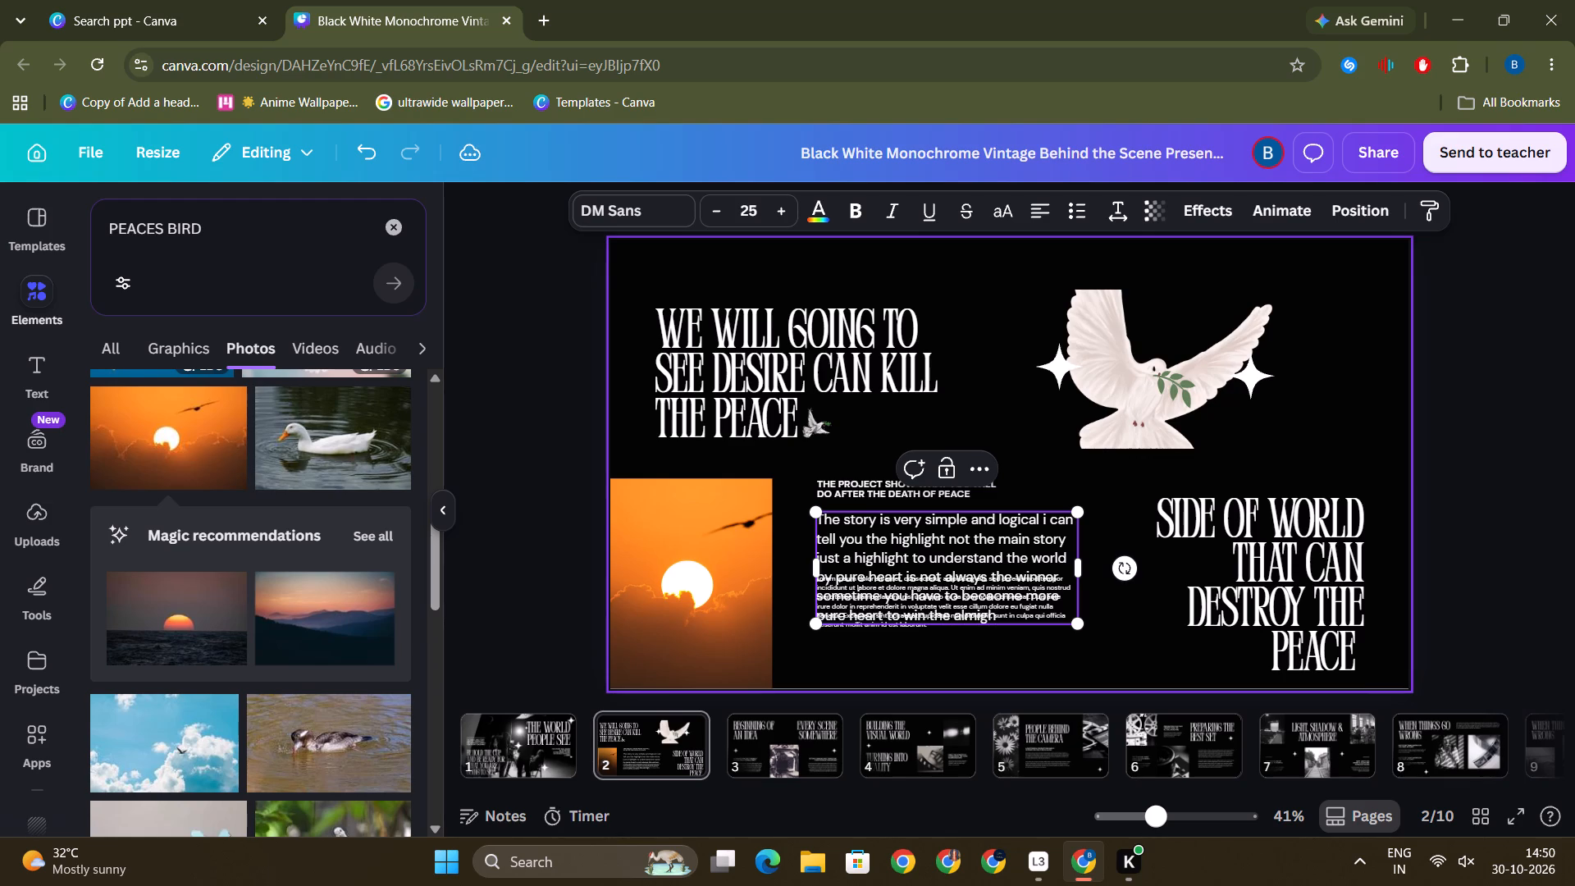
key(BackSpace)
key(BackSpace)
key(BackSpace)
key(BackSpace)
text(mighty)
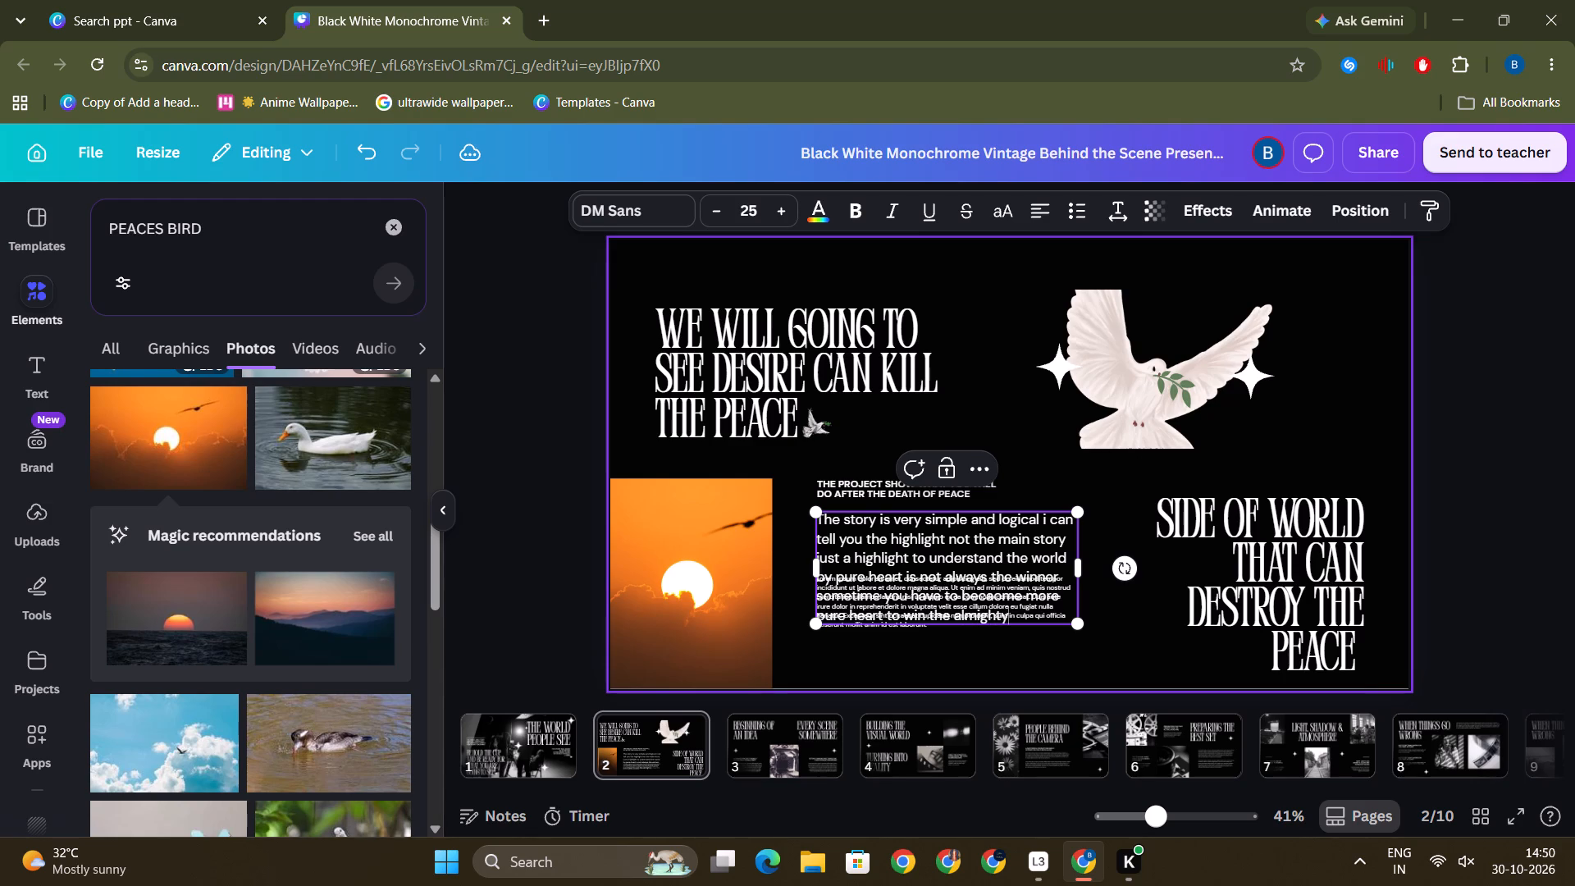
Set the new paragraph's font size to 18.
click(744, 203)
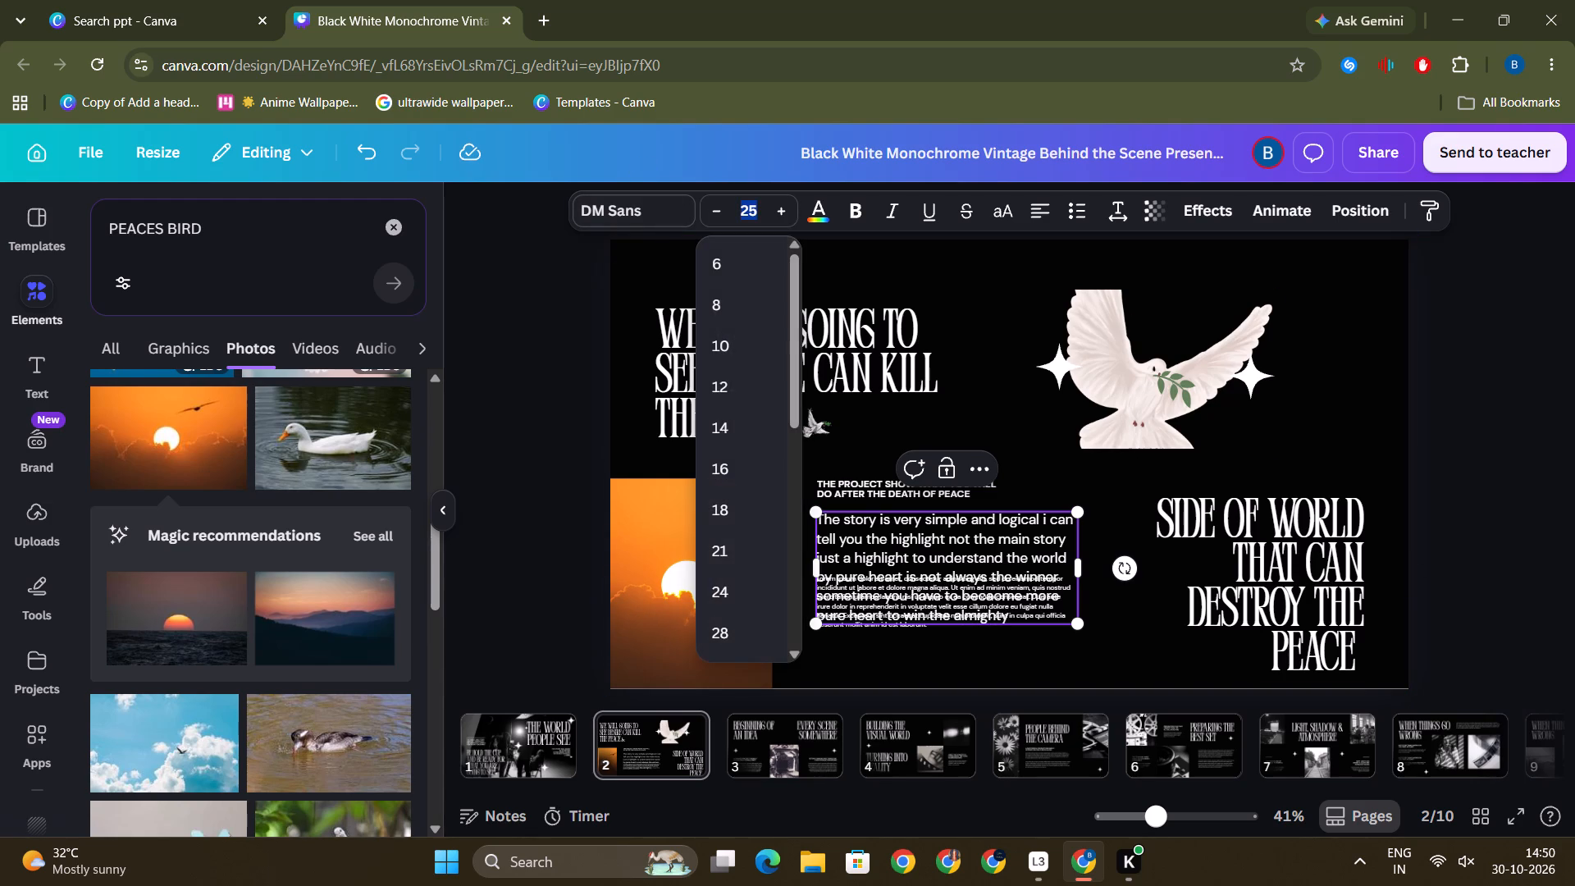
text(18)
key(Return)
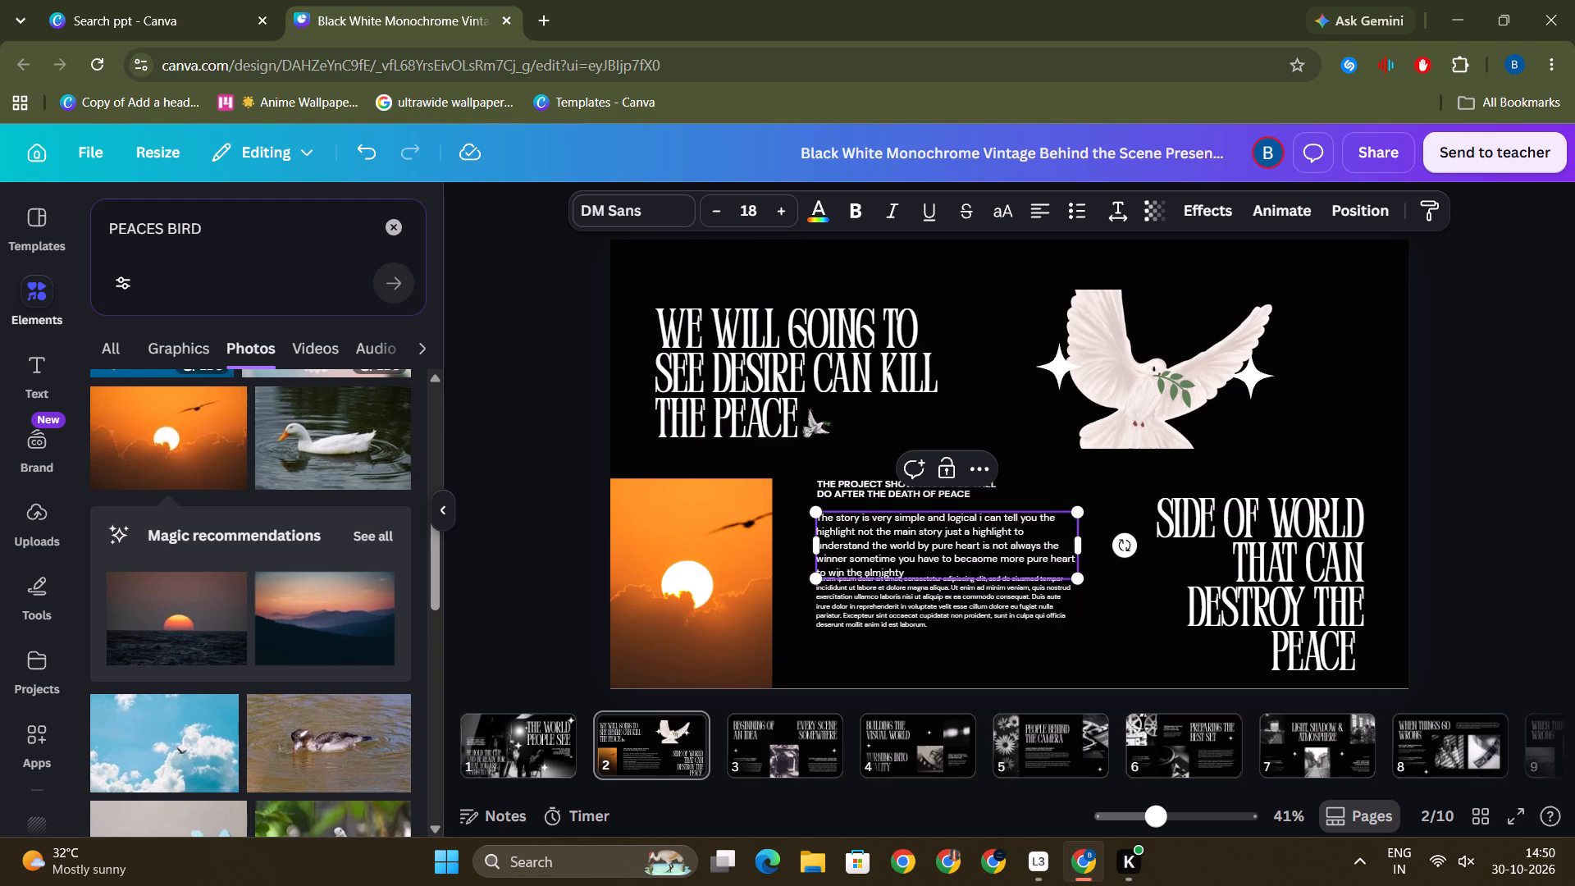
Reduce the new paragraph's font size to 15 so it fits above the remaining placeholder paragraph.
click(1542, 424)
click(885, 546)
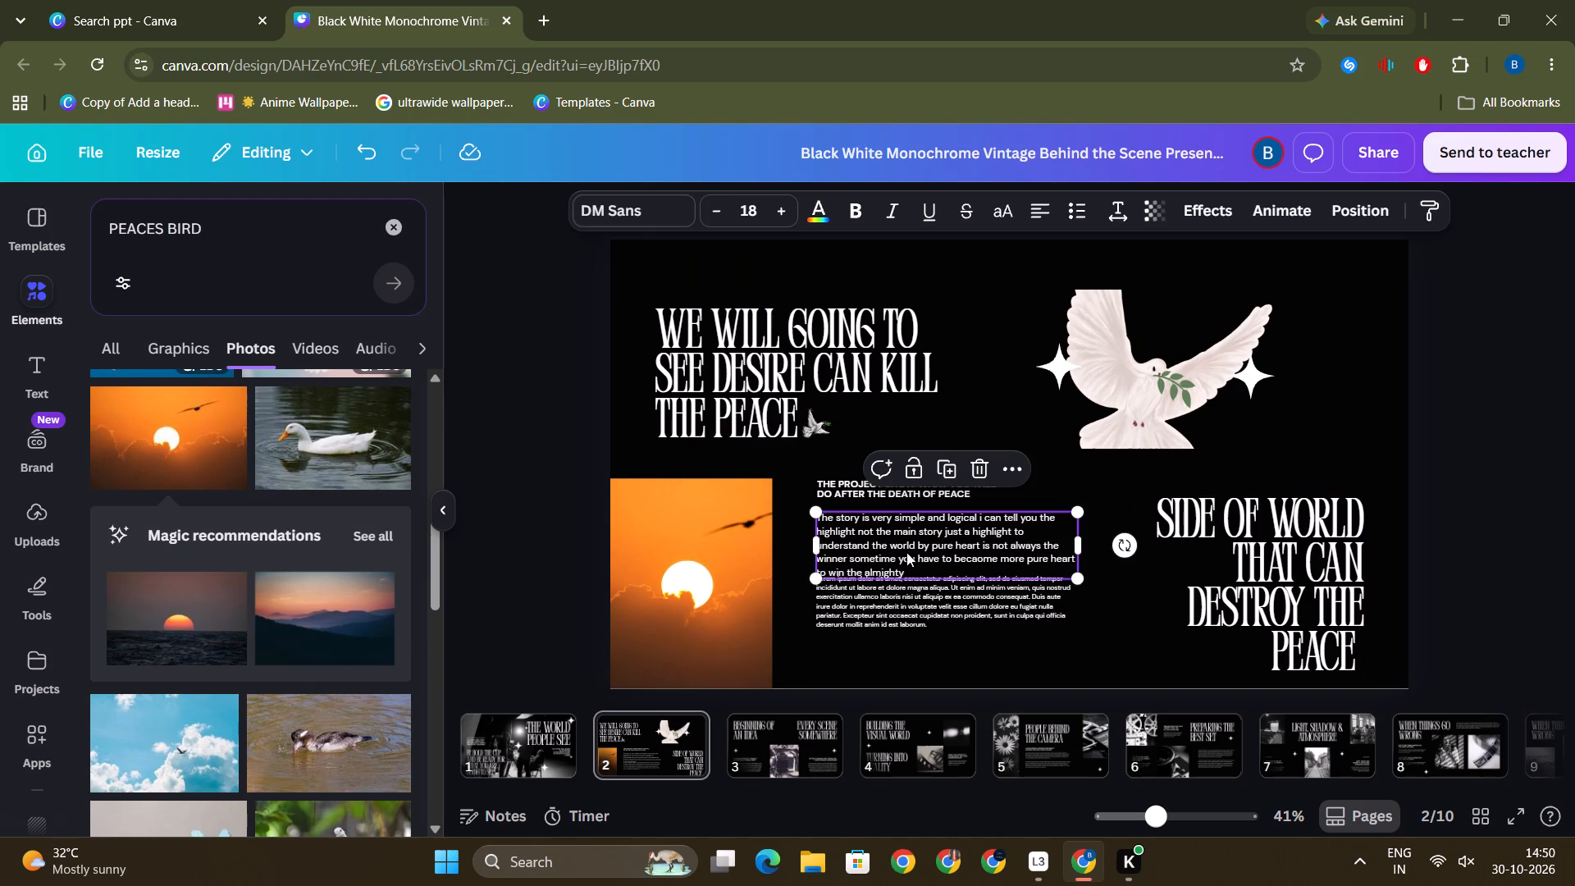
triple_click(716, 212)
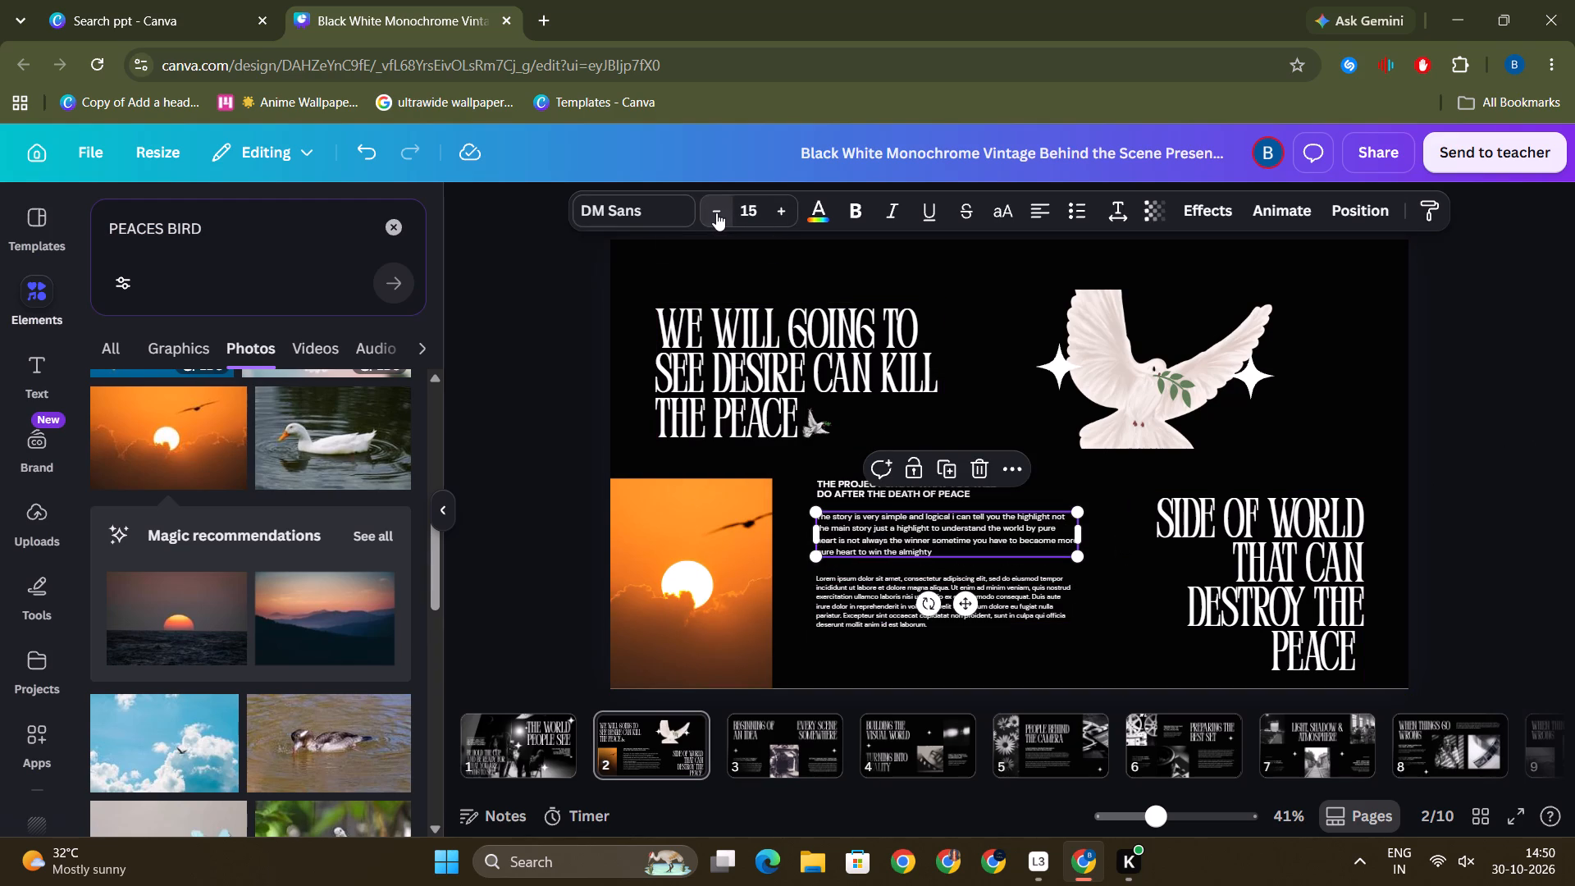
Extend the end of the first body paragraph, after "win the almighty", with "because if you".
click(952, 545)
click(950, 550)
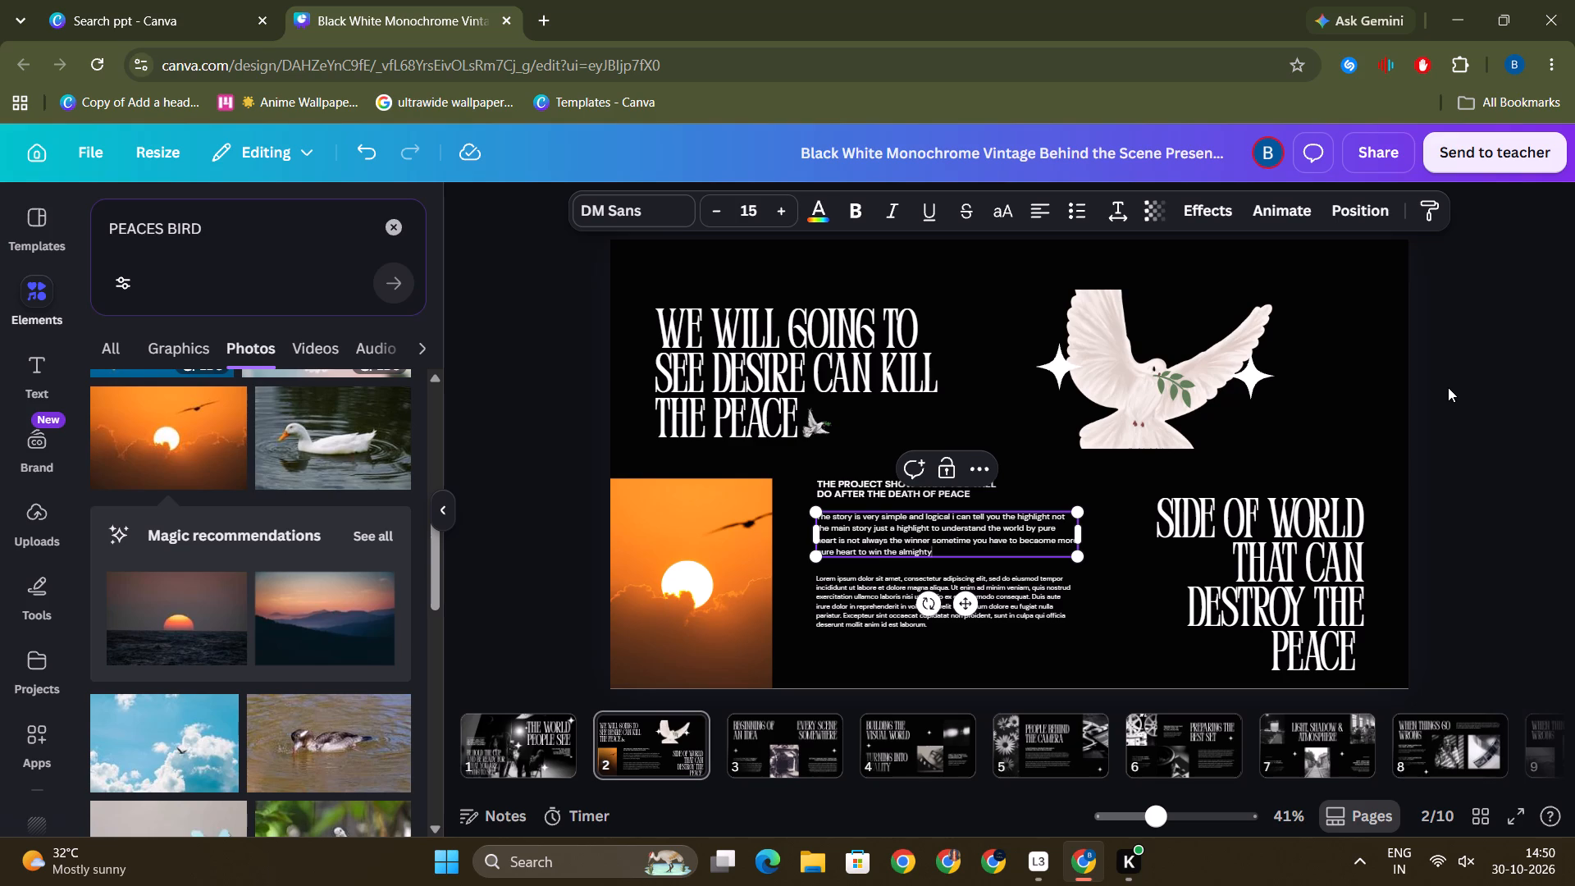
key(space)
text(becaus)
key(BackSpace)
key(BackSpace)
key(BackSpace)
key(BackSpace)
text(cause this wol)
key(BackSpace)
key(BackSpace)
key(BackSpace)
key(BackSpace)
key(BackSpace)
key(BackSpace)
key(BackSpace)
key(BackSpace)
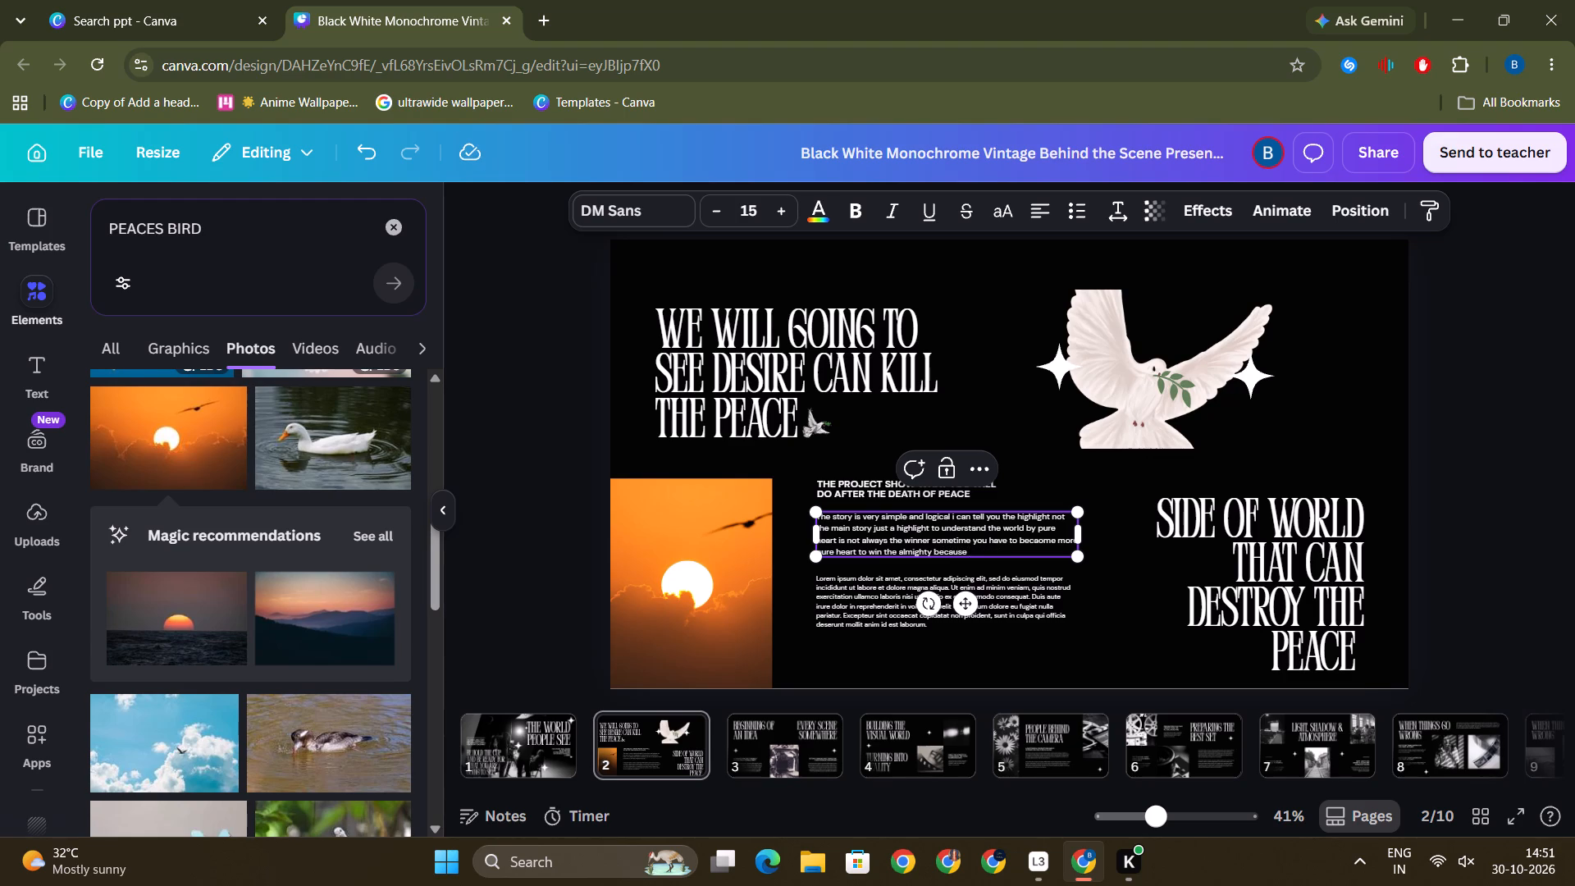
text(if you)
key(space)
Continue the first body paragraph with "want to die peacefully you have to".
text(aw)
key(BackSpace)
key(BackSpace)
text(want to die peacefully you hasv)
key(BackSpace)
key(BackSpace)
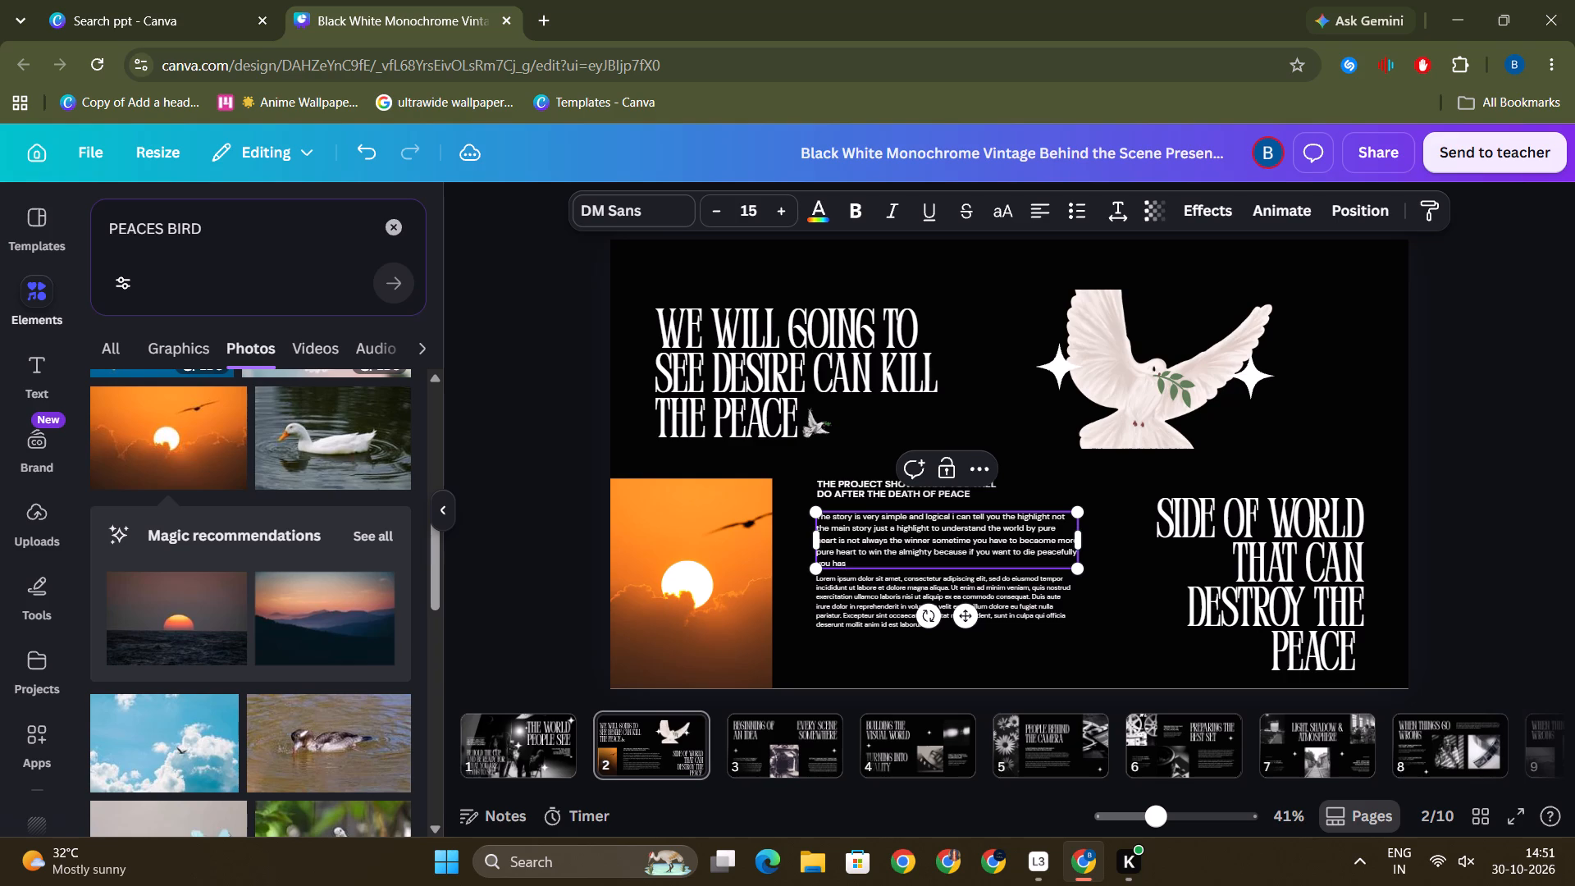
key(BackSpace)
text(ave to)
key(space)
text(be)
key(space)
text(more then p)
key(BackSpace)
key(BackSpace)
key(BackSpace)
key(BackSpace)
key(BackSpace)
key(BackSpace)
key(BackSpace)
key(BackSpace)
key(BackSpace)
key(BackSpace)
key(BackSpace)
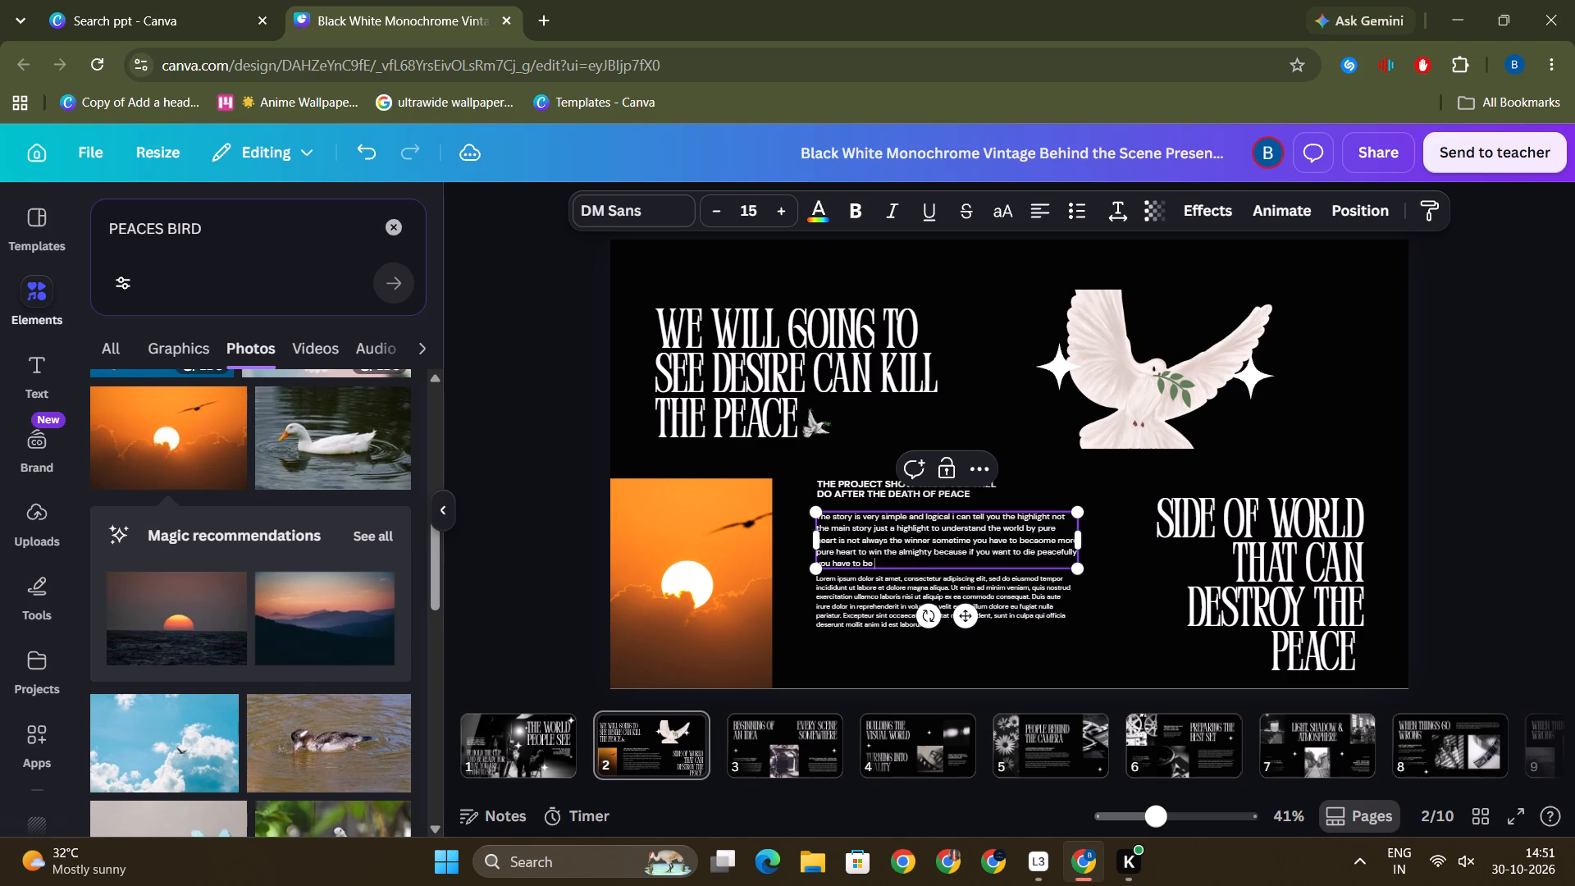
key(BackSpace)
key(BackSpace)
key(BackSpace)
Finish the first body paragraph with "win the heart of almighty not human".
text(woin th)
key(BackSpace)
key(BackSpace)
key(BackSpace)
key(BackSpace)
key(BackSpace)
text(n the heart of)
key(space)
text(almighty th)
key(BackSpace)
key(BackSpace)
text(not human)
key(space)
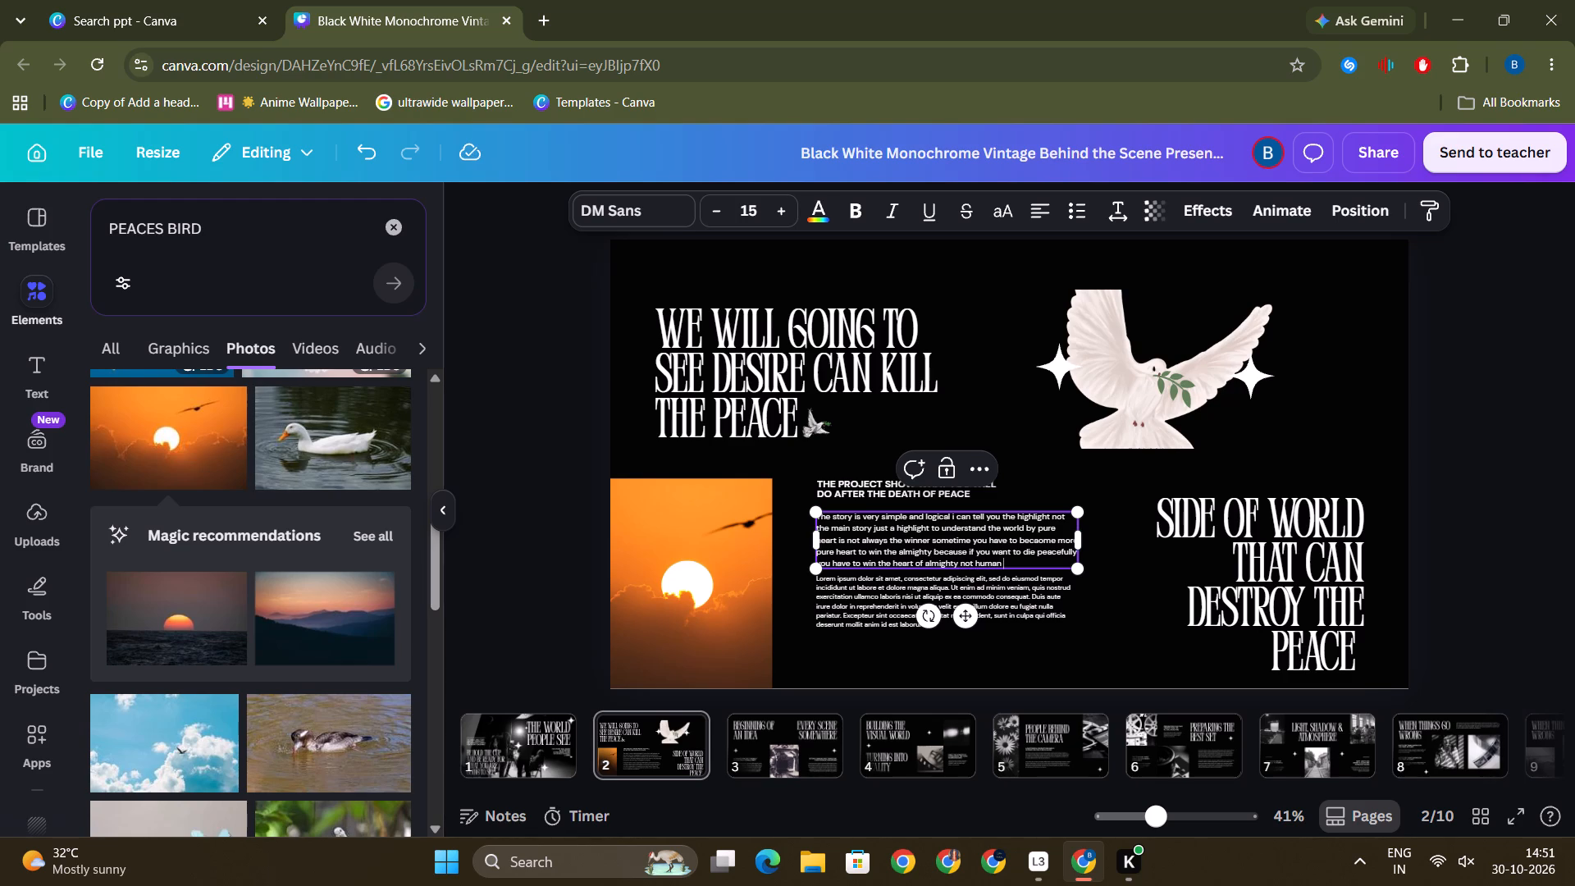
Clear all the Lorem ipsum placeholder text from the second body paragraph on slide 2.
click(832, 616)
double_click(837, 607)
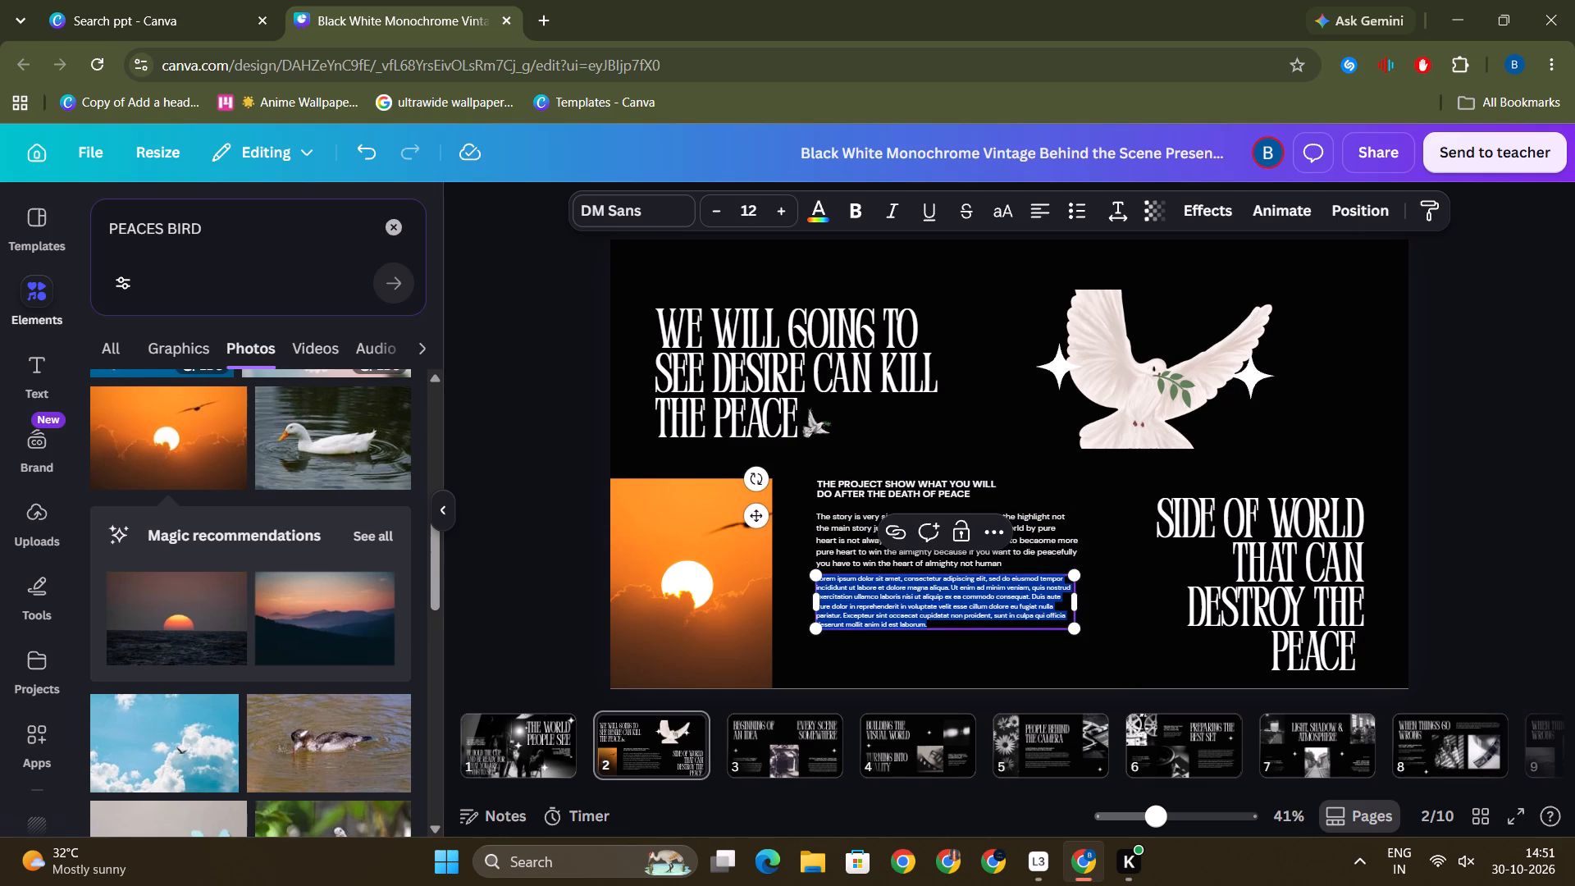
key(t)
key(BackSpace)
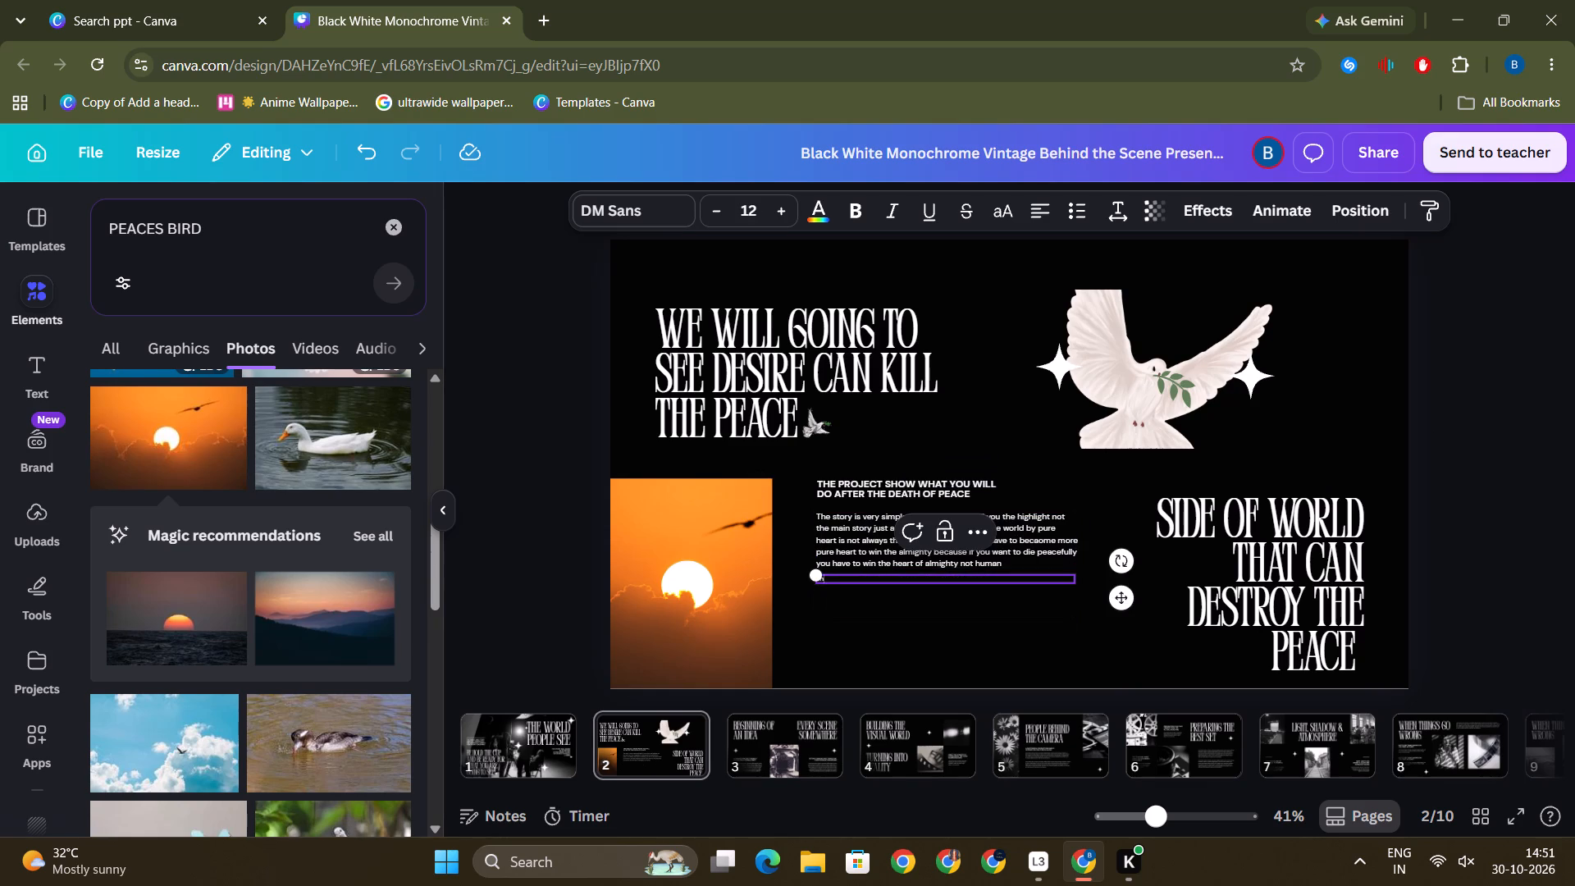
key(BackSpace)
key(BackSpace)
key(BackSpace)
key(BackSpace)
key(BackSpace)
key(BackSpace)
Fill the emptied paragraph with "the story is very motivat because the woirld only desire the thing that want in the life not after lifg".
key(t)
text(very)
key(space)
text(mo)
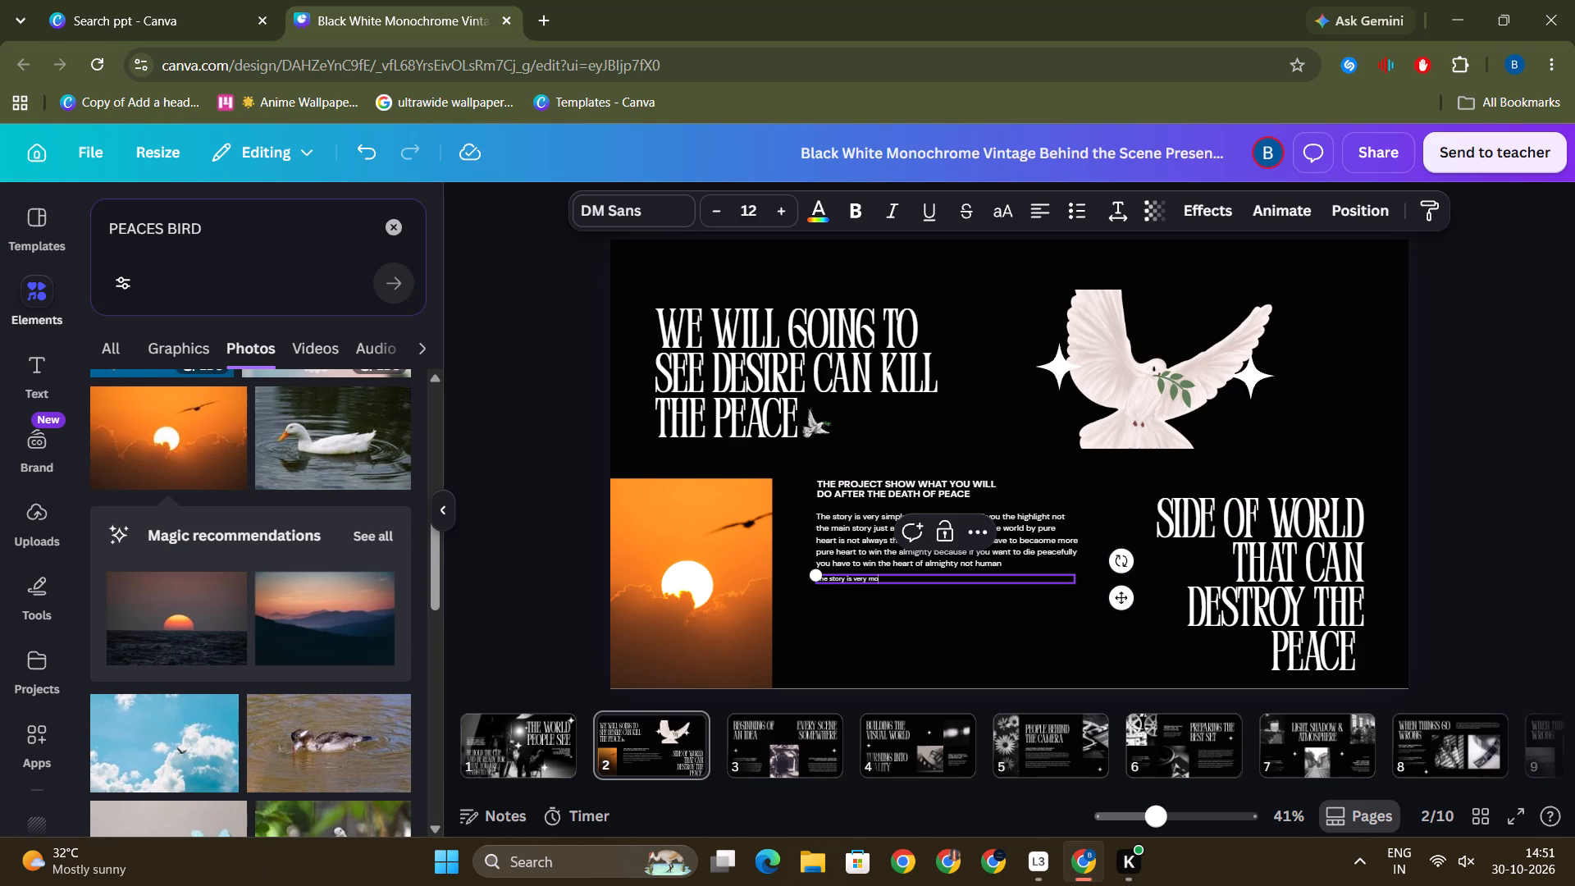
text(tivat because the woirld only desire the)
key(space)
text(thing that want in the life not after lifge)
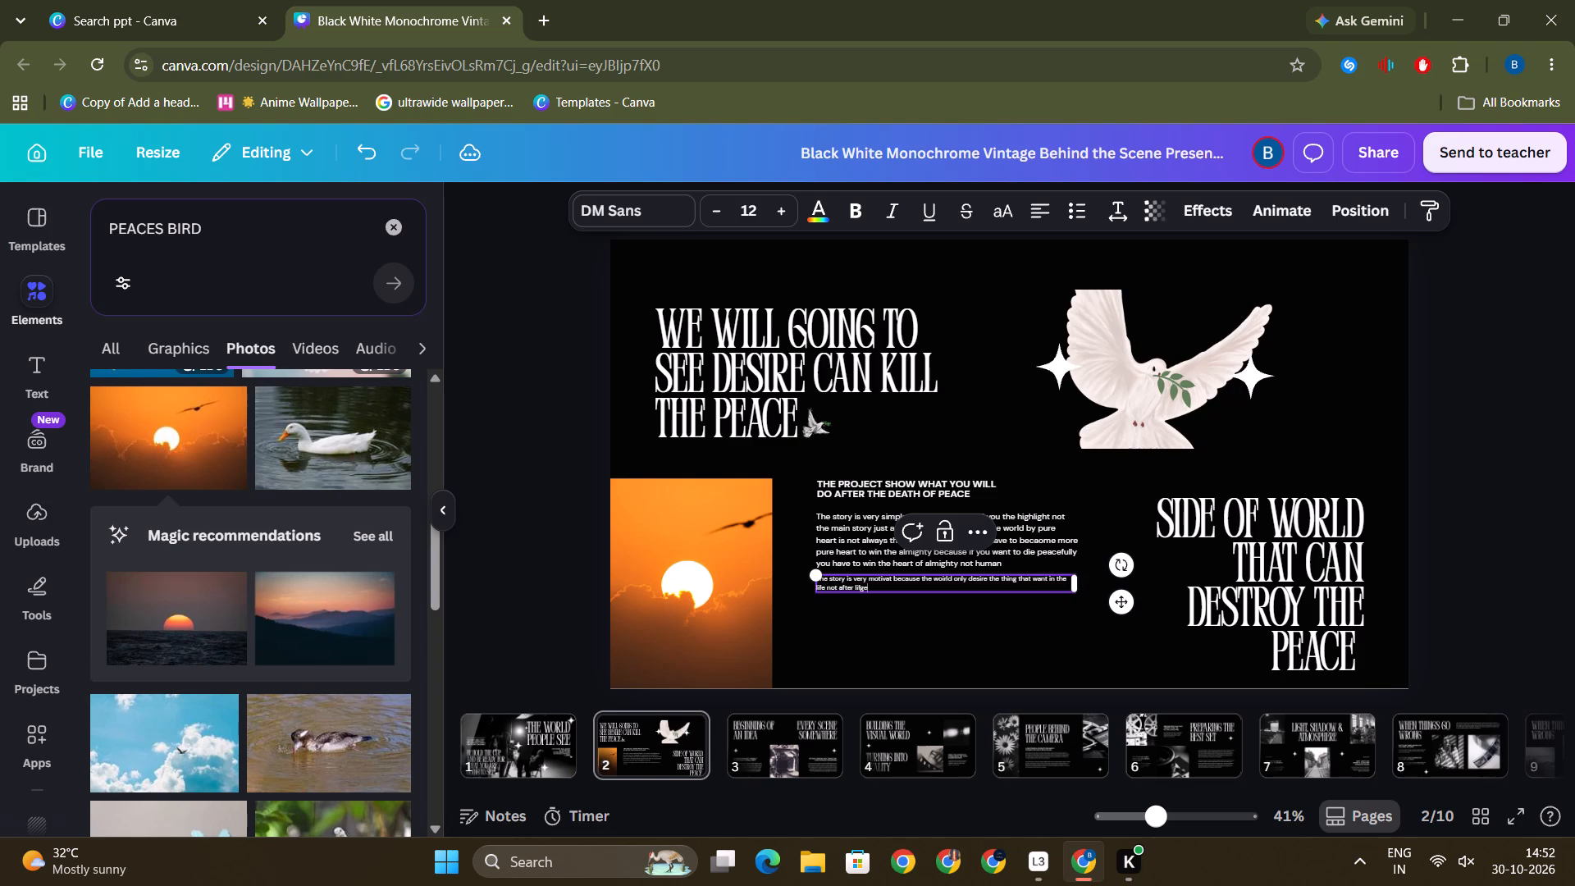
key(BackSpace)
key(space)
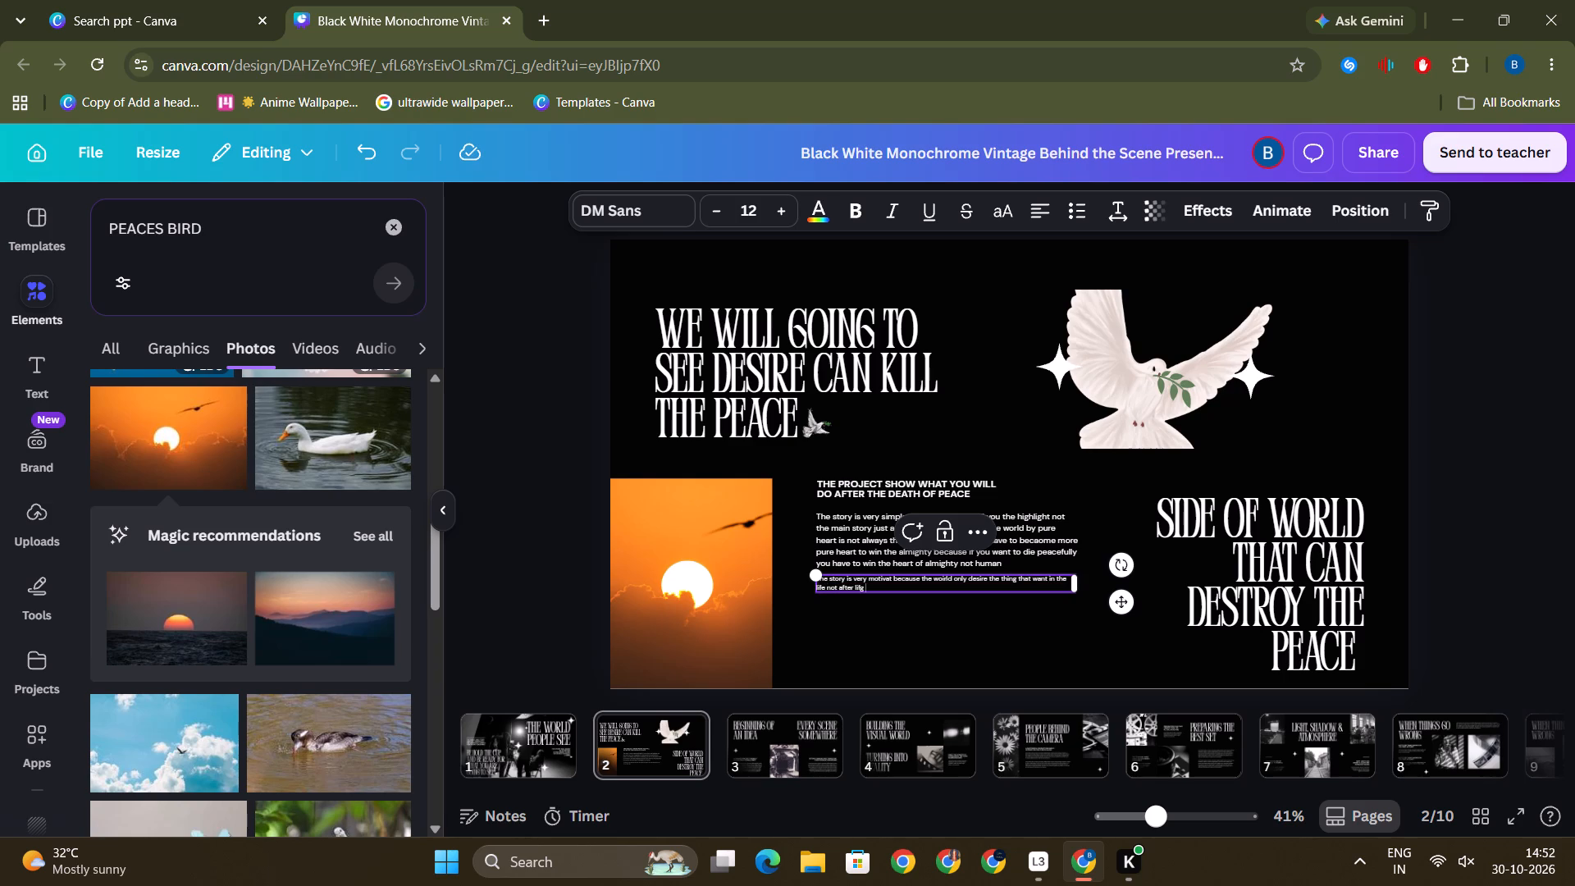